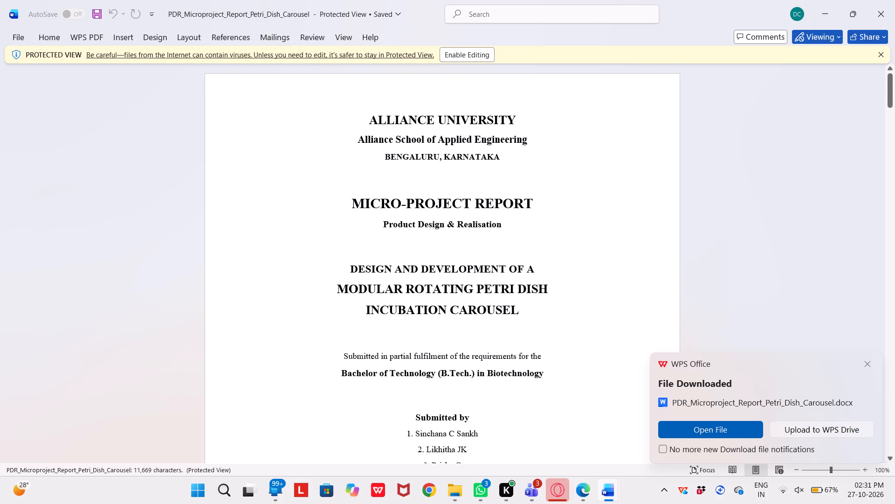
Look through the cover page of the downloaded PDR micro-project report, including its title, submission details and team list.
{"action": "scroll", "coordinate": [435, 158], "scroll_direction": "down", "scroll_amount": 8}
{"action": "scroll", "coordinate": [435, 159], "scroll_direction": "up", "scroll_amount": 2}
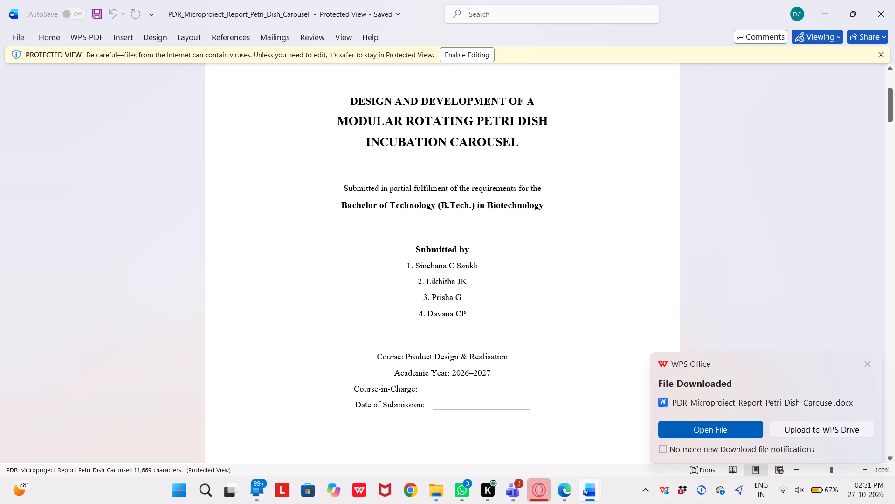
{"action": "scroll", "coordinate": [415, 283], "scroll_direction": "up", "scroll_amount": 5}
{"action": "scroll", "coordinate": [415, 283], "scroll_direction": "down", "scroll_amount": 1}
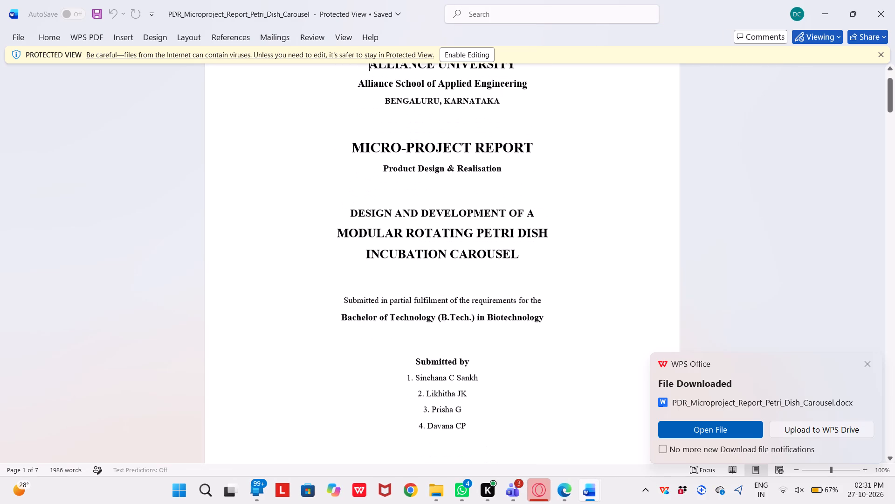
{"action": "scroll", "coordinate": [415, 283], "scroll_direction": "up", "scroll_amount": 1}
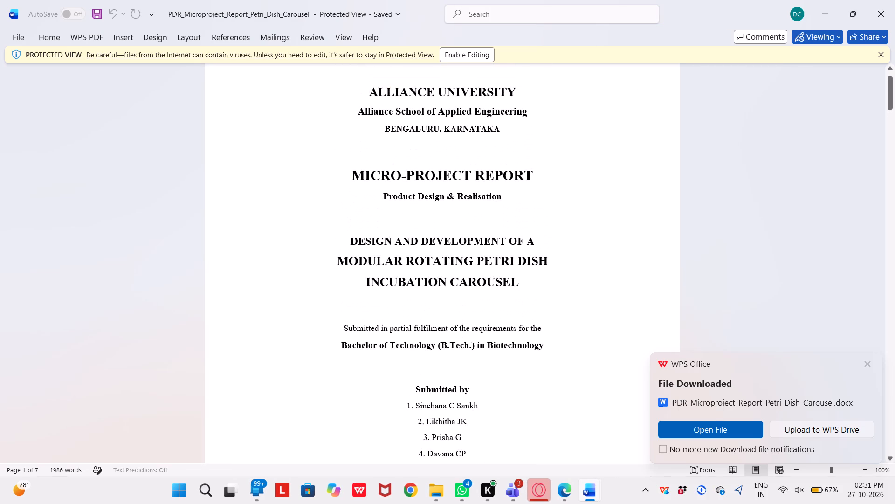
{"action": "left_click", "coordinate": [624, 419]}
Switch to the report microbiology document and cut the name and registration number from row 6 of the cover-page student table.
{"action": "left_click", "coordinate": [538, 436]}
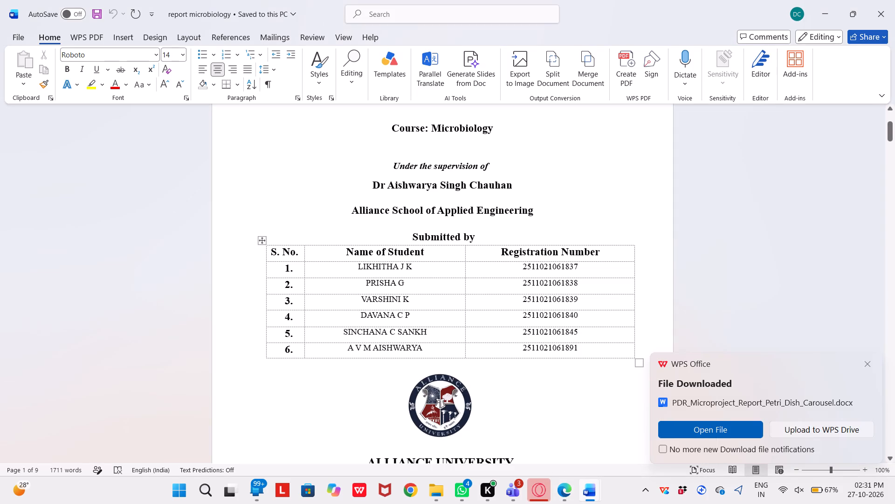
{"action": "left_click", "coordinate": [428, 345]}
{"action": "right_click", "coordinate": [287, 356]}
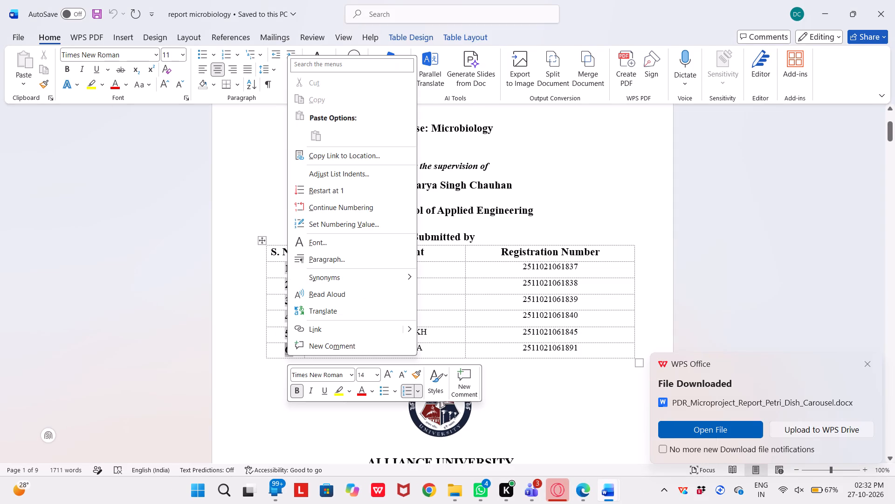
{"action": "left_click", "coordinate": [490, 352]}
{"action": "left_click", "coordinate": [612, 344]}
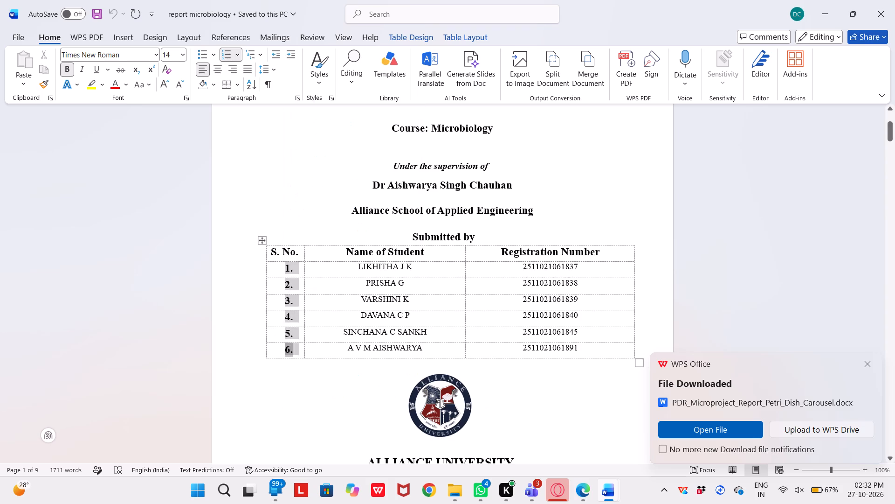
{"action": "left_click_drag", "start_coordinate": [623, 355], "coordinate": [281, 351]}
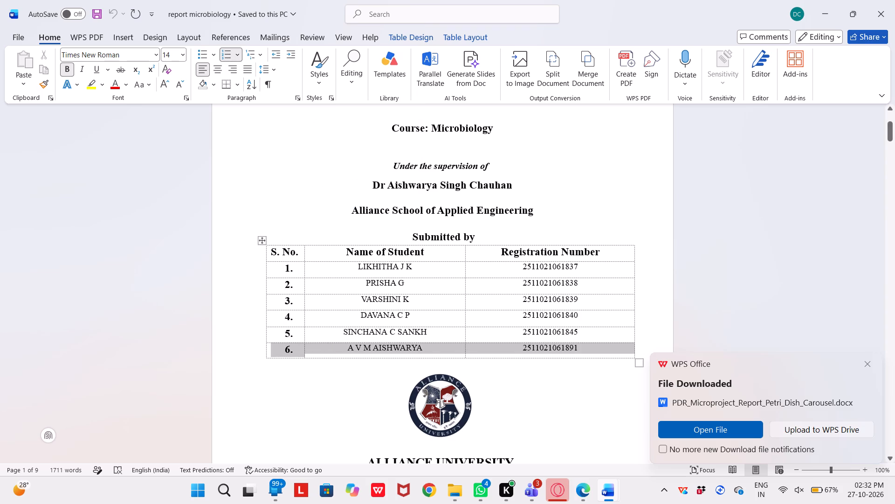
{"action": "right_click", "coordinate": [280, 351]}
{"action": "left_click", "coordinate": [323, 169]}
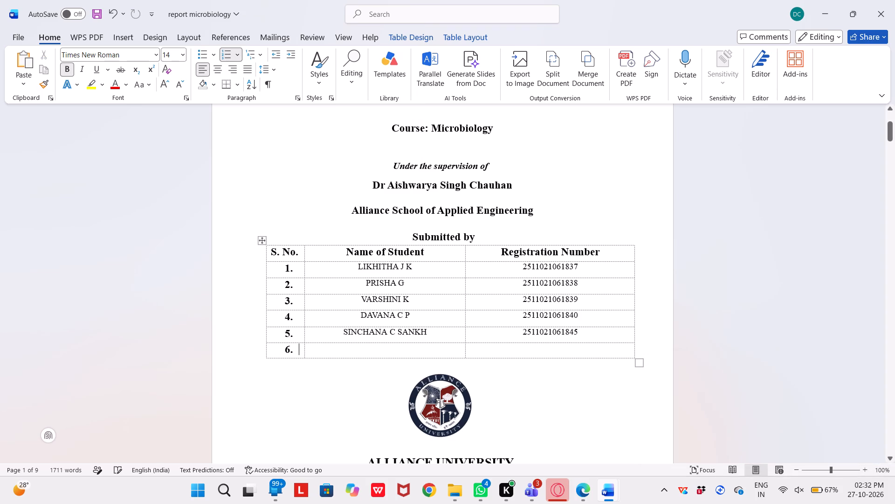
Cut the name and registration number from row 3 of the cover-page student table.
{"action": "left_click_drag", "start_coordinate": [281, 305], "coordinate": [583, 294]}
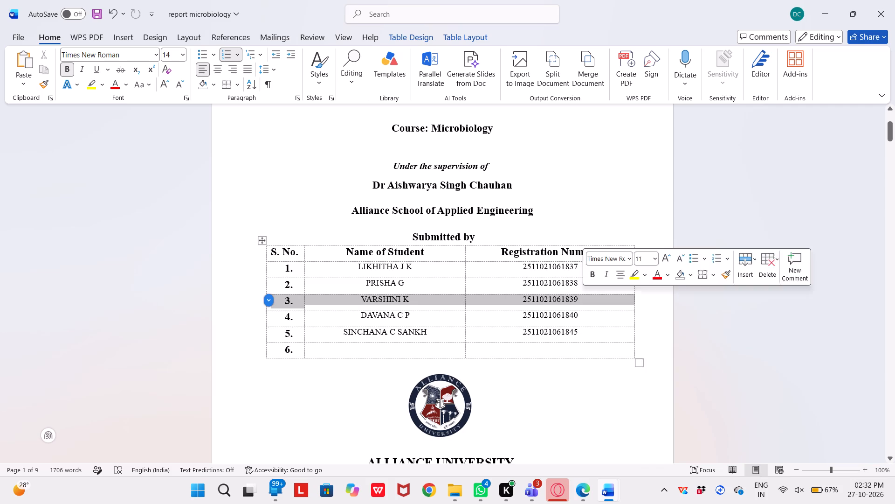
{"action": "right_click", "coordinate": [583, 294]}
{"action": "left_click", "coordinate": [613, 106]}
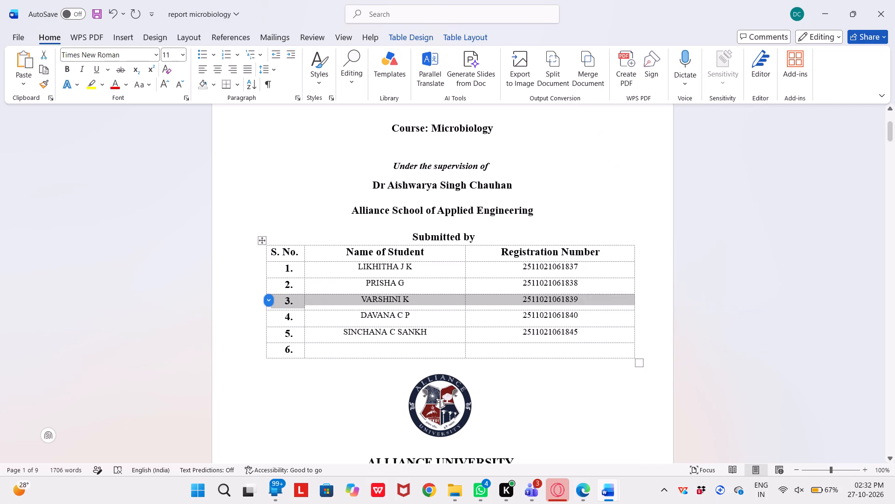
Clear the serial number from the emptied row 3 of the student table and delete that row.
{"action": "left_click", "coordinate": [296, 305]}
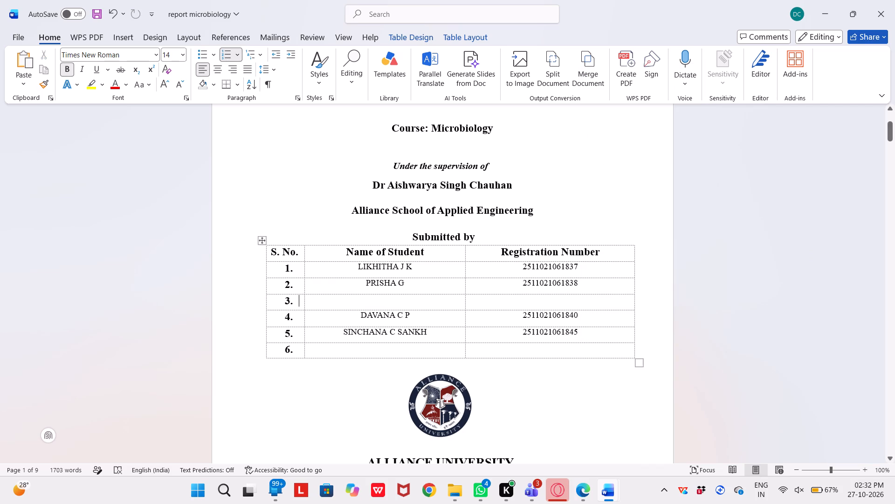
{"action": "key", "text": "BackSpace"}
{"action": "key", "text": "BackSpace"}
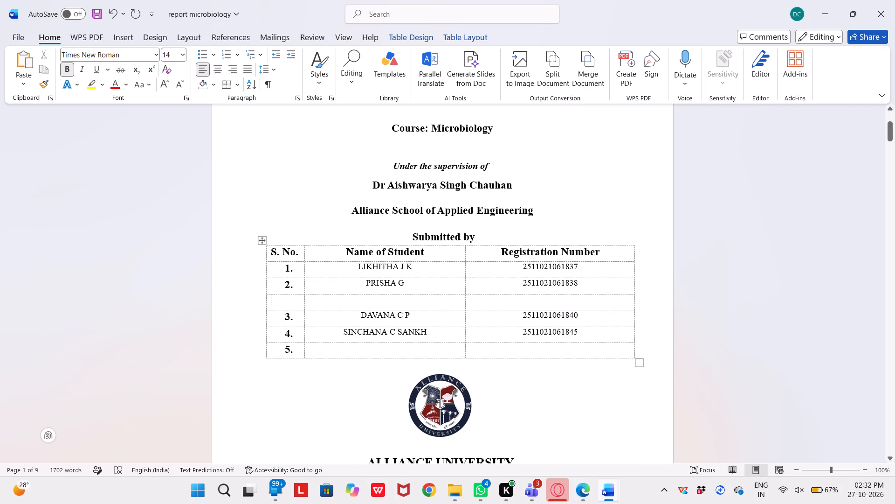
{"action": "key", "text": "BackSpace"}
{"action": "right_click", "coordinate": [296, 303]}
{"action": "right_click", "coordinate": [296, 303]}
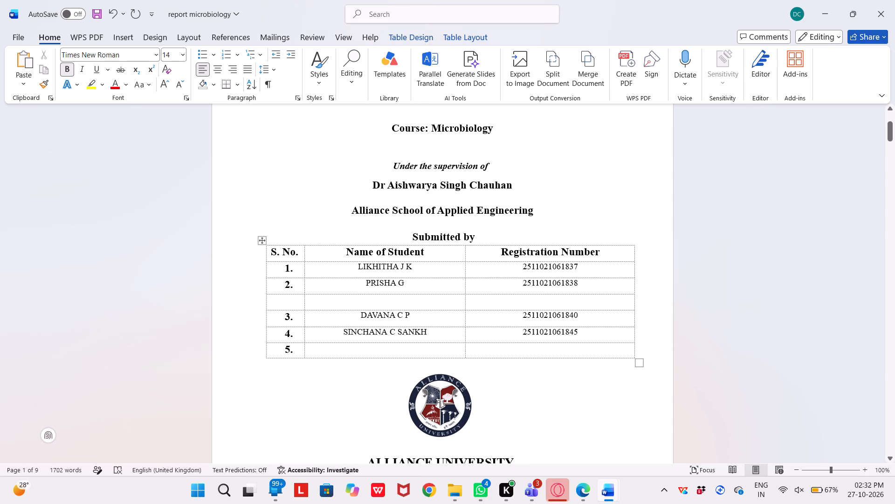
{"action": "left_click_drag", "start_coordinate": [282, 301], "coordinate": [578, 304]}
{"action": "right_click", "coordinate": [578, 304]}
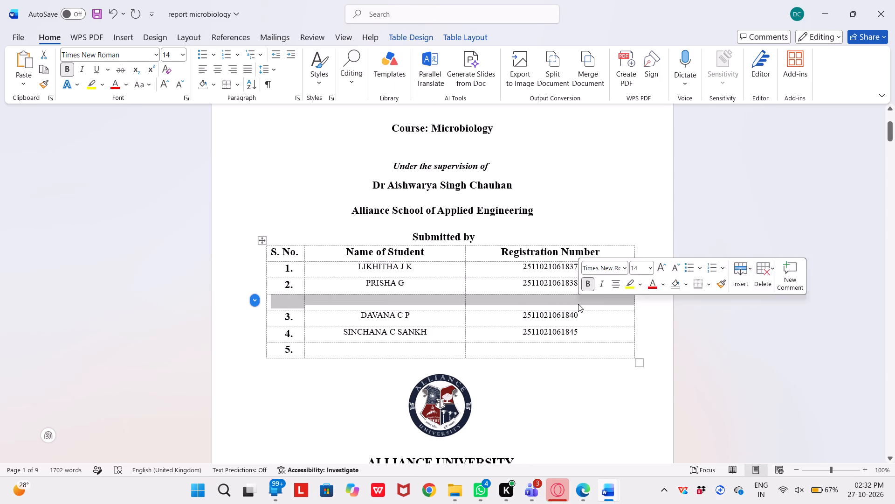
{"action": "left_click", "coordinate": [617, 209]}
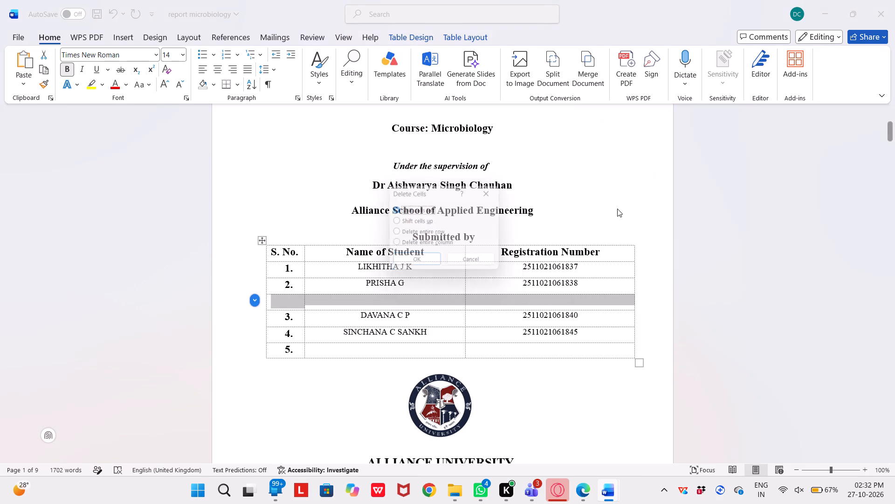
{"action": "left_click", "coordinate": [416, 263]}
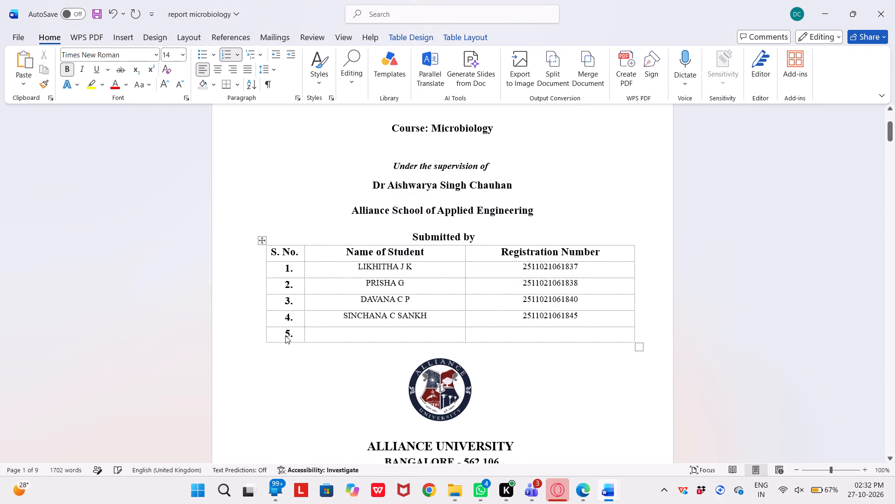
Remove the empty last row, numbered 5, from the student table.
{"action": "left_click_drag", "start_coordinate": [281, 336], "coordinate": [582, 343]}
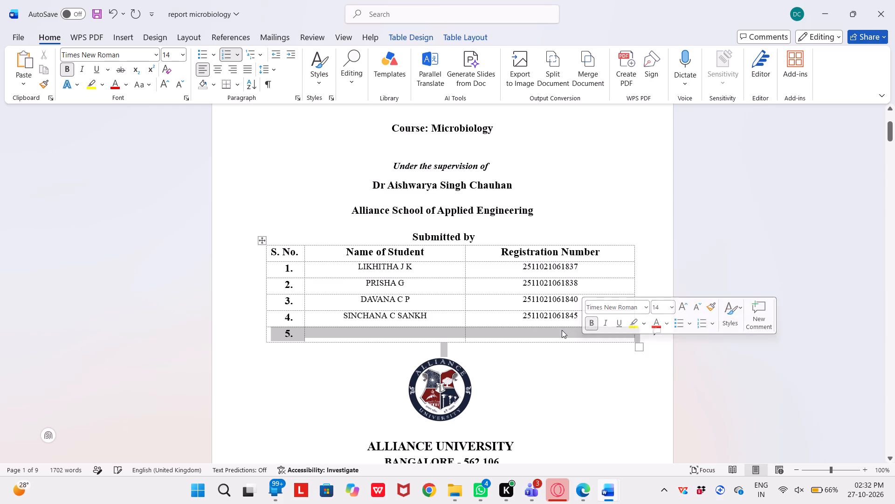
{"action": "right_click", "coordinate": [562, 329]}
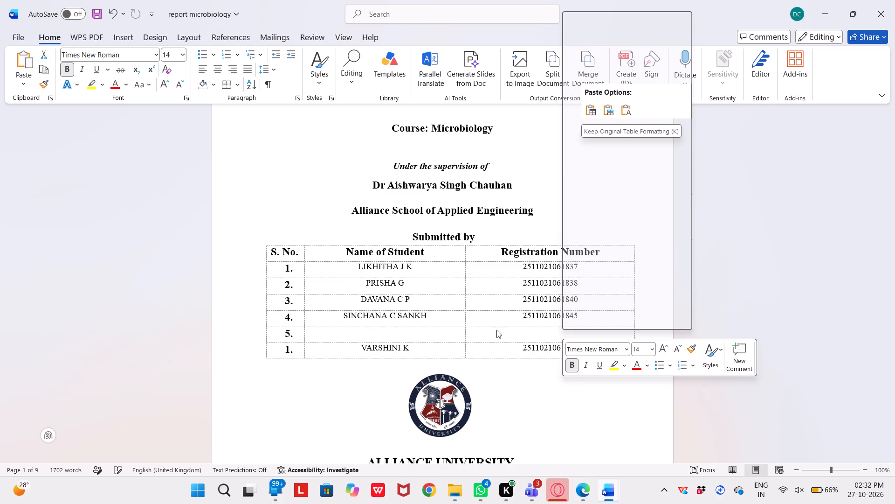
{"action": "left_click", "coordinate": [392, 332]}
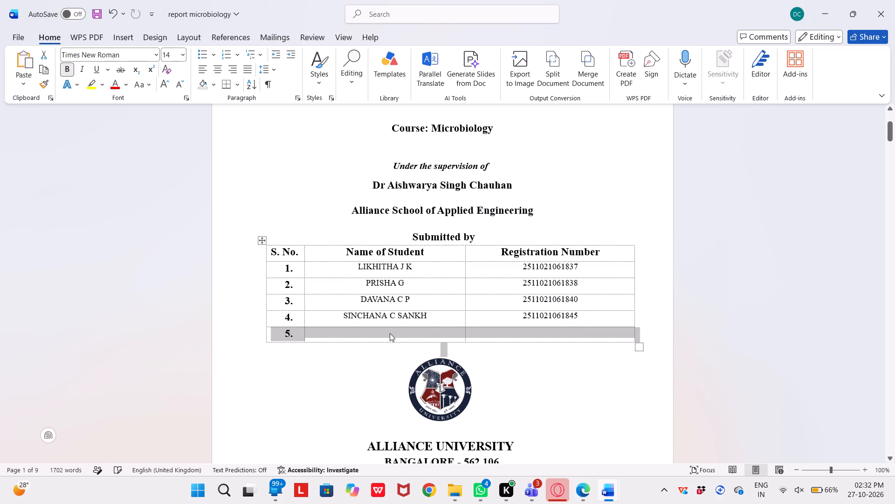
{"action": "right_click", "coordinate": [390, 333]}
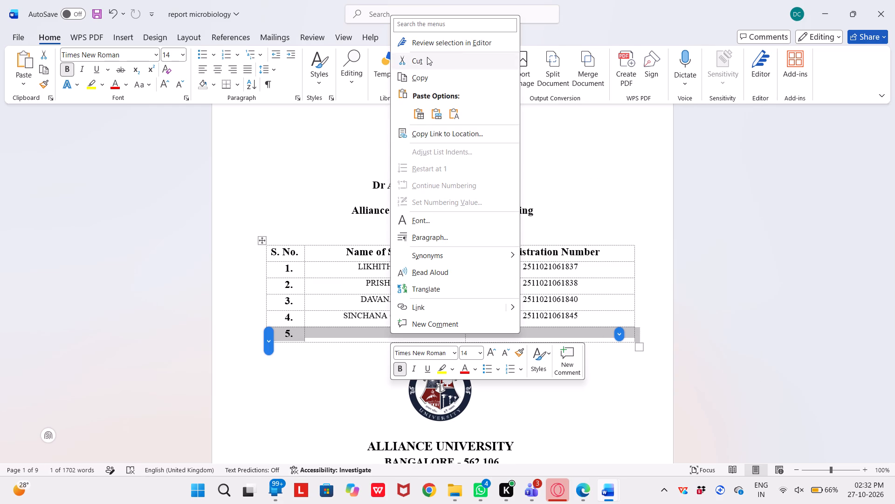
{"action": "left_click", "coordinate": [427, 57]}
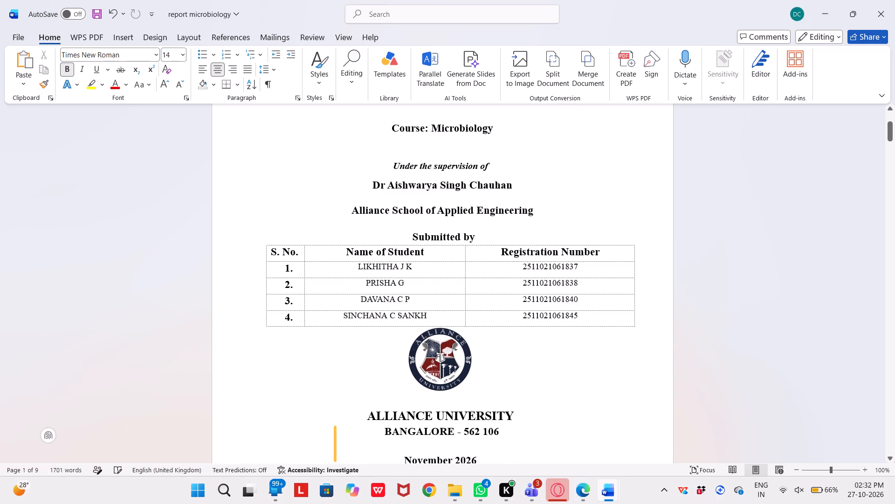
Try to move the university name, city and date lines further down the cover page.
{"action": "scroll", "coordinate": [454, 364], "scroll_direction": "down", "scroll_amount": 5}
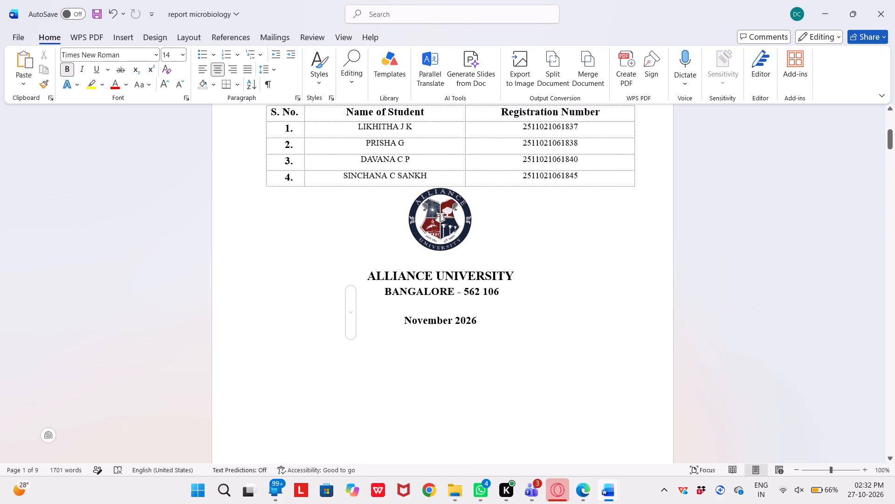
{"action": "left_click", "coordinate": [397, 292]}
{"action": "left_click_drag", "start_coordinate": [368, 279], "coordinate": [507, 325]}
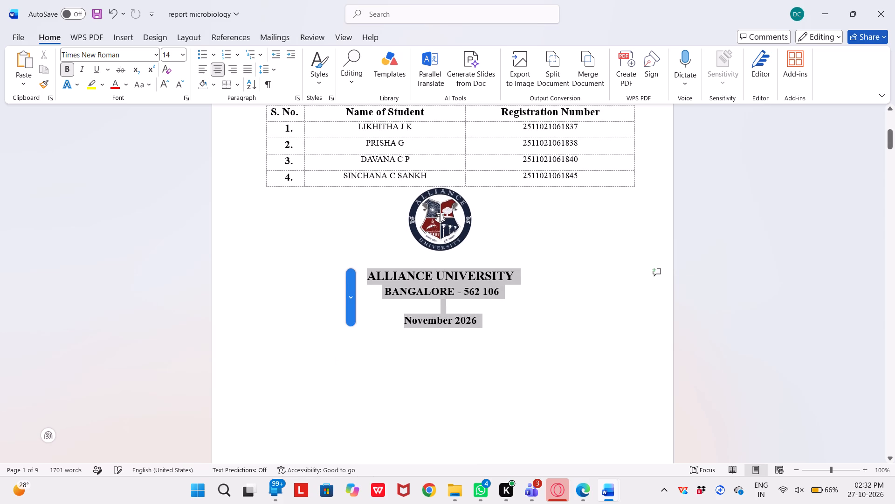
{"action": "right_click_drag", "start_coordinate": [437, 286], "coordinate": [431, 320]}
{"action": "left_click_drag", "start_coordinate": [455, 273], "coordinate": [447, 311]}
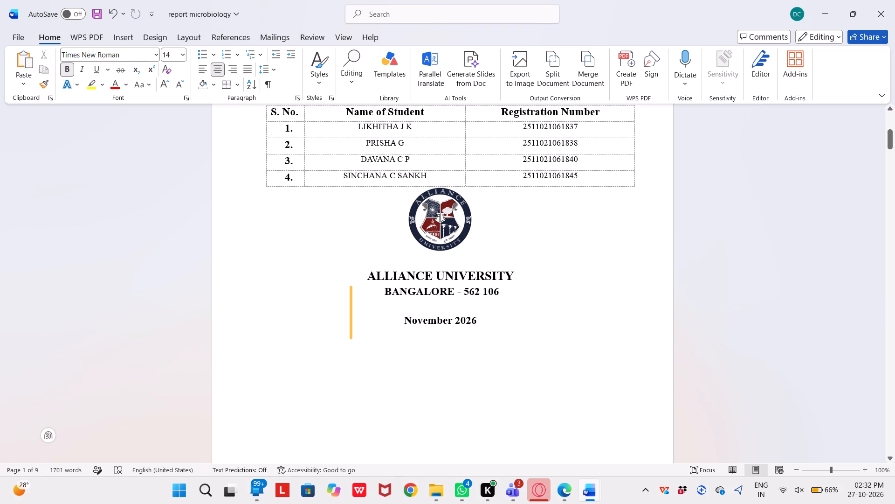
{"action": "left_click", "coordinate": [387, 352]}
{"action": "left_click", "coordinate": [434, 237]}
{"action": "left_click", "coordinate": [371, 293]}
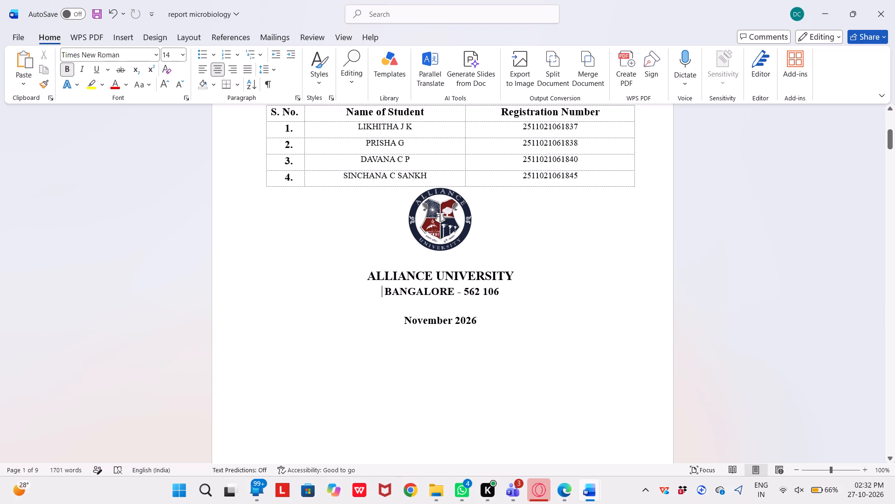
Insert six blank lines between the university logo and the ALLIANCE UNIVERSITY heading.
{"action": "left_click", "coordinate": [397, 265]}
{"action": "key", "text": "Return"}
{"action": "key", "text": "Return"}
{"action": "key", "text": "Return"}
{"action": "key", "text": "Return"}
{"action": "key", "text": "Return"}
{"action": "key", "text": "Return"}
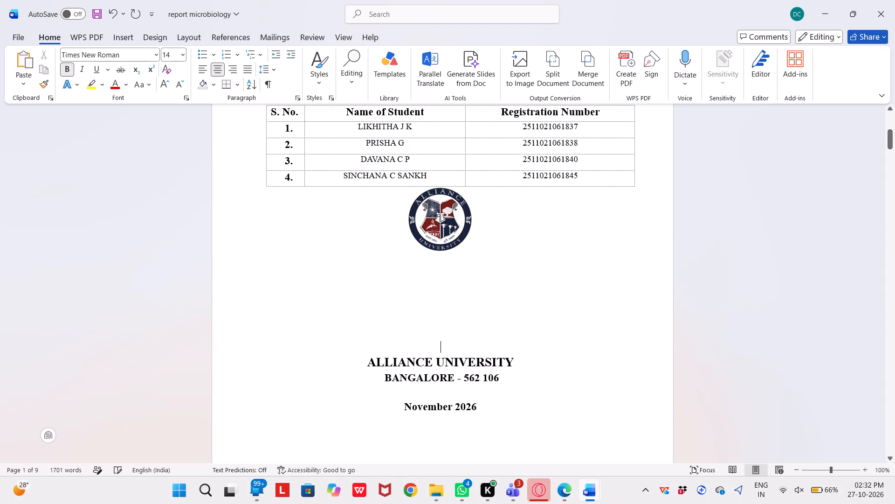
Move the university logo down through the blank lines to just above the ALLIANCE UNIVERSITY heading.
{"action": "left_click", "coordinate": [427, 229]}
{"action": "left_click_drag", "start_coordinate": [432, 225], "coordinate": [434, 266]}
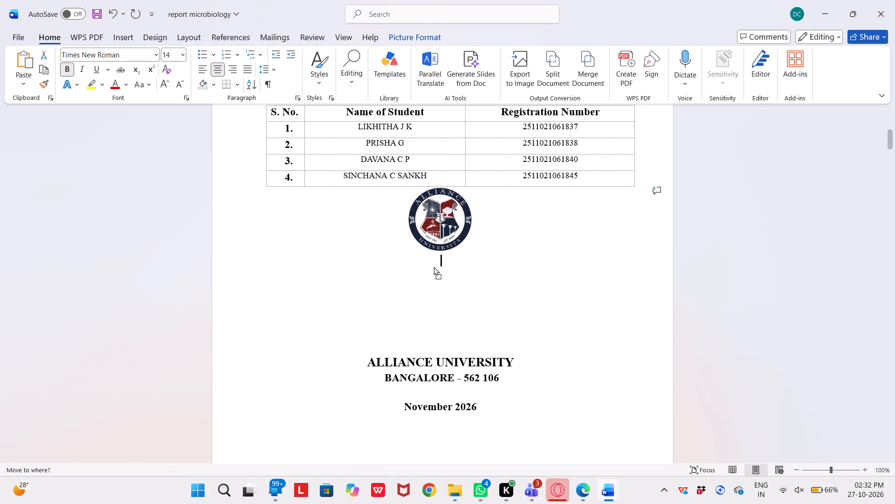
{"action": "left_click_drag", "start_coordinate": [434, 266], "coordinate": [434, 276]}
{"action": "left_click_drag", "start_coordinate": [437, 238], "coordinate": [436, 304]}
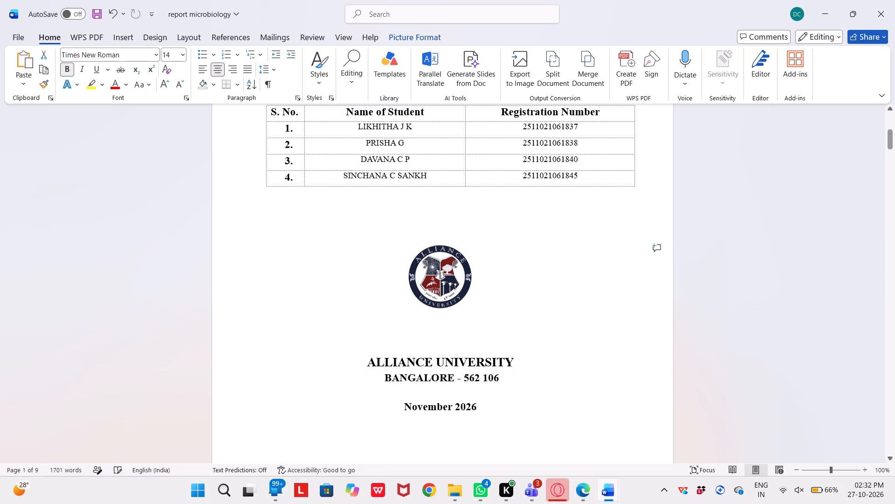
{"action": "left_click_drag", "start_coordinate": [436, 305], "coordinate": [430, 328]}
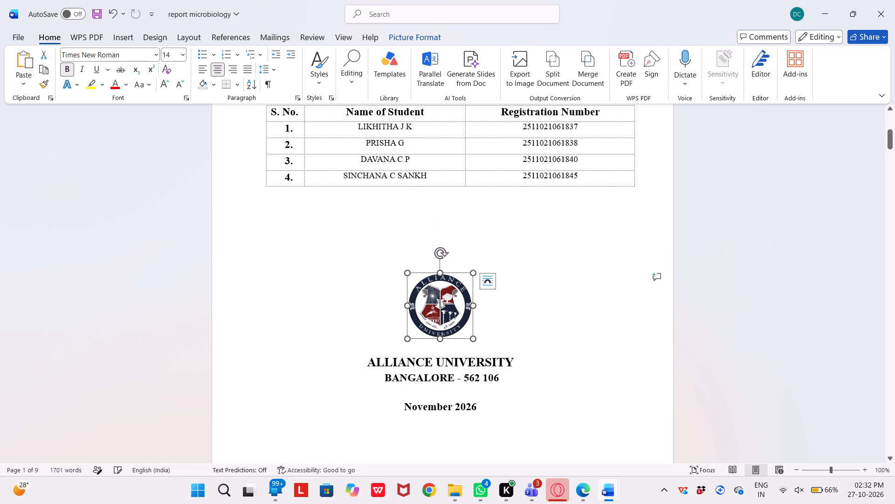
{"action": "left_click", "coordinate": [582, 342]}
Remove surplus blank lines between the student table and the university logo.
{"action": "scroll", "coordinate": [512, 390], "scroll_direction": "up", "scroll_amount": 2}
{"action": "scroll", "coordinate": [461, 347], "scroll_direction": "down", "scroll_amount": 1}
{"action": "left_click", "coordinate": [422, 257]}
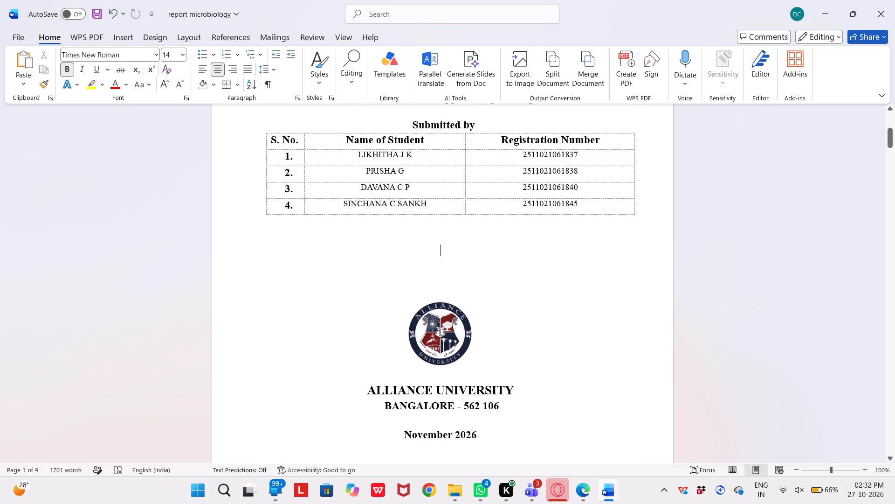
{"action": "key", "text": "BackSpace"}
{"action": "key", "text": "BackSpace"}
{"action": "key", "text": "BackSpace"}
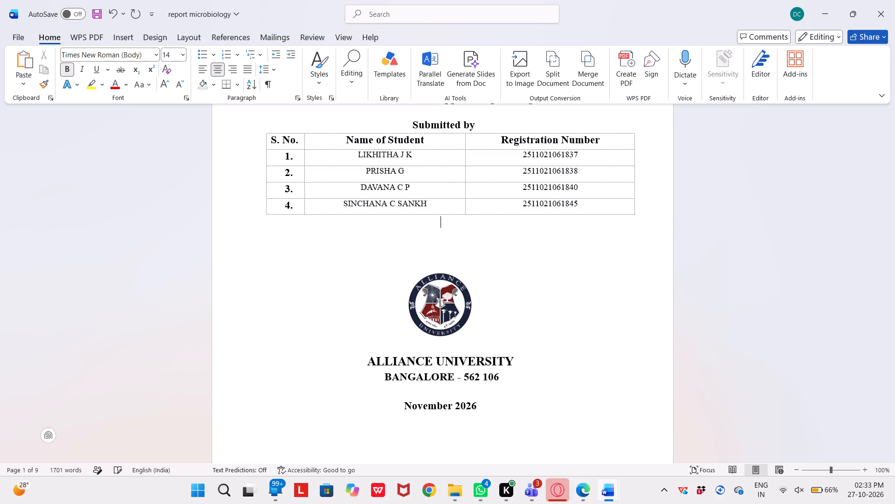
Switch to the PDR_Microproject_Report_Petri_Dish_Carousel document and copy the subject line "Product Design & Realisation" from its cover page.
{"action": "scroll", "coordinate": [393, 385], "scroll_direction": "up", "scroll_amount": 8}
{"action": "scroll", "coordinate": [390, 326], "scroll_direction": "up", "scroll_amount": 3}
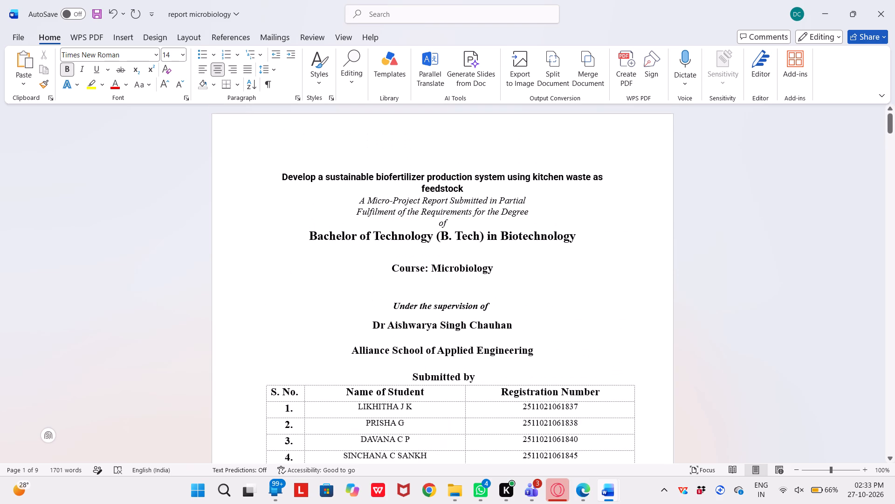
{"action": "left_click", "coordinate": [637, 435]}
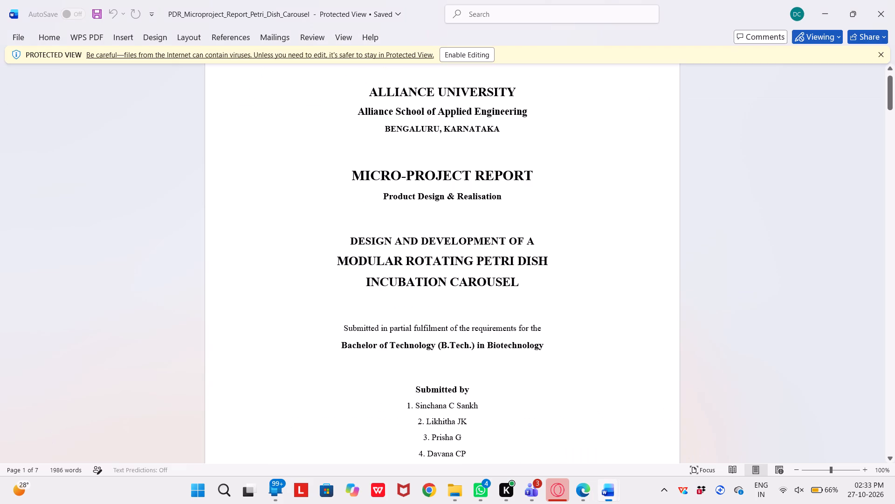
{"action": "scroll", "coordinate": [476, 168], "scroll_direction": "up", "scroll_amount": 1}
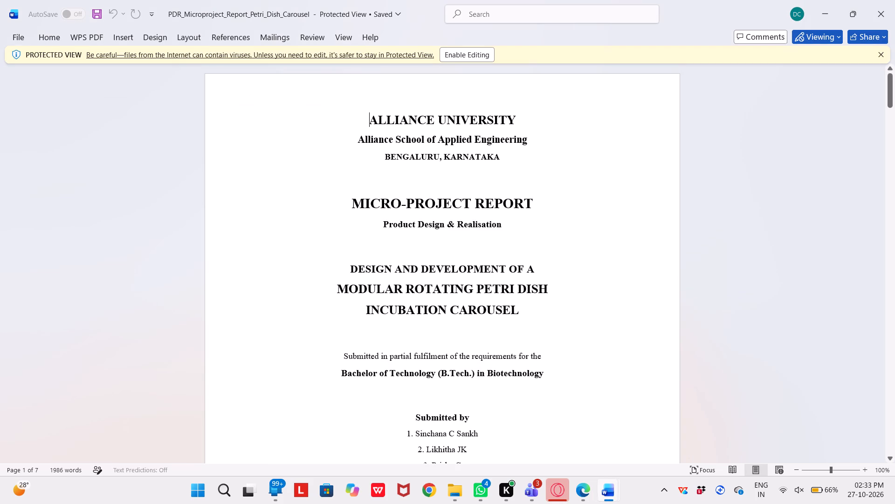
{"action": "left_click", "coordinate": [344, 202]}
{"action": "left_click", "coordinate": [364, 226]}
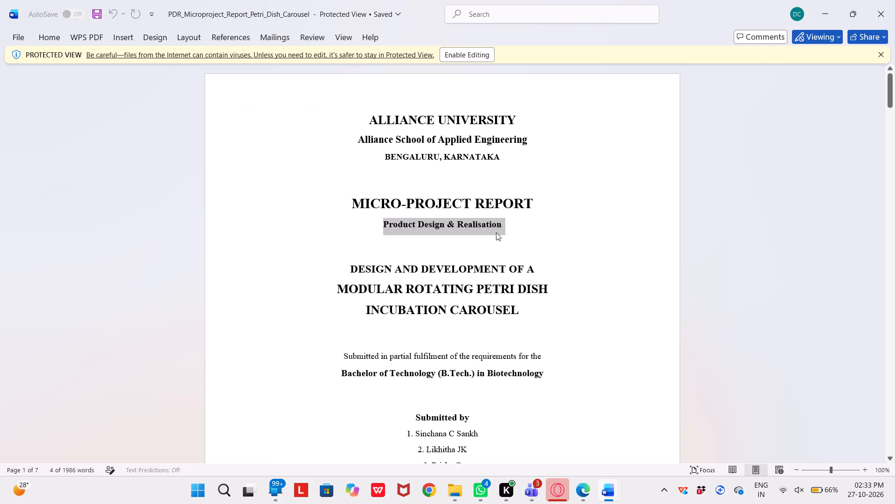
{"action": "right_click", "coordinate": [480, 224]}
{"action": "left_click", "coordinate": [510, 267]}
Back in the report microbiology document, replace the course name "Microbiology" with the copied "Product Design & Realisation" and remove the extra line break.
{"action": "left_click", "coordinate": [579, 441]}
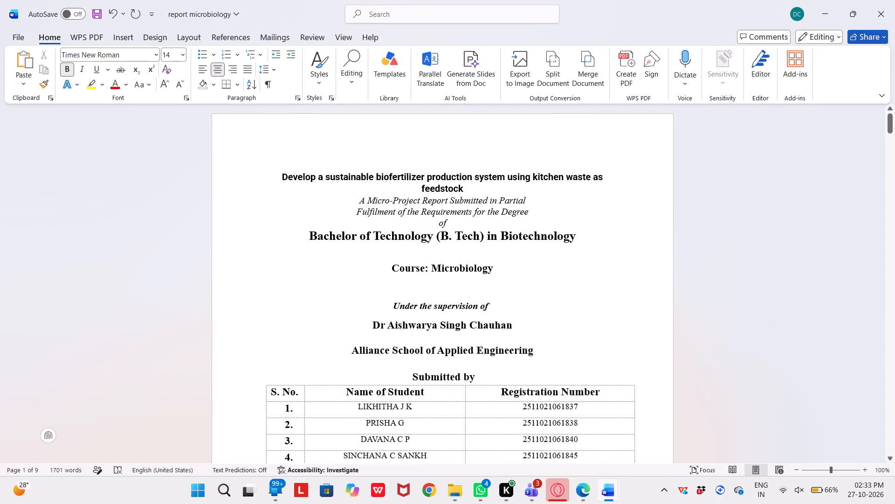
{"action": "left_click_drag", "start_coordinate": [432, 266], "coordinate": [495, 265]}
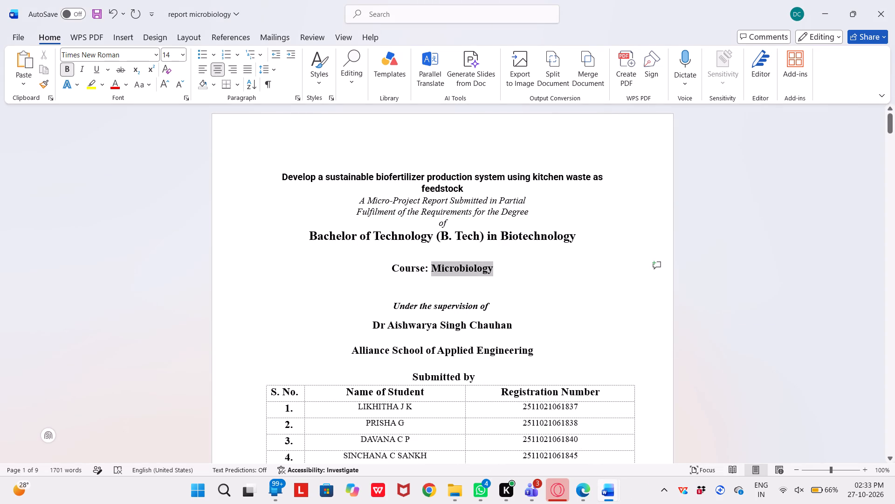
{"action": "left_click_drag", "start_coordinate": [495, 265], "coordinate": [496, 265]}
{"action": "key", "text": "Delete"}
{"action": "key", "text": "BackSpace"}
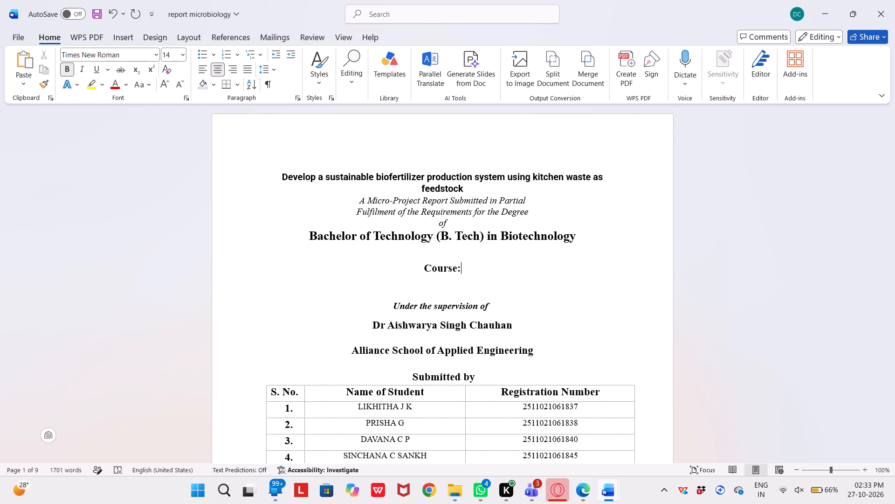
{"action": "key", "text": "ctrl+v"}
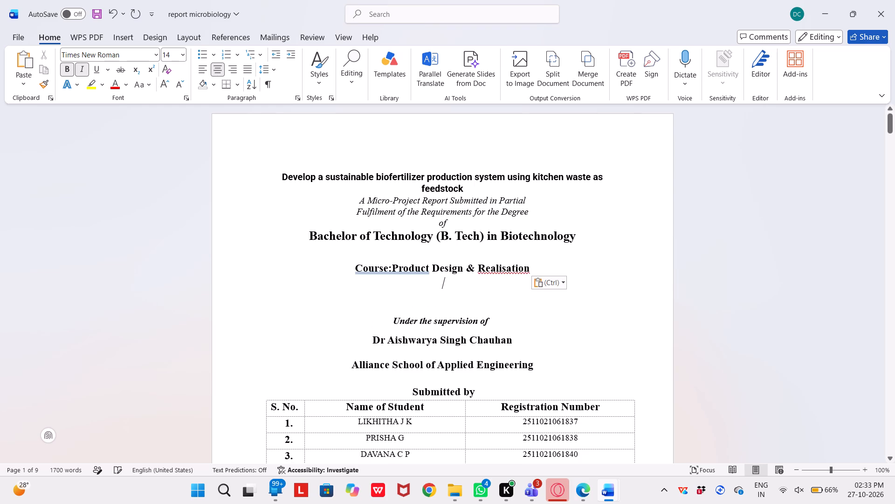
{"action": "key", "text": "BackSpace"}
{"action": "key", "text": "BackSpace"}
{"action": "key", "text": "BackSpace"}
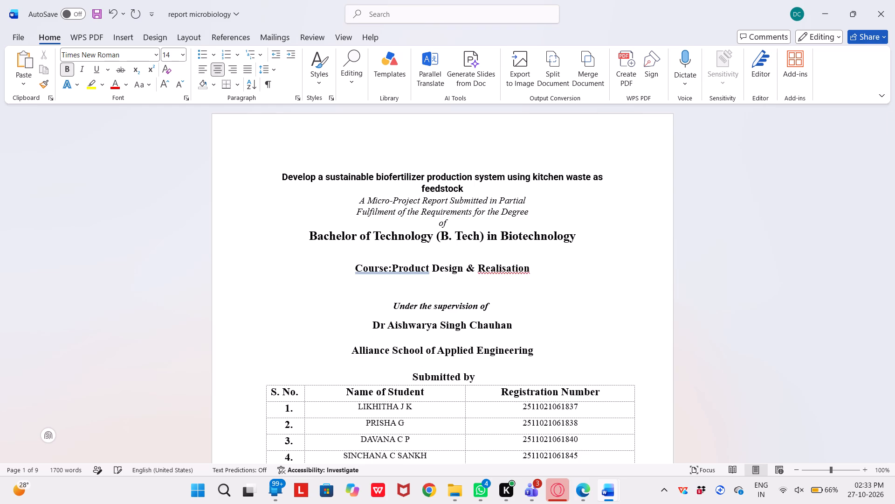
Correct the flagged spacing in the cover page's course line so it reads "Course: Product Design & Realisation".
{"action": "scroll", "coordinate": [489, 273], "scroll_direction": "down", "scroll_amount": 2}
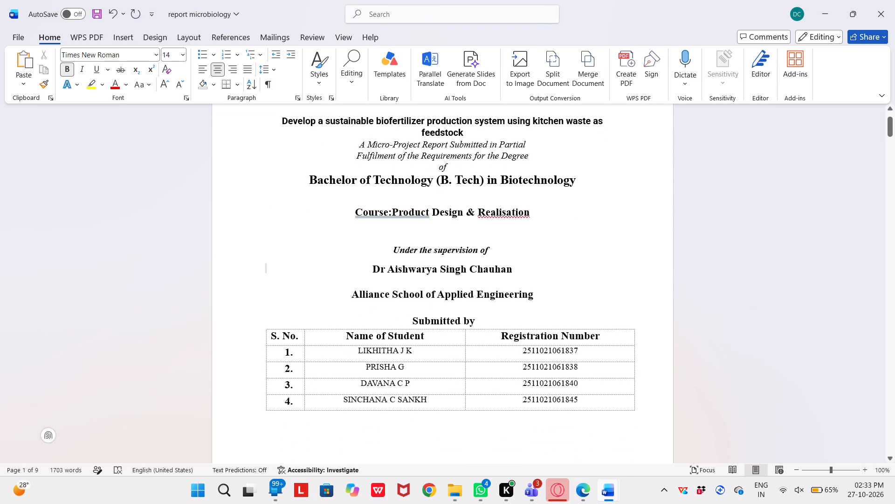
{"action": "left_click", "coordinate": [509, 217]}
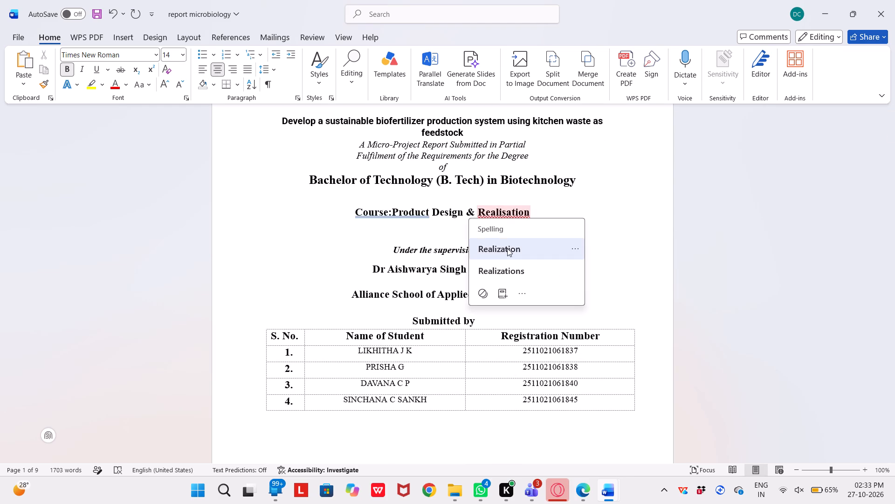
{"action": "left_click", "coordinate": [599, 224]}
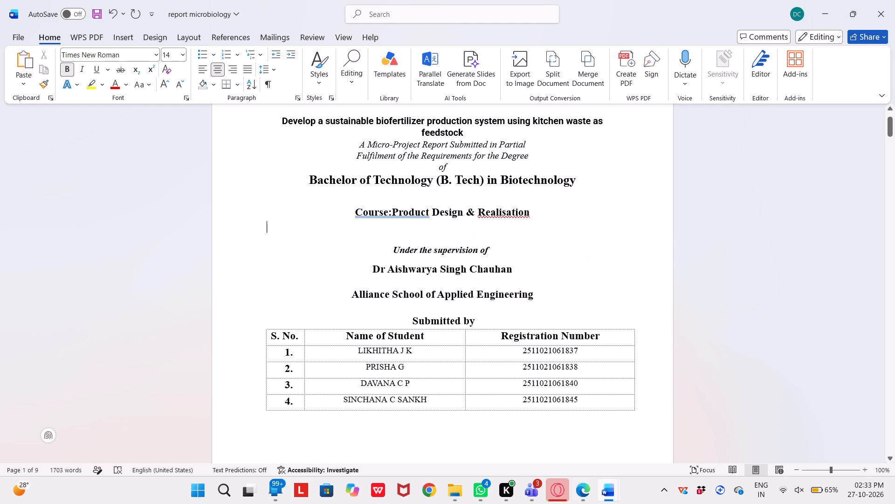
{"action": "left_click", "coordinate": [386, 210]}
{"action": "left_click", "coordinate": [392, 260]}
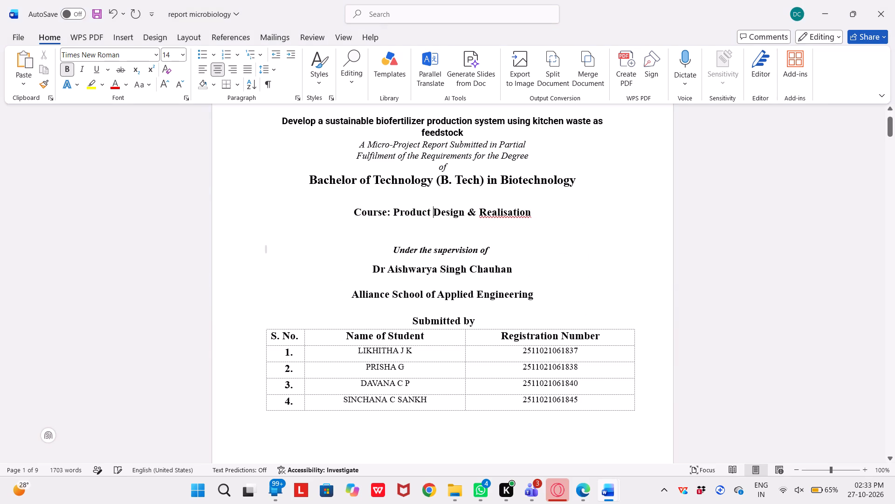
Remove a blank line between the course line and "Under the supervision of".
{"action": "left_click", "coordinate": [435, 236]}
{"action": "key", "text": "BackSpace"}
{"action": "key", "text": "BackSpace"}
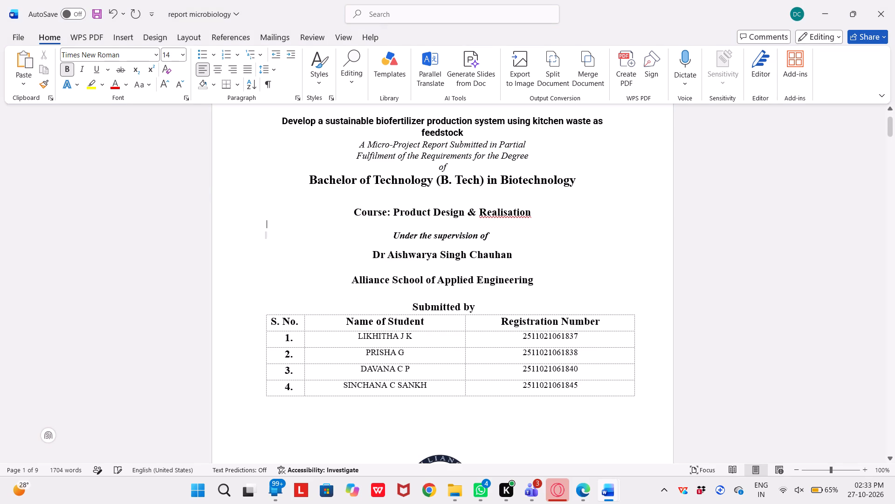
Delete the supervisor's name from the line below "Under the supervision of".
{"action": "left_click_drag", "start_coordinate": [361, 257], "coordinate": [526, 252]}
{"action": "key", "text": "BackSpace"}
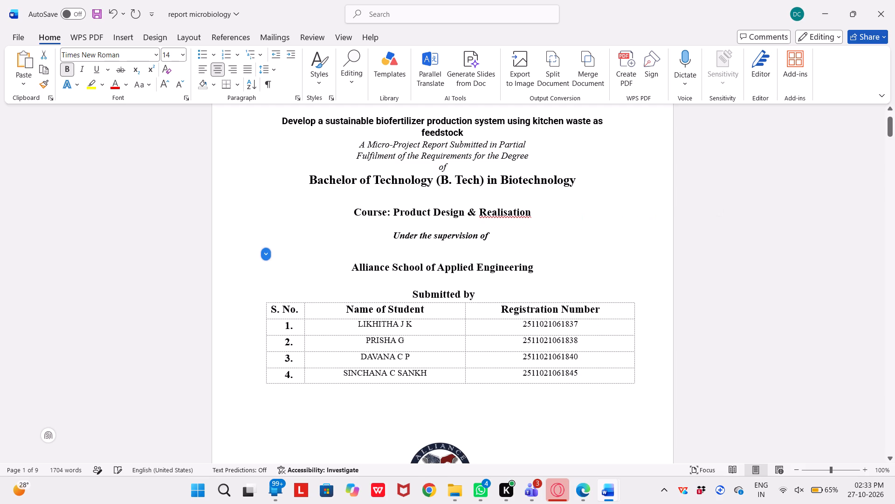
Examine the lower part of the cover page and the Declaration and Certificate sections of the PDR_Microproject_Report_Petri_Dish_Carousel document.
{"action": "scroll", "coordinate": [467, 275], "scroll_direction": "down", "scroll_amount": 9}
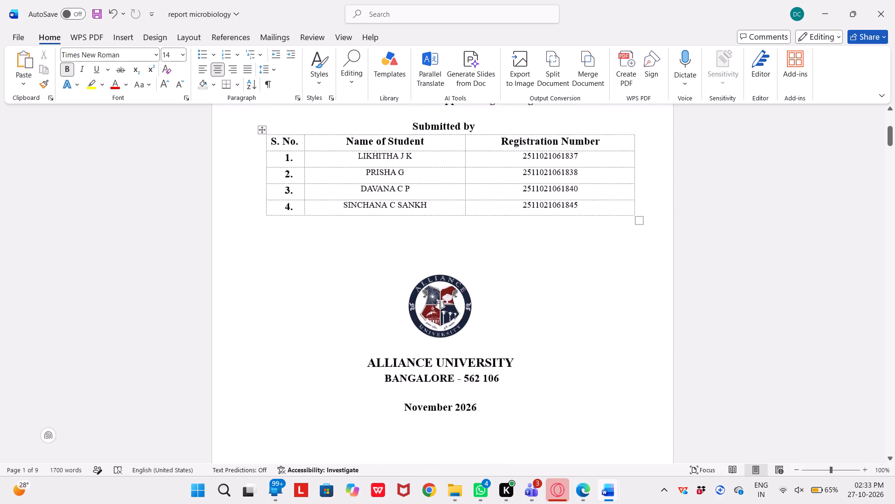
{"action": "scroll", "coordinate": [444, 254], "scroll_direction": "down", "scroll_amount": 7}
{"action": "scroll", "coordinate": [444, 254], "scroll_direction": "up", "scroll_amount": 4}
{"action": "scroll", "coordinate": [444, 254], "scroll_direction": "down", "scroll_amount": 6}
{"action": "scroll", "coordinate": [444, 254], "scroll_direction": "up", "scroll_amount": 7}
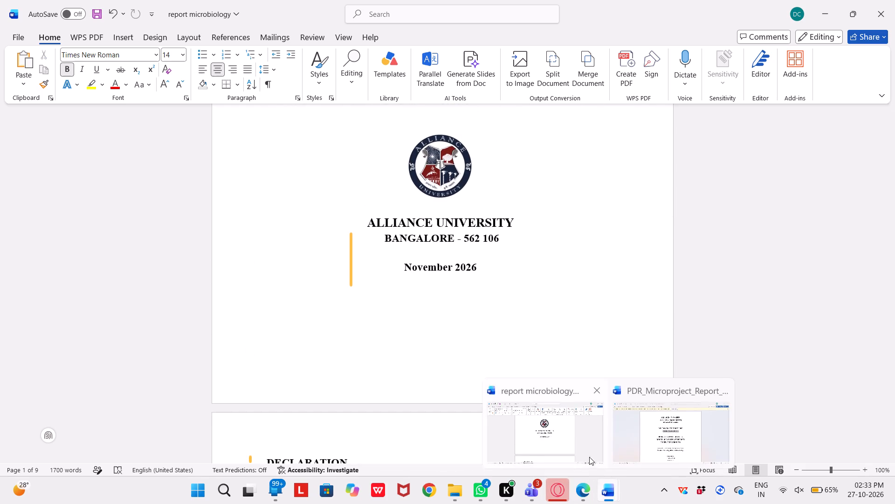
{"action": "left_click", "coordinate": [580, 454]}
{"action": "left_click", "coordinate": [652, 430]}
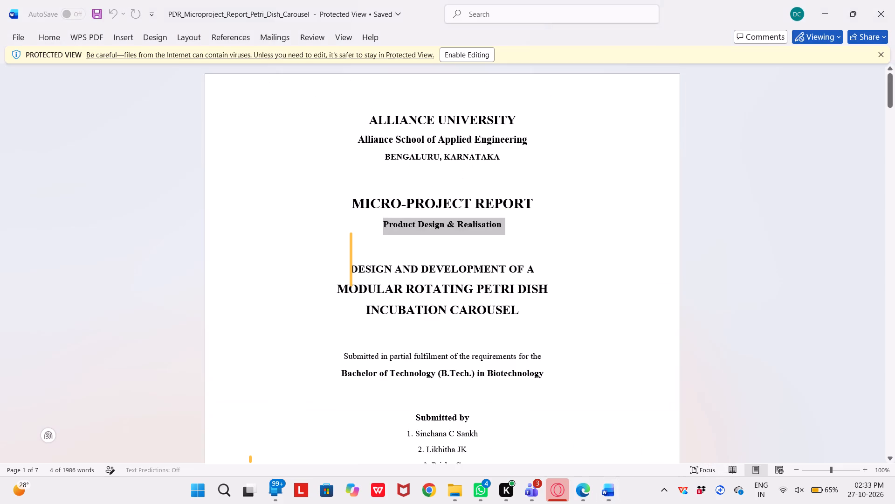
{"action": "scroll", "coordinate": [538, 394], "scroll_direction": "down", "scroll_amount": 18}
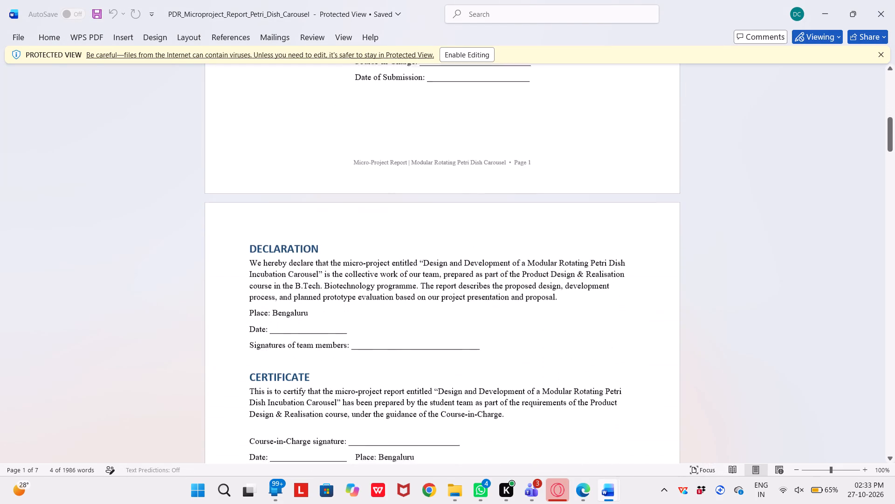
{"action": "left_click", "coordinate": [571, 427]}
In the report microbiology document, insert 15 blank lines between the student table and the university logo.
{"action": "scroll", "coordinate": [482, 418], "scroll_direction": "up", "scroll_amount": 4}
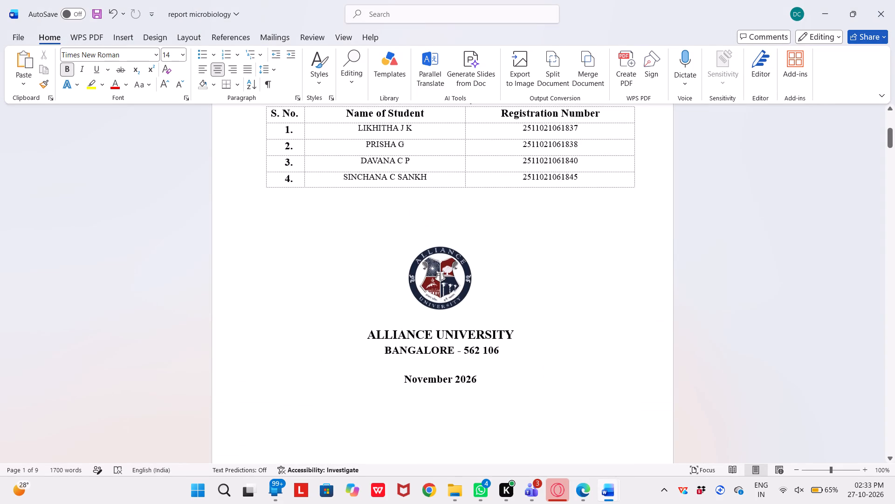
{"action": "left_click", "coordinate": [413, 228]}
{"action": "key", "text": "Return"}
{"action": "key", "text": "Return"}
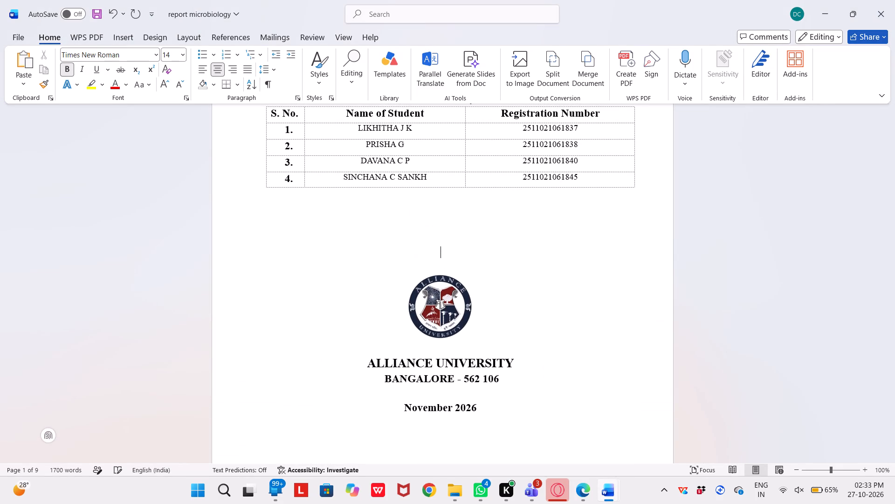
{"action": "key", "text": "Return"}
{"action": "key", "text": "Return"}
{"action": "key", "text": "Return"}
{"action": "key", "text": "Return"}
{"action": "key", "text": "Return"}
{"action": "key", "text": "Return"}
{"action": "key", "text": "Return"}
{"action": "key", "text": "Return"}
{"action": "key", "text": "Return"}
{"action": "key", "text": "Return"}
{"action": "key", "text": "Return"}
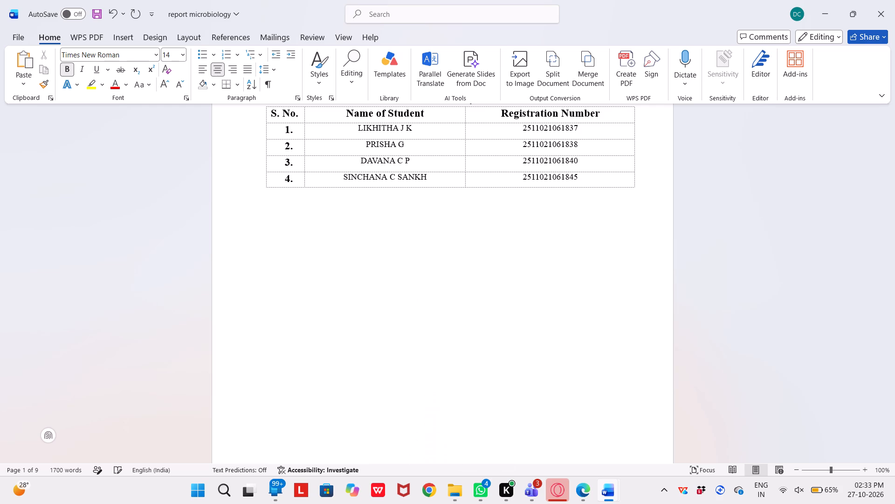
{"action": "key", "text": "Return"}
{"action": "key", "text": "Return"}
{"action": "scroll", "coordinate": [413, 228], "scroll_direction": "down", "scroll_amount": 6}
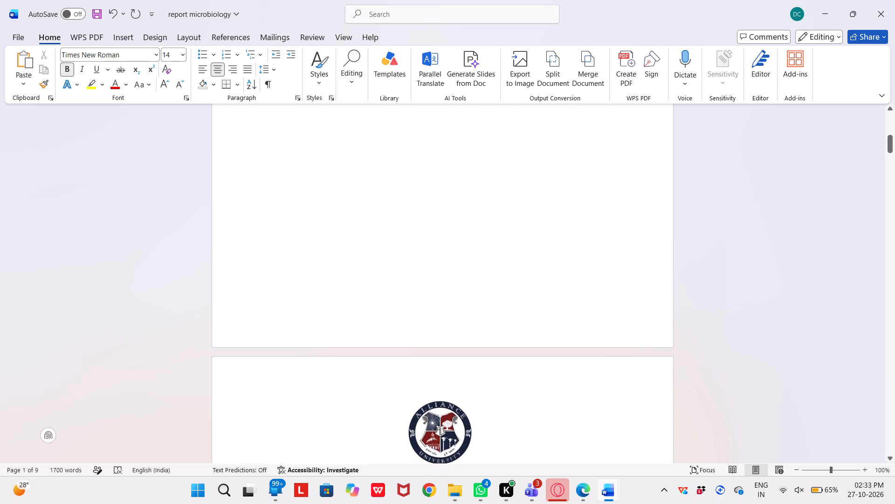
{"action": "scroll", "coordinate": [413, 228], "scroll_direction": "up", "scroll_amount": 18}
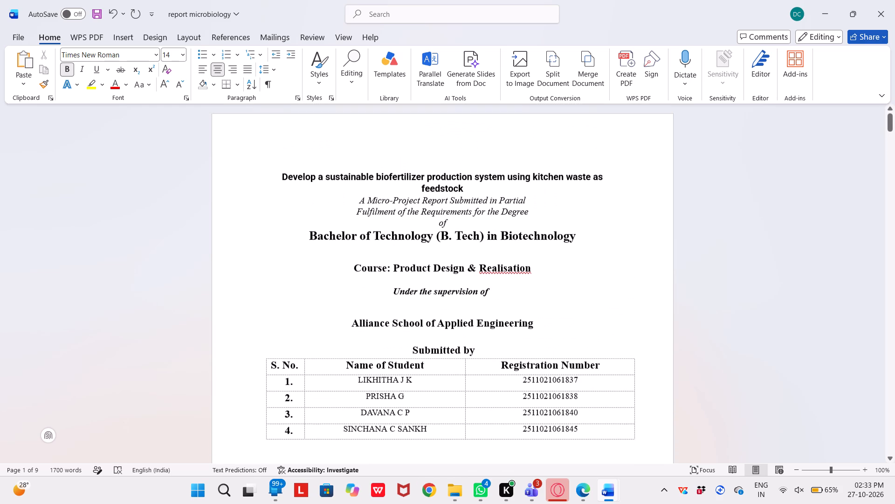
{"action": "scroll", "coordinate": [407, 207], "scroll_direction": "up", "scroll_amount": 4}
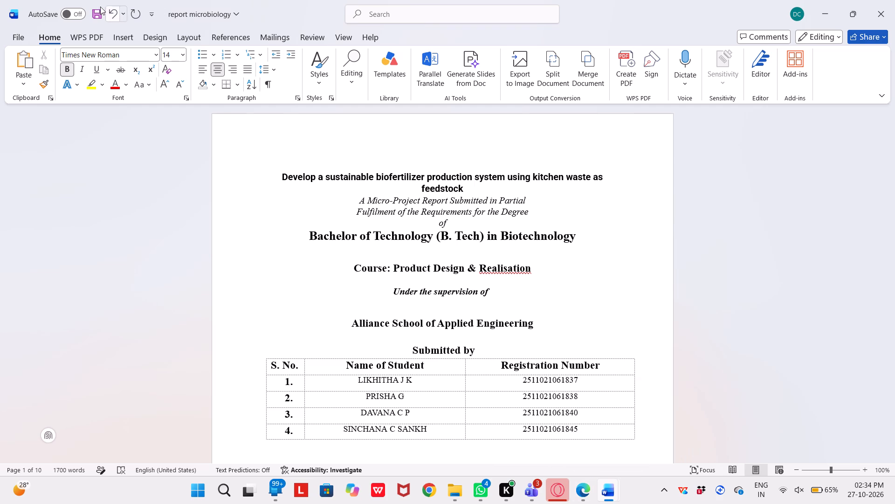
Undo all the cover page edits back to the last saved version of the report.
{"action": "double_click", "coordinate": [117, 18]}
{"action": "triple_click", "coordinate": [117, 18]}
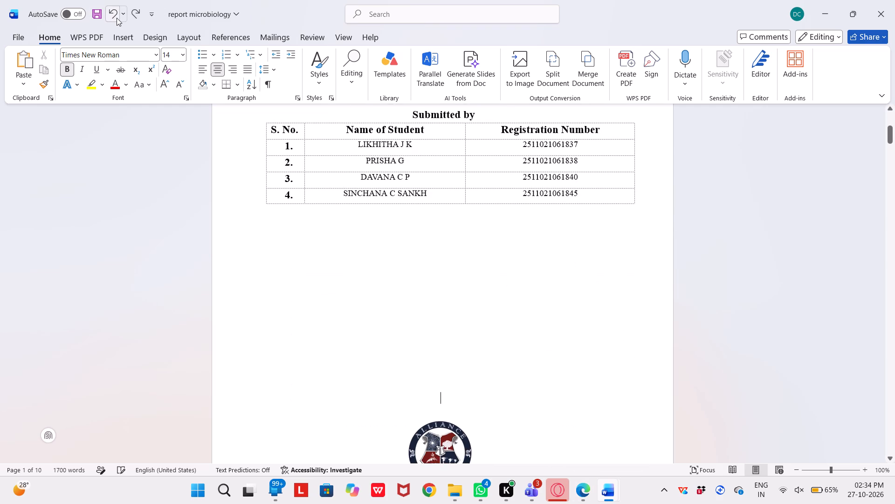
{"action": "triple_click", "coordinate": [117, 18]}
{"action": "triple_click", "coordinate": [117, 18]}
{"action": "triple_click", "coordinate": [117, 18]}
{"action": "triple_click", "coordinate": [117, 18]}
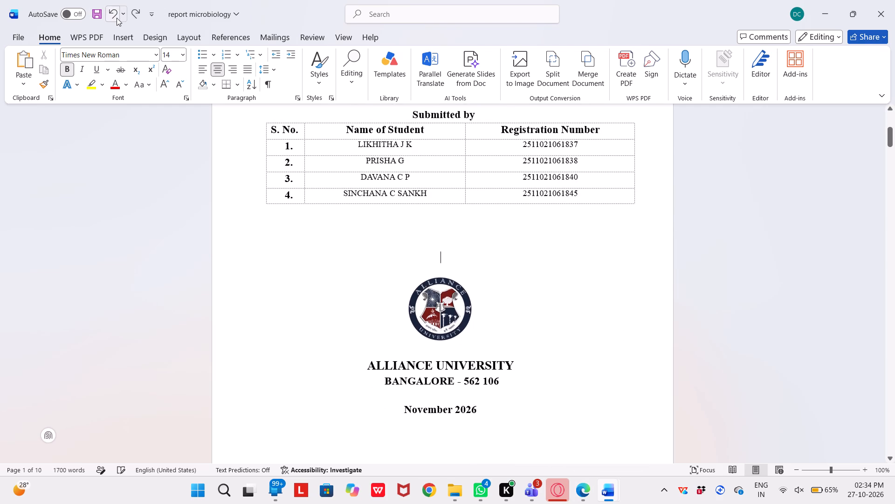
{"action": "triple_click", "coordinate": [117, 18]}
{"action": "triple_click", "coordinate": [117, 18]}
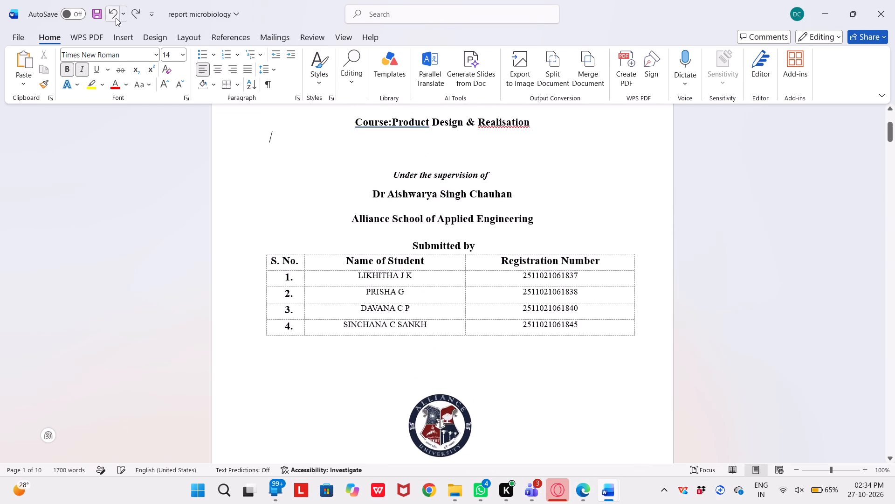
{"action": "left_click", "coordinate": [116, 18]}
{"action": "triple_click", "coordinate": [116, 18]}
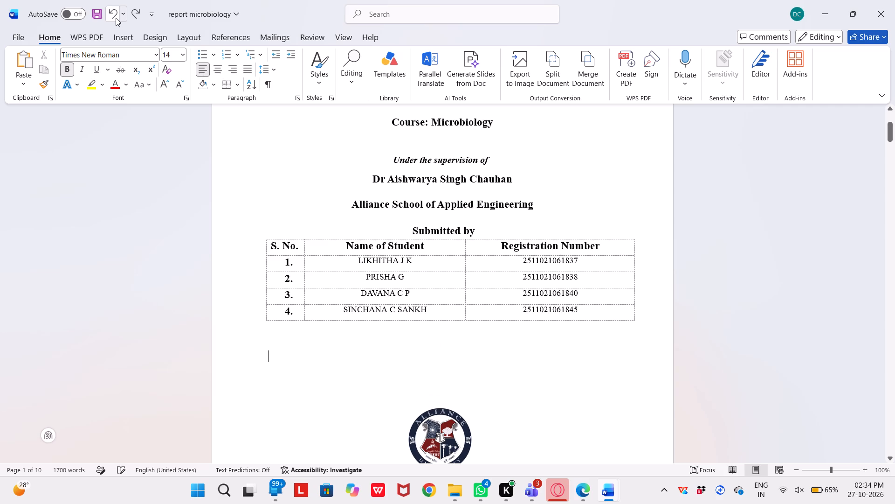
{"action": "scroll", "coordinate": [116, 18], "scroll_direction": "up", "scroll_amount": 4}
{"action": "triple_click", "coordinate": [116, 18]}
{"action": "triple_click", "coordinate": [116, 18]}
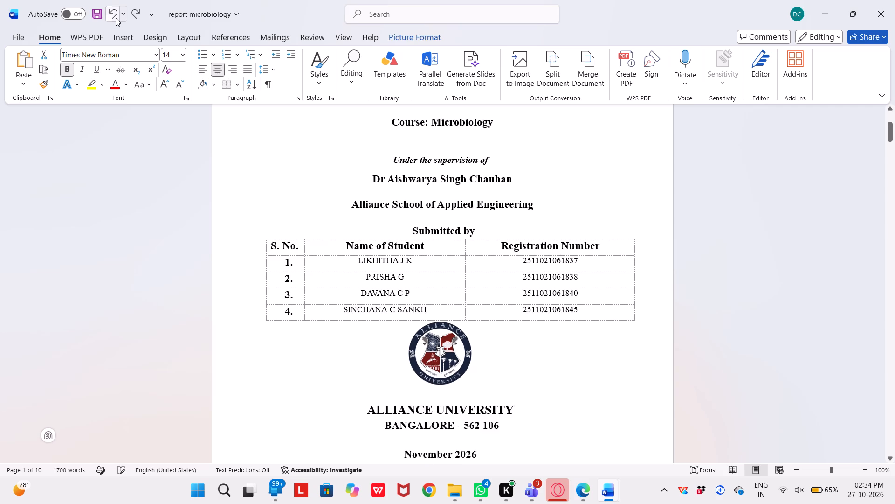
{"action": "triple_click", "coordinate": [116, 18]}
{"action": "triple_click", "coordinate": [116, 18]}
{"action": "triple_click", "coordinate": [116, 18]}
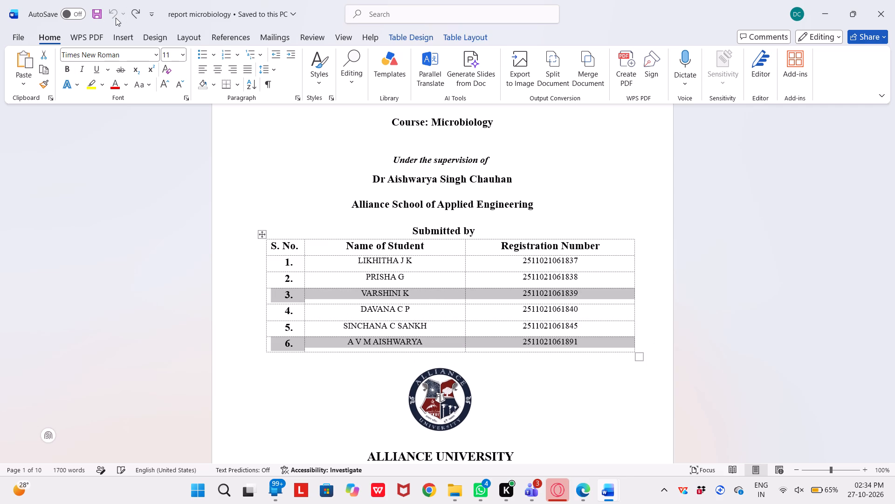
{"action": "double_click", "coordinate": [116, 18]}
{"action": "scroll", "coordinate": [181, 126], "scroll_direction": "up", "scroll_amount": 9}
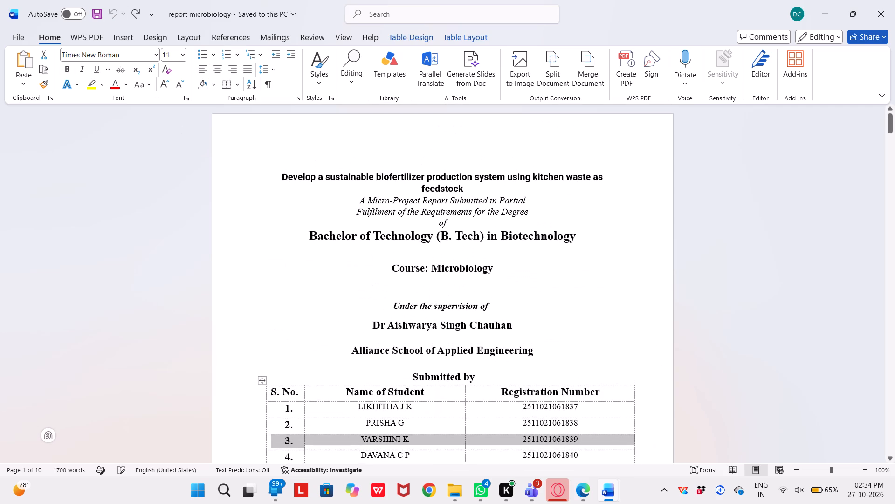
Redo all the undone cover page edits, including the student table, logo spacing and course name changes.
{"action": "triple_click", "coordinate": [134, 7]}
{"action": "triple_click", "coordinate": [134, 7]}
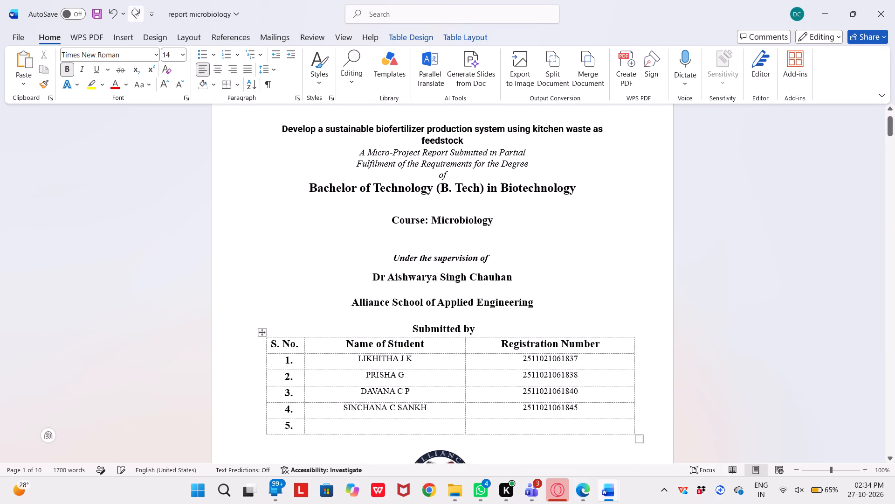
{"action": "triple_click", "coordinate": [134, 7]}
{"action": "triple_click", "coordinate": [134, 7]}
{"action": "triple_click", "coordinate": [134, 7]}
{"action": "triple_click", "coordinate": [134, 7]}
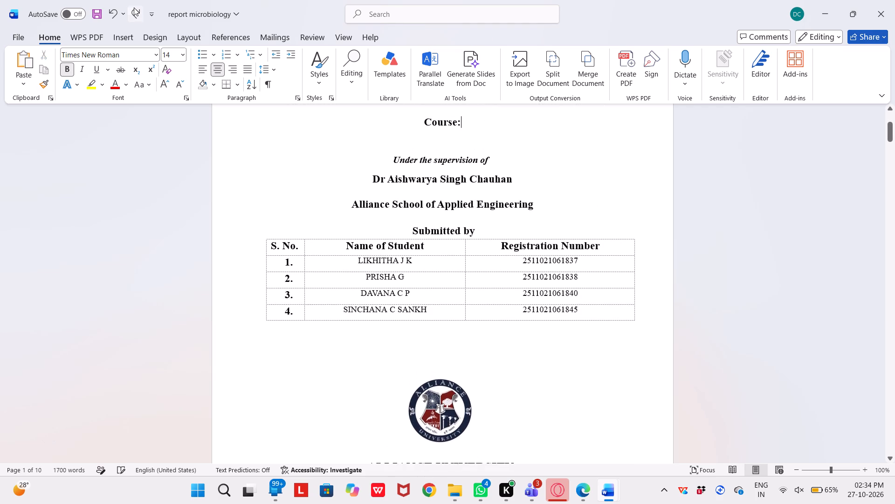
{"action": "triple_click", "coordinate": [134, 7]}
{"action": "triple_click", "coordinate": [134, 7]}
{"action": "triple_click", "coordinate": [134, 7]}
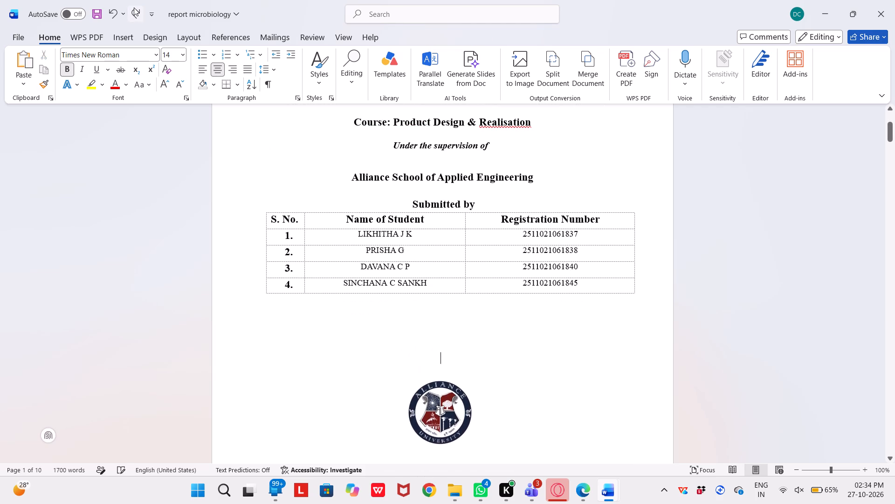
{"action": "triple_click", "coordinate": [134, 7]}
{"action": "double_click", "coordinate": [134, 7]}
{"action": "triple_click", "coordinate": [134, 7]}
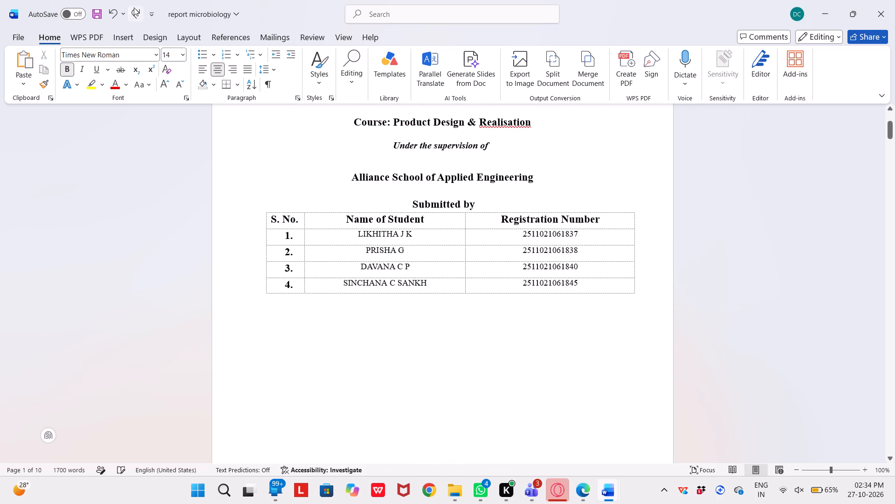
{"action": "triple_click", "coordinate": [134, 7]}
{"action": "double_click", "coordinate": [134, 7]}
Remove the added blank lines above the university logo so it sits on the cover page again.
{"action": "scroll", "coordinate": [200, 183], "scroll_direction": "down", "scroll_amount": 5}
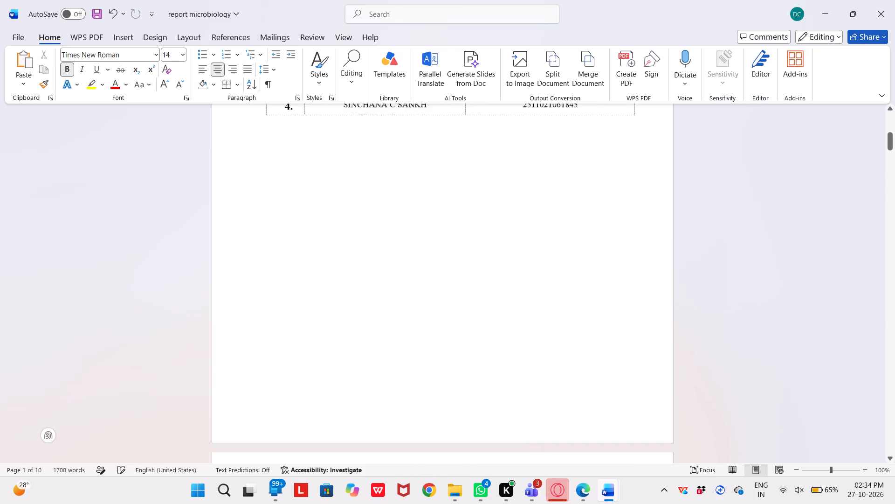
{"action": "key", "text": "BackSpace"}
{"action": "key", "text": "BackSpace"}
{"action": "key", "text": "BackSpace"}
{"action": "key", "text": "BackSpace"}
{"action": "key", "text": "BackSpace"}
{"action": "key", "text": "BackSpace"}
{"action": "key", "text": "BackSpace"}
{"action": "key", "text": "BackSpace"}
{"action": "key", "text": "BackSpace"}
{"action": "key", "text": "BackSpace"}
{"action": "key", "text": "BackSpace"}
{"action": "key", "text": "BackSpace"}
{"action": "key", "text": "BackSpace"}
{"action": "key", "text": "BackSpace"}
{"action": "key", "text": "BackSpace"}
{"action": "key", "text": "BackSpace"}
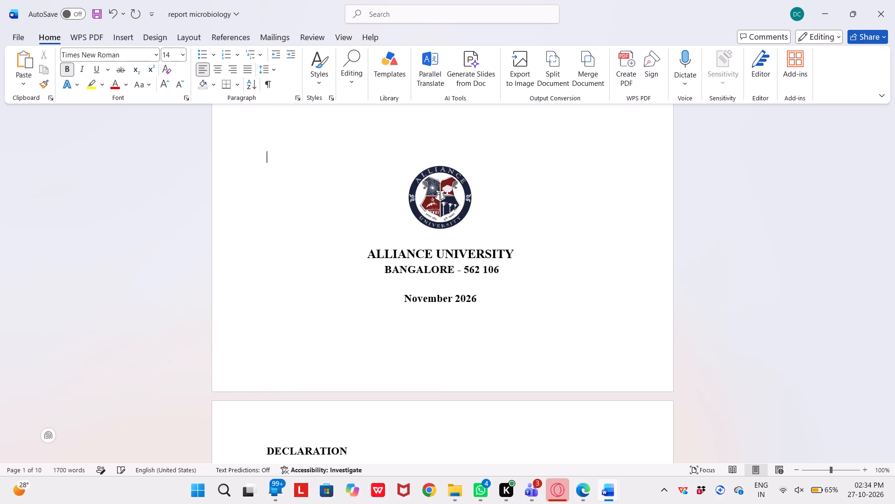
Review the edited cover page and examine the Declaration page's text and student table for content still needing adaptation.
{"action": "scroll", "coordinate": [418, 322], "scroll_direction": "up", "scroll_amount": 5}
{"action": "scroll", "coordinate": [423, 340], "scroll_direction": "down", "scroll_amount": 20}
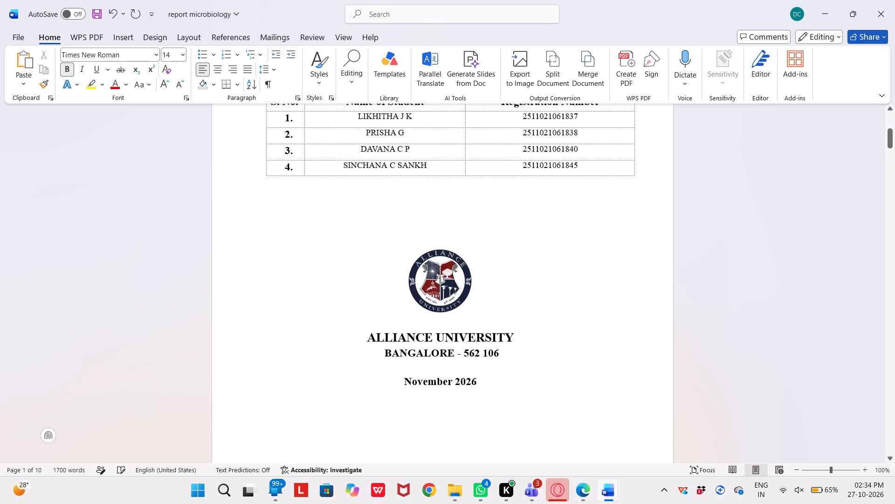
{"action": "scroll", "coordinate": [379, 370], "scroll_direction": "up", "scroll_amount": 11}
{"action": "scroll", "coordinate": [479, 357], "scroll_direction": "up", "scroll_amount": 5}
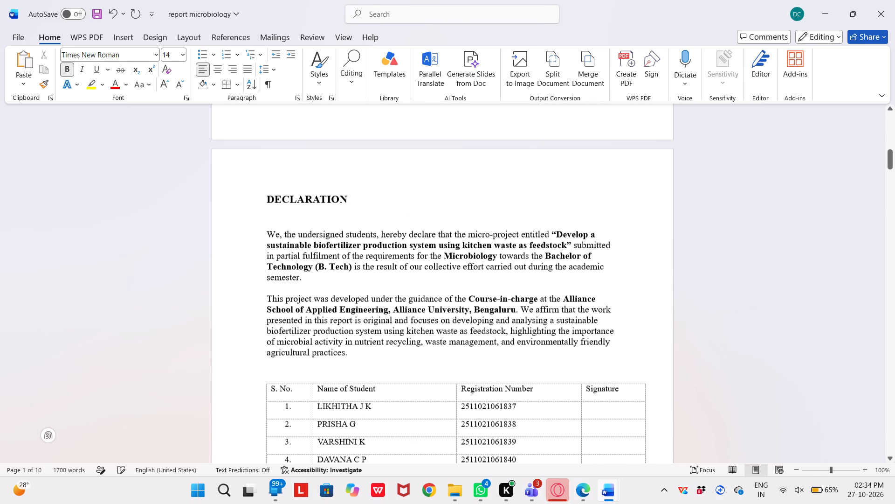
{"action": "scroll", "coordinate": [446, 168], "scroll_direction": "down", "scroll_amount": 4}
{"action": "scroll", "coordinate": [415, 216], "scroll_direction": "up", "scroll_amount": 3}
{"action": "scroll", "coordinate": [415, 216], "scroll_direction": "down", "scroll_amount": 9}
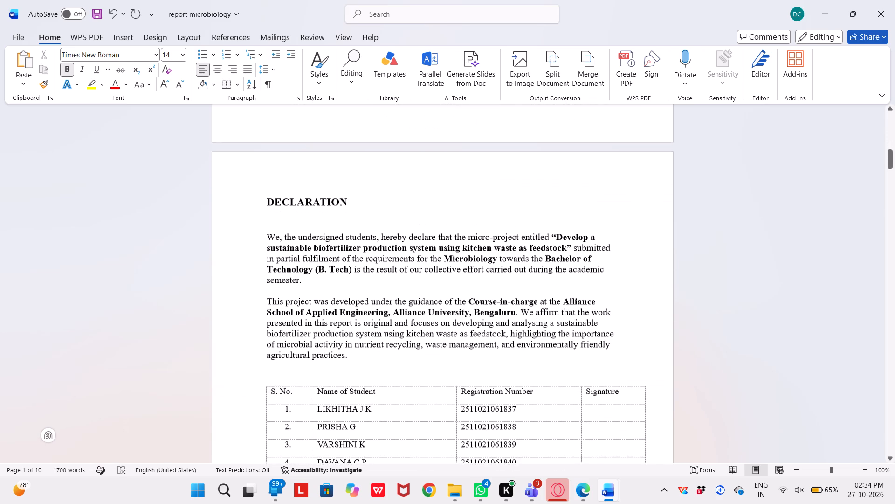
{"action": "left_click", "coordinate": [585, 456]}
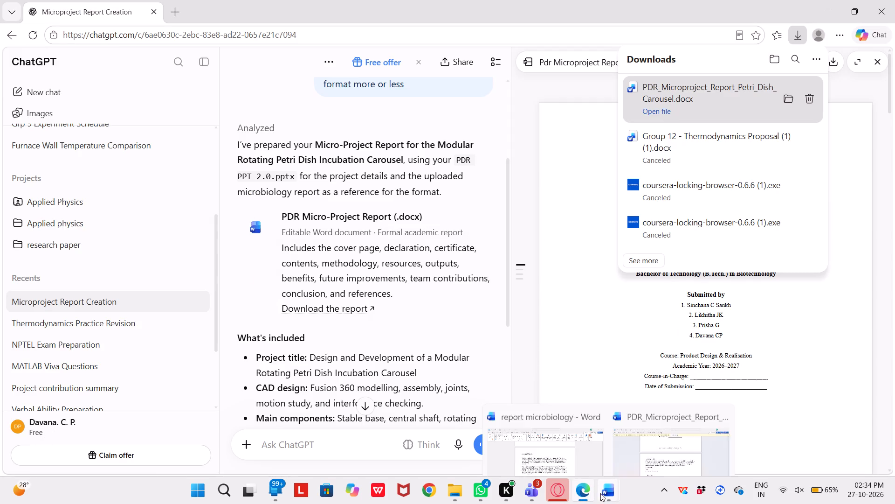
{"action": "left_click", "coordinate": [585, 453]}
{"action": "scroll", "coordinate": [378, 328], "scroll_direction": "down", "scroll_amount": 1}
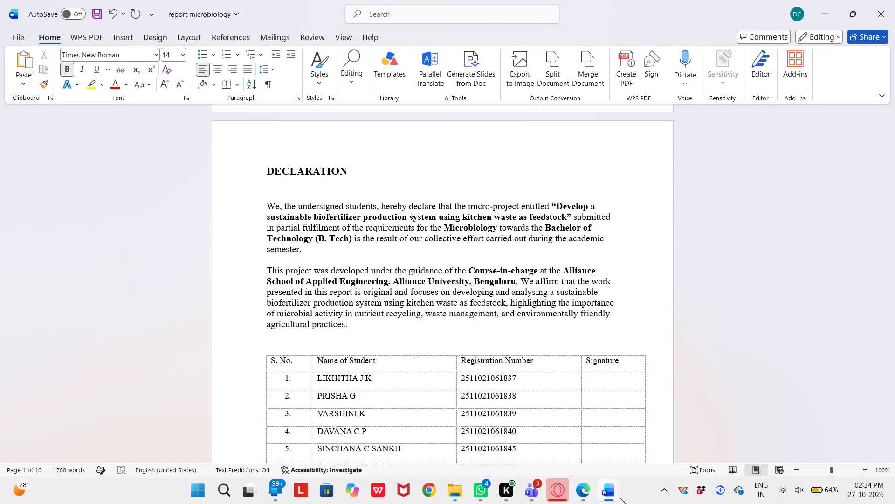
{"action": "left_click", "coordinate": [643, 433]}
{"action": "scroll", "coordinate": [311, 270], "scroll_direction": "down", "scroll_amount": 1}
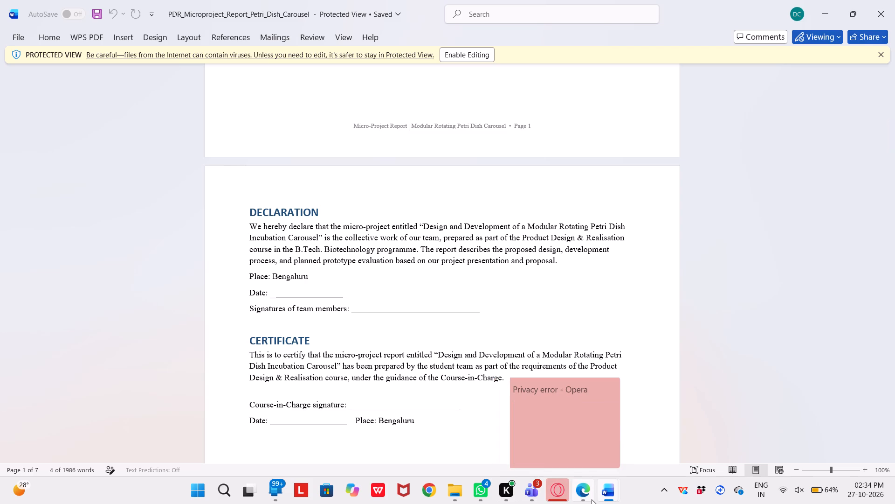
{"action": "left_click", "coordinate": [568, 443]}
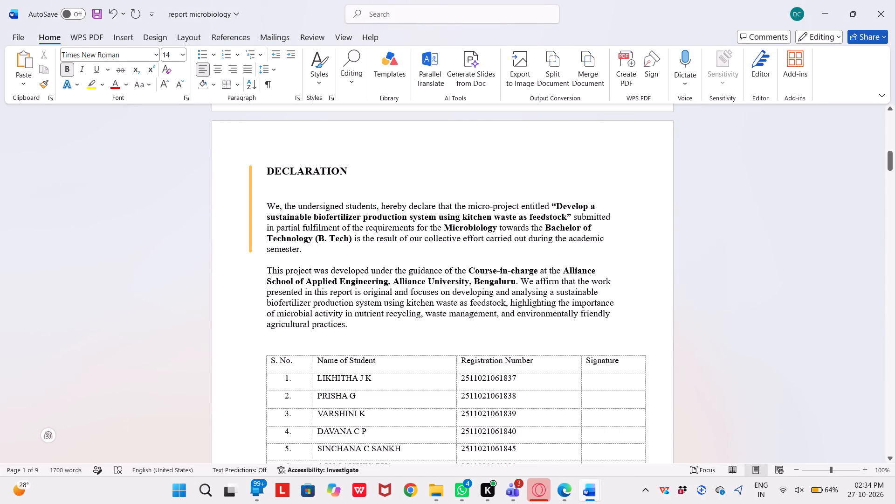
{"action": "left_click_drag", "start_coordinate": [345, 329], "coordinate": [291, 257]}
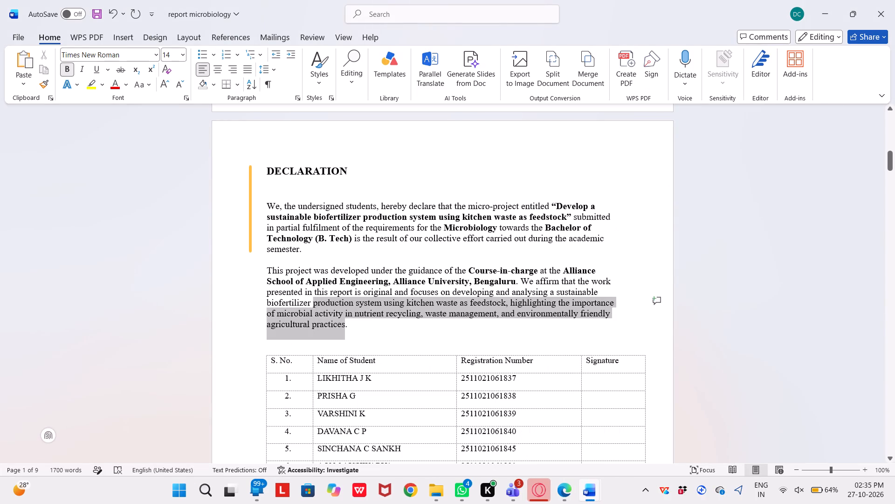
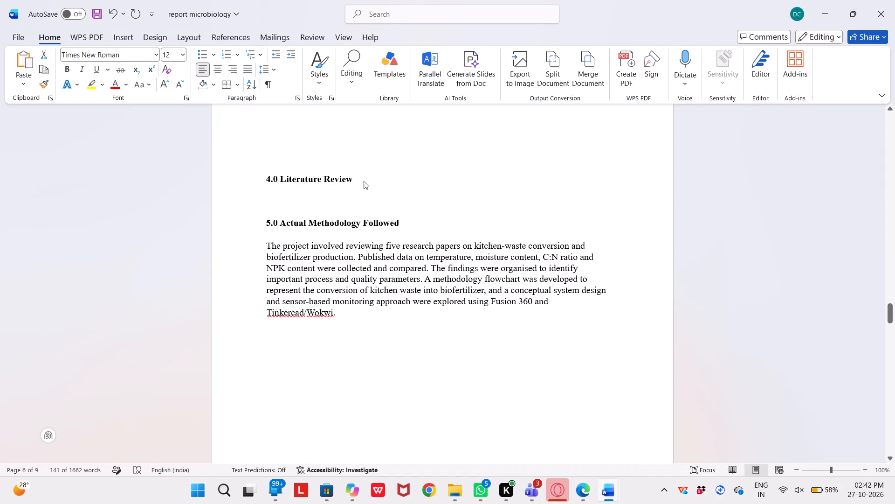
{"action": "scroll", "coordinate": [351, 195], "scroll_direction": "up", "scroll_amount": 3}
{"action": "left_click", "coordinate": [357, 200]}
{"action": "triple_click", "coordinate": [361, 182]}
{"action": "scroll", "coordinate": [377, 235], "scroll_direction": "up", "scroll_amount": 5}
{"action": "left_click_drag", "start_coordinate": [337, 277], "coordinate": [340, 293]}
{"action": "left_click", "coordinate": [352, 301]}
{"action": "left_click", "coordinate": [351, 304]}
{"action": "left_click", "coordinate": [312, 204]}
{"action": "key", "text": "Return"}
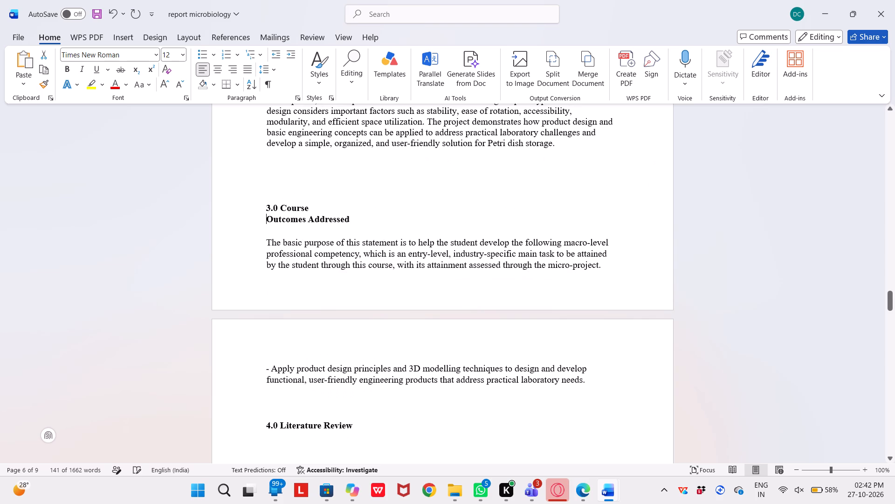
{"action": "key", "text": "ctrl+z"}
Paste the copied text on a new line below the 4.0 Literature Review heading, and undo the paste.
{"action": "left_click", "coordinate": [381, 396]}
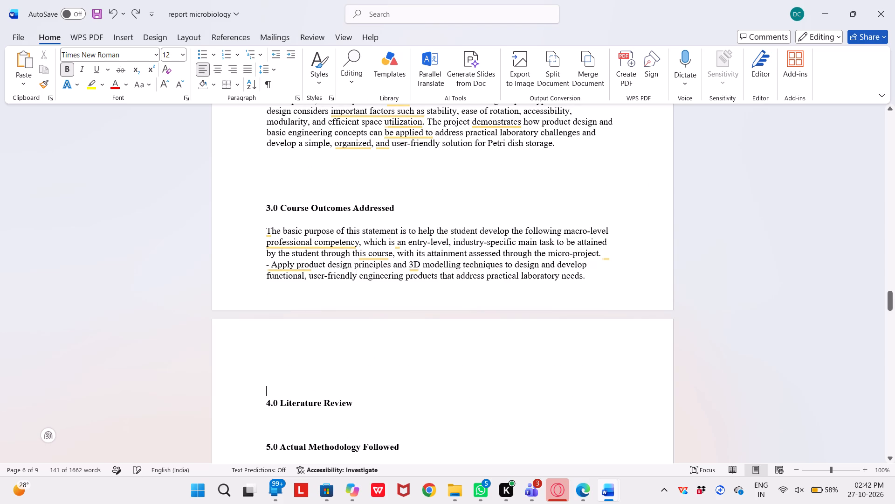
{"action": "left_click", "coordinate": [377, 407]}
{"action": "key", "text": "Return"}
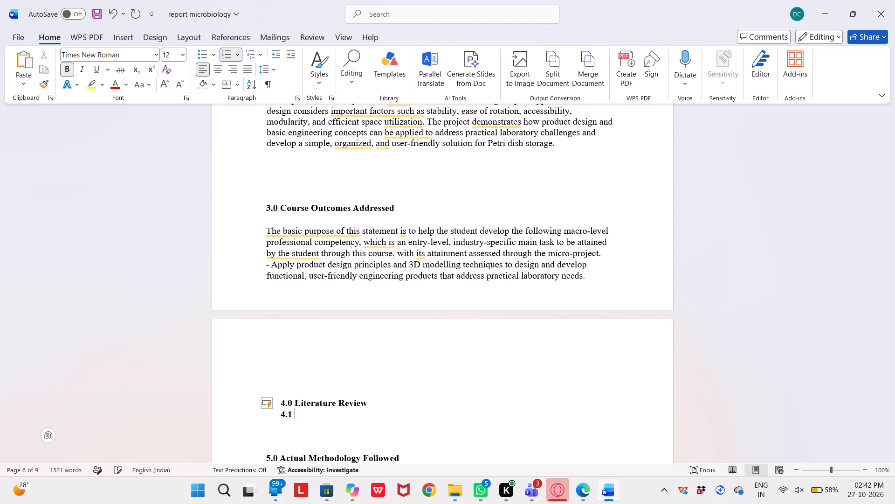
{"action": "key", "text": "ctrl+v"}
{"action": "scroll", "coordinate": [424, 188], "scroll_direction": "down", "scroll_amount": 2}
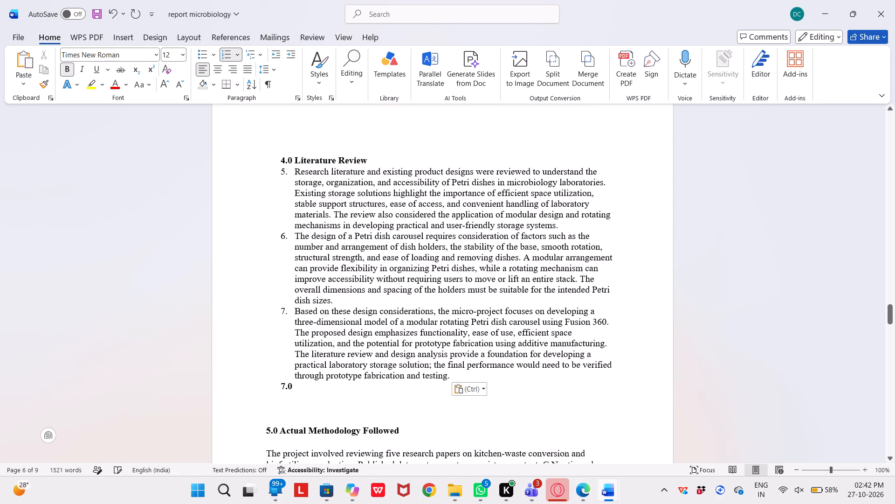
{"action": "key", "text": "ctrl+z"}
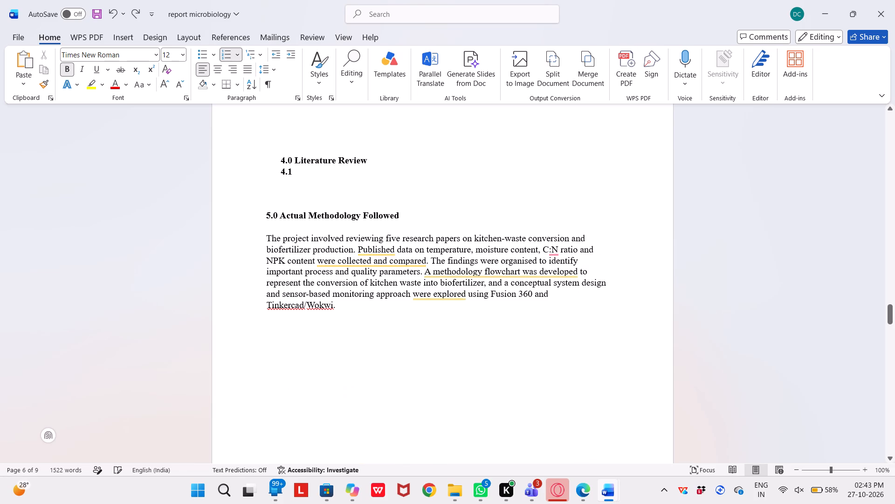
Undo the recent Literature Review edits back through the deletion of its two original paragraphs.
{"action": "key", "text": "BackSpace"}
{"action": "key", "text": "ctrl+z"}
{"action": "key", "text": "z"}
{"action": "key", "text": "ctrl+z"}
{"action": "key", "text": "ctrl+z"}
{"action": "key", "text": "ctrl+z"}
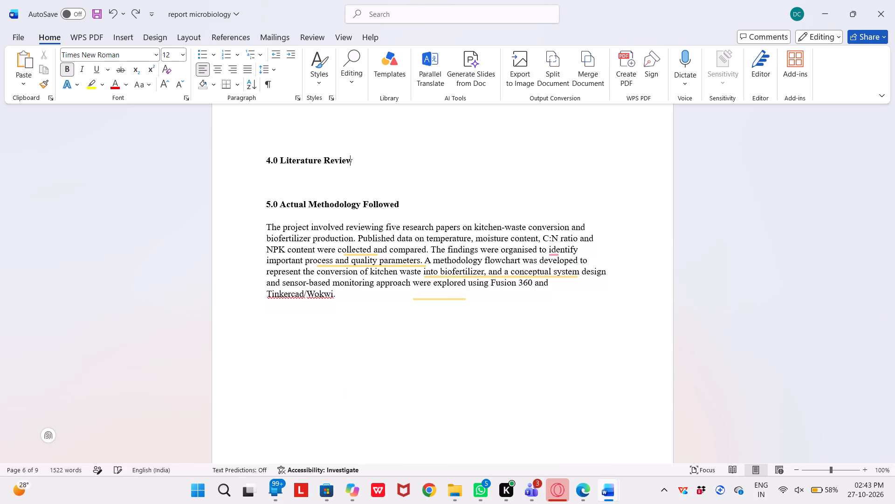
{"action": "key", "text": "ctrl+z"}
Delete the original food-waste and composting text under 4.0 Literature Review, keeping the section headings.
{"action": "left_click", "coordinate": [280, 185]}
{"action": "left_click_drag", "start_coordinate": [282, 183], "coordinate": [345, 257]}
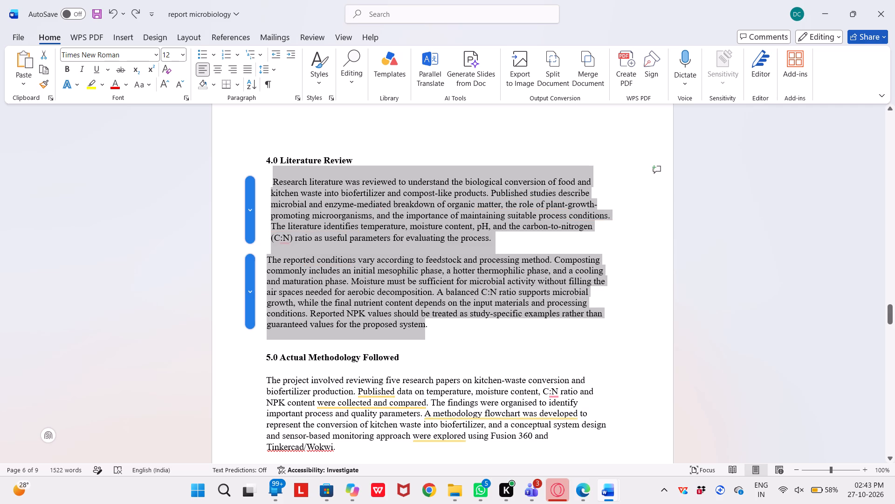
{"action": "left_click_drag", "start_coordinate": [345, 257], "coordinate": [343, 254]}
{"action": "key", "text": "BackSpace"}
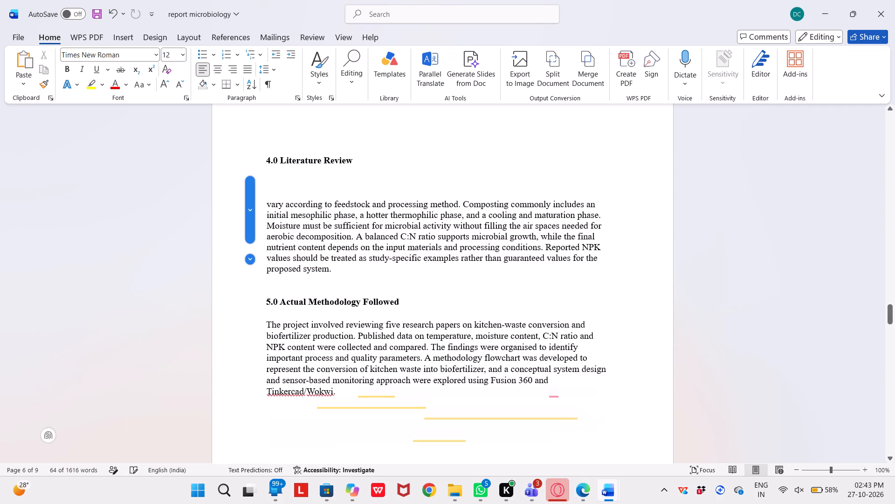
{"action": "left_click_drag", "start_coordinate": [345, 274], "coordinate": [271, 202]}
{"action": "left_click_drag", "start_coordinate": [271, 203], "coordinate": [325, 259]}
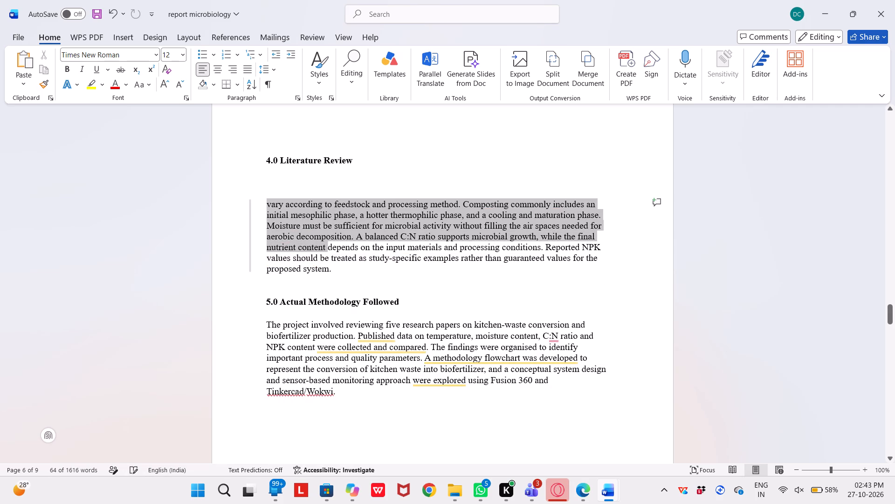
{"action": "left_click_drag", "start_coordinate": [325, 259], "coordinate": [326, 268]}
{"action": "left_click", "coordinate": [330, 268]}
{"action": "left_click_drag", "start_coordinate": [332, 269], "coordinate": [298, 219]}
{"action": "key", "text": "BackSpace"}
{"action": "left_click_drag", "start_coordinate": [272, 207], "coordinate": [282, 211]}
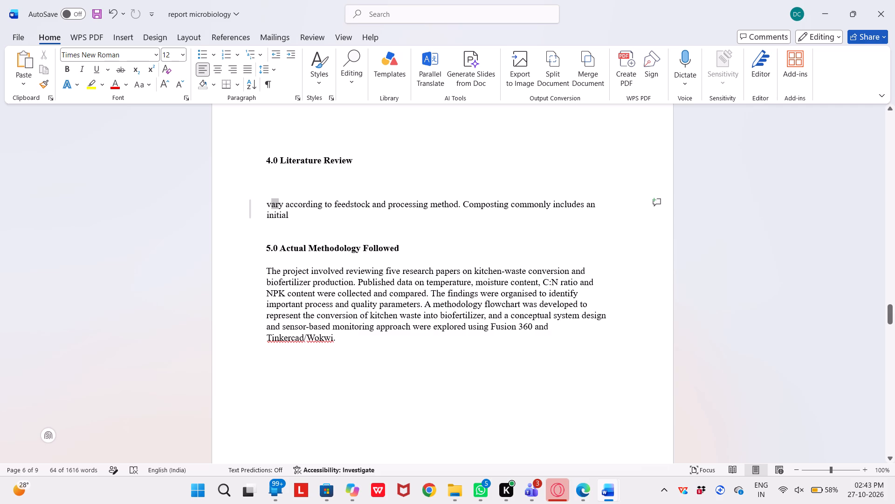
{"action": "left_click_drag", "start_coordinate": [282, 211], "coordinate": [282, 218]}
{"action": "key", "text": "BackSpace"}
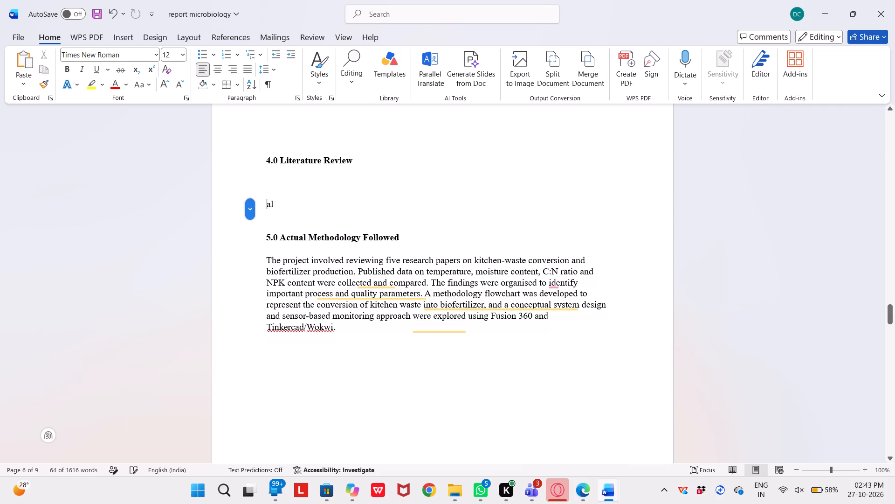
Recopy the Petri dish literature review text from ChatGPT and paste it in Word under 4.0 Literature Review.
{"action": "left_click", "coordinate": [284, 201]}
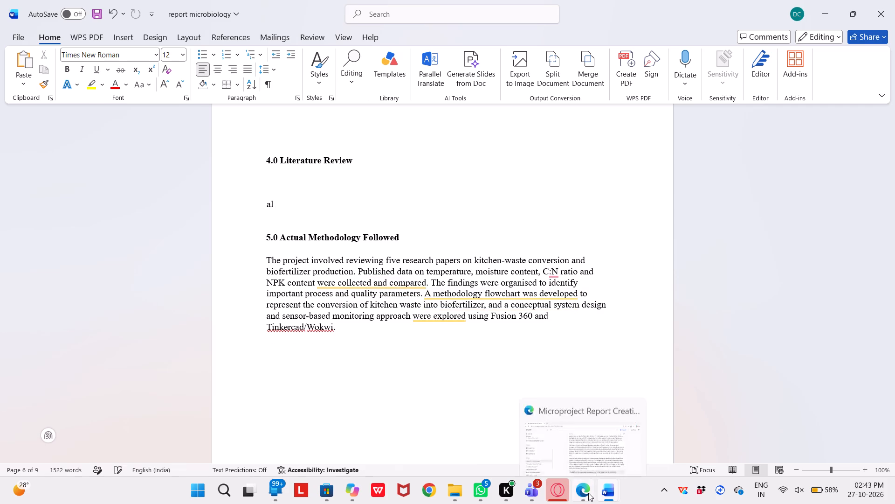
{"action": "left_click", "coordinate": [588, 493]}
{"action": "left_click", "coordinate": [746, 95]}
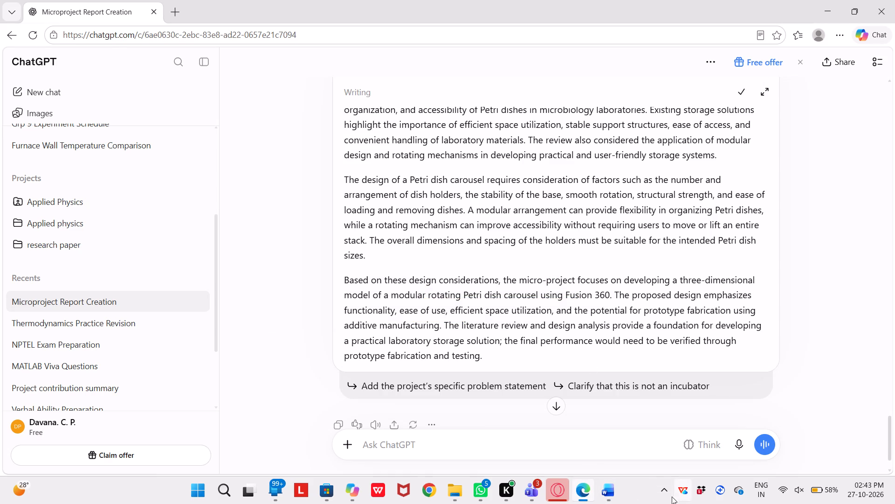
{"action": "left_click", "coordinate": [587, 453]}
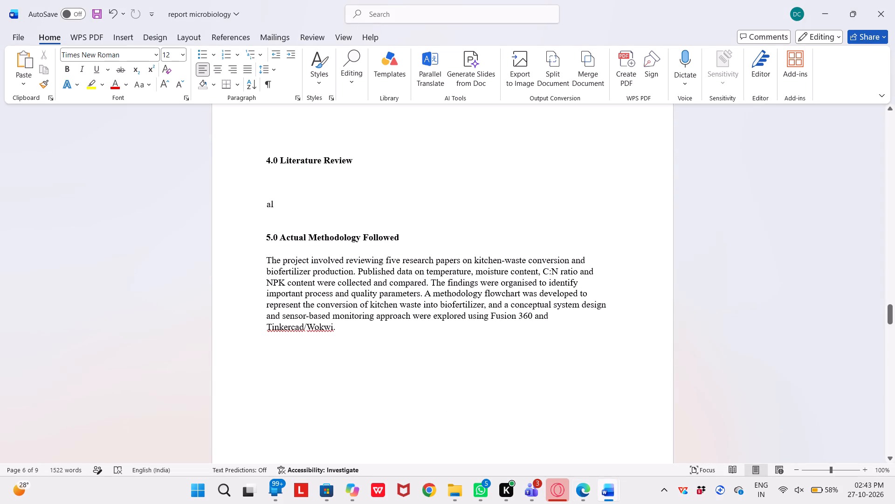
{"action": "key", "text": "ctrl+v"}
Delete the leftover letters "al" at the start of the pasted literature review text.
{"action": "left_click", "coordinate": [279, 208]}
{"action": "key", "text": "BackSpace"}
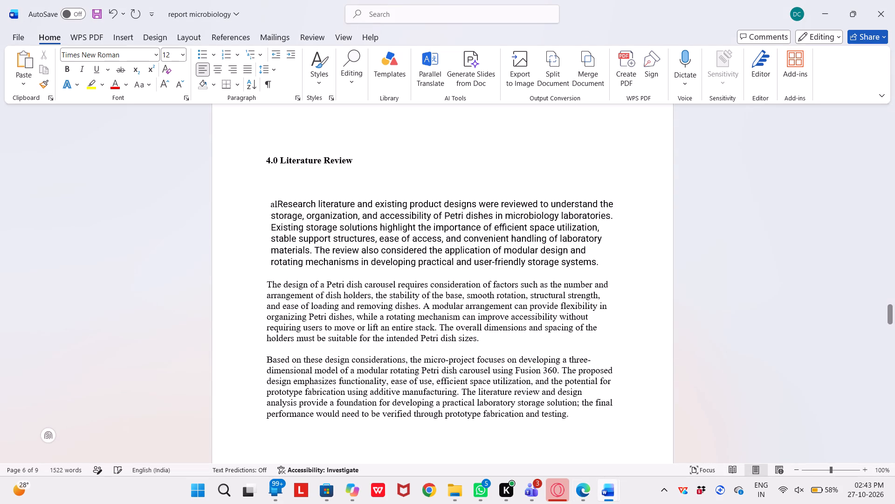
{"action": "key", "text": "BackSpace"}
{"action": "key", "text": "BackSpace"}
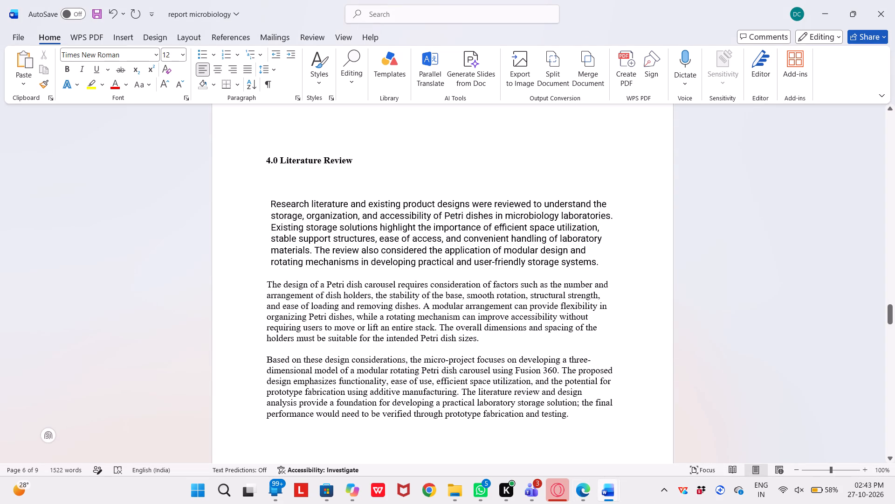
Set the three Petri dish paragraphs under 4.0 Literature Review in Times New Roman, keeping them left-aligned.
{"action": "left_click_drag", "start_coordinate": [567, 412], "coordinate": [270, 202]}
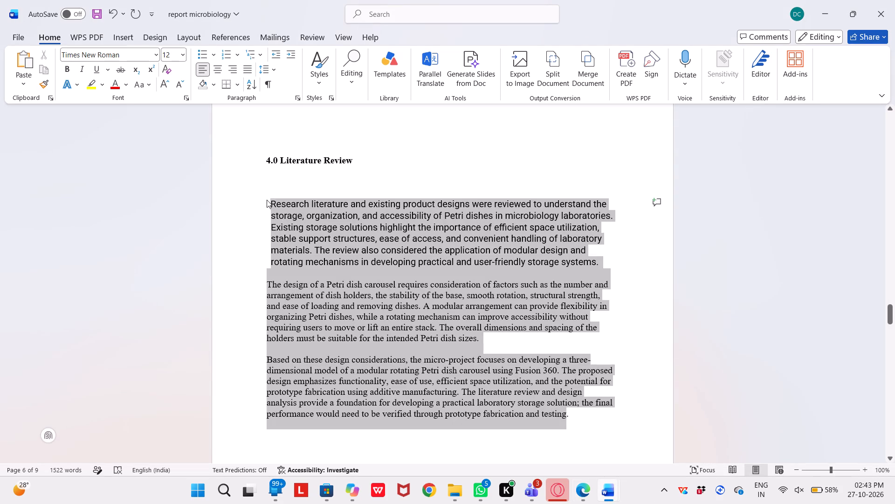
{"action": "left_click", "coordinate": [156, 56]}
{"action": "left_click", "coordinate": [156, 56]}
{"action": "left_click", "coordinate": [156, 56]}
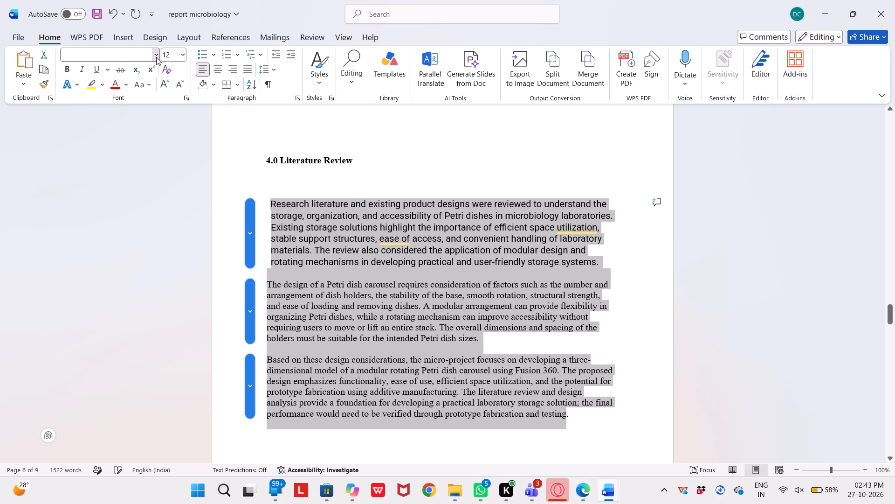
{"action": "left_click", "coordinate": [131, 136]}
{"action": "scroll", "coordinate": [350, 252], "scroll_direction": "down", "scroll_amount": 1}
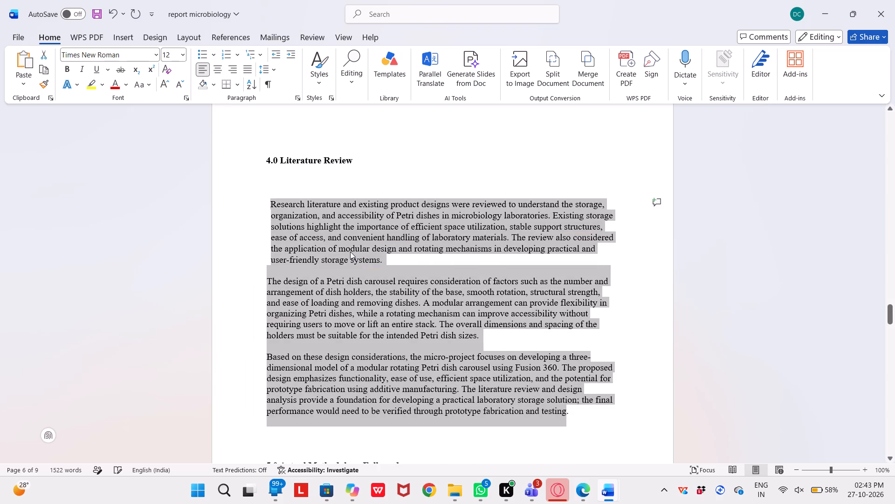
{"action": "scroll", "coordinate": [350, 252], "scroll_direction": "down", "scroll_amount": 2}
{"action": "left_click", "coordinate": [198, 67]}
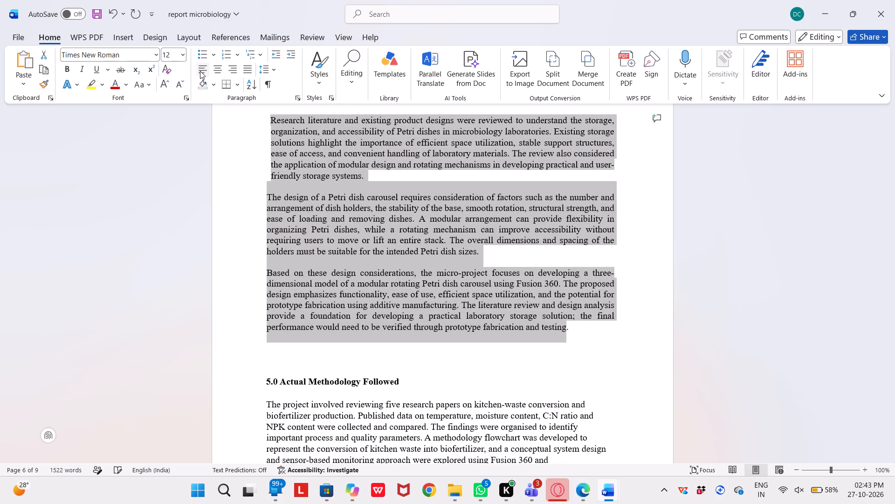
{"action": "left_click", "coordinate": [198, 65]}
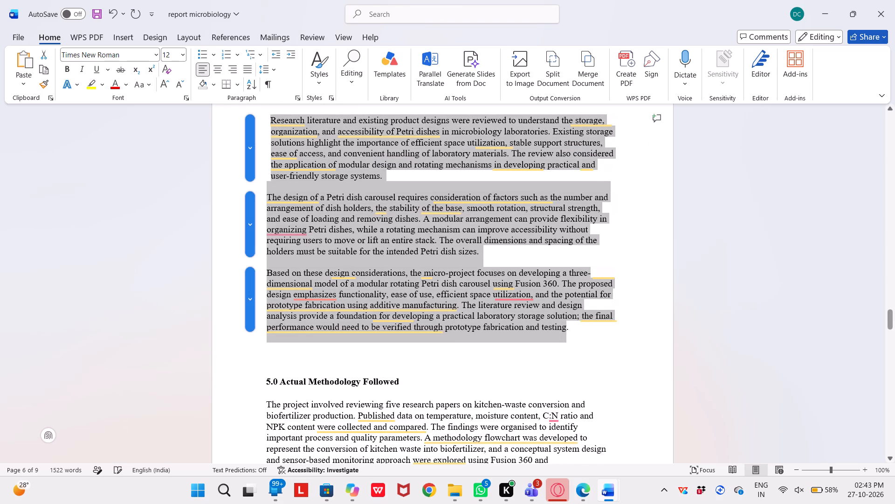
{"action": "left_click", "coordinate": [472, 378]}
Delete the Proposed Methodology Flowchart heading and its composting flowchart above 5.1 Requirement Gathering & Planning, including a leftover blank line.
{"action": "scroll", "coordinate": [472, 378], "scroll_direction": "down", "scroll_amount": 14}
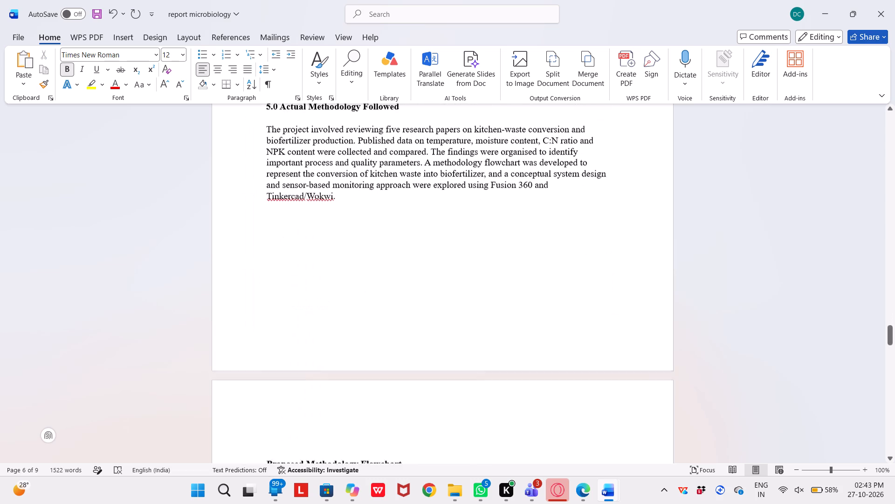
{"action": "scroll", "coordinate": [383, 315], "scroll_direction": "down", "scroll_amount": 5}
{"action": "scroll", "coordinate": [380, 315], "scroll_direction": "up", "scroll_amount": 8}
{"action": "scroll", "coordinate": [380, 315], "scroll_direction": "down", "scroll_amount": 8}
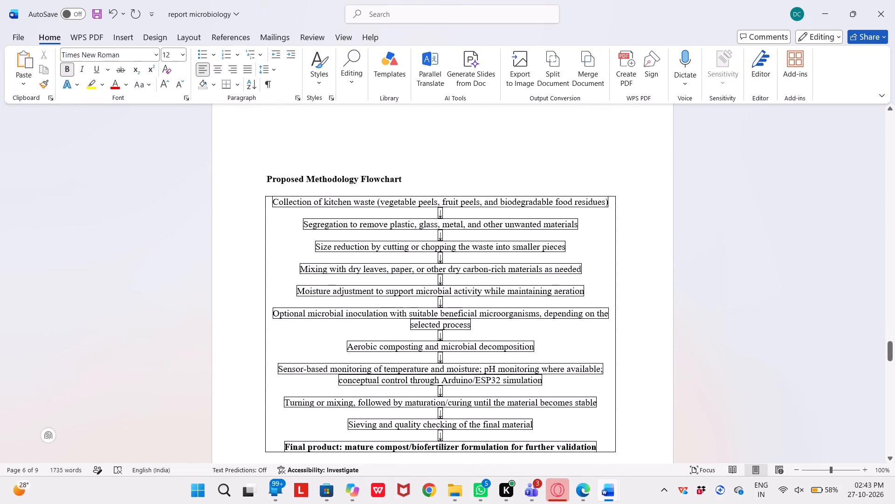
{"action": "left_click_drag", "start_coordinate": [255, 175], "coordinate": [436, 324]}
{"action": "scroll", "coordinate": [397, 334], "scroll_direction": "down", "scroll_amount": 5}
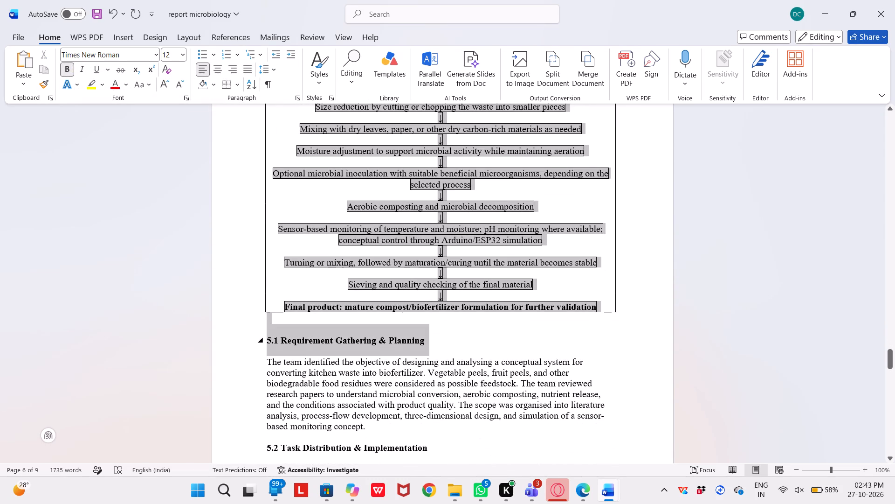
{"action": "left_click_drag", "start_coordinate": [436, 324], "coordinate": [639, 308]}
{"action": "key", "text": "BackSpace"}
{"action": "scroll", "coordinate": [511, 348], "scroll_direction": "up", "scroll_amount": 1}
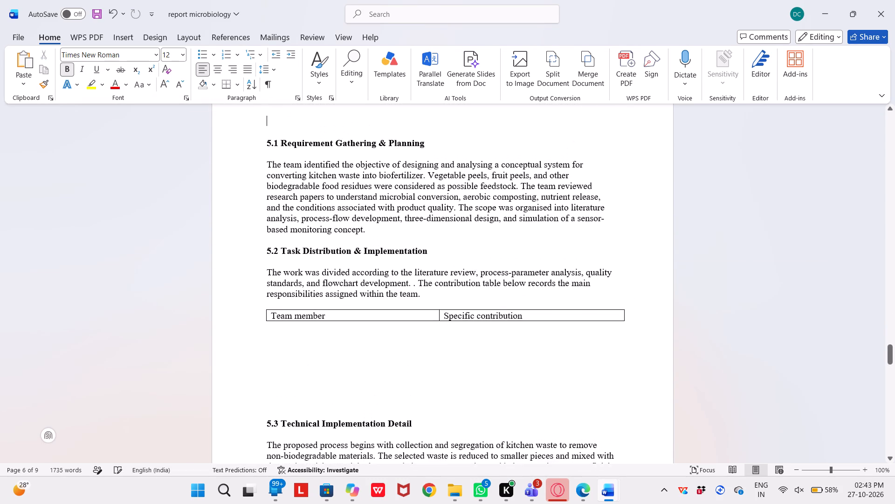
{"action": "scroll", "coordinate": [511, 348], "scroll_direction": "up", "scroll_amount": 9}
{"action": "key", "text": "BackSpace"}
Delete the kitchen-waste paragraph under 5.0 Actual Methodology Followed, keeping the section heading.
{"action": "scroll", "coordinate": [511, 348], "scroll_direction": "up", "scroll_amount": 10}
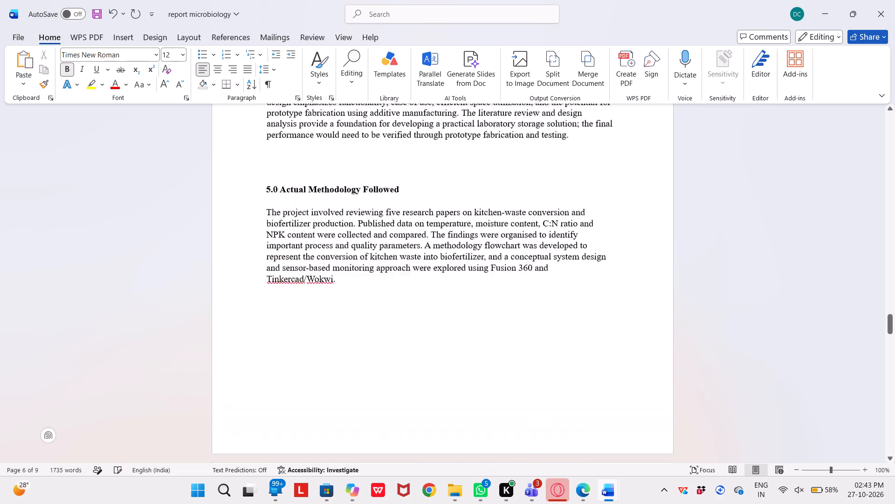
{"action": "scroll", "coordinate": [511, 348], "scroll_direction": "up", "scroll_amount": 1}
{"action": "left_click_drag", "start_coordinate": [257, 374], "coordinate": [342, 448]}
{"action": "key", "text": "BackSpace"}
Insert five blank lines above 5.1 Requirement Gathering & Planning to push that section onto the next page.
{"action": "scroll", "coordinate": [357, 401], "scroll_direction": "down", "scroll_amount": 15}
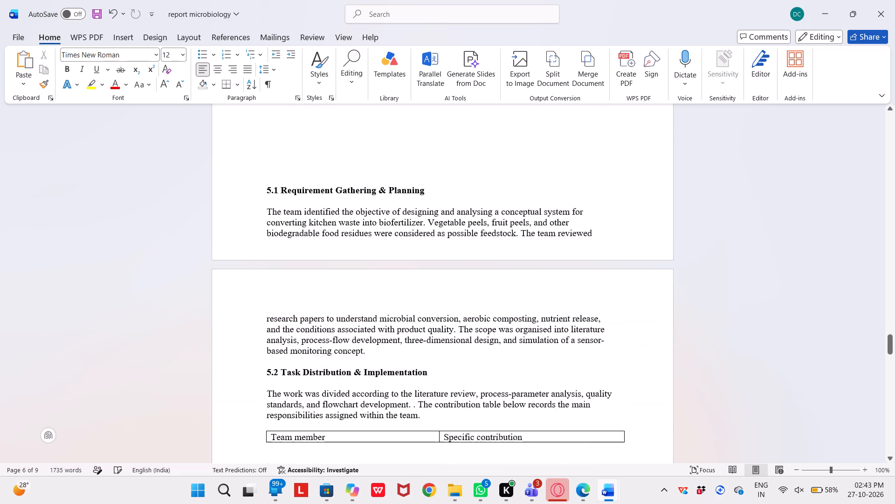
{"action": "scroll", "coordinate": [355, 380], "scroll_direction": "up", "scroll_amount": 3}
{"action": "left_click", "coordinate": [285, 187]}
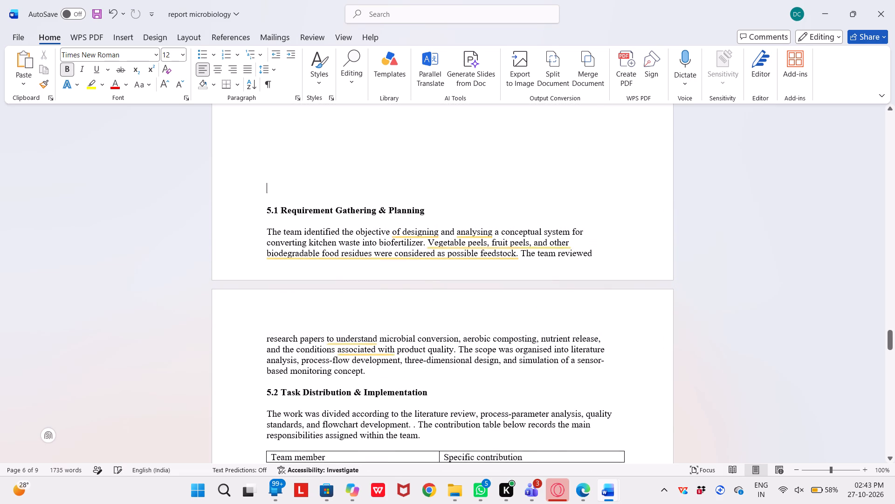
{"action": "key", "text": "Return"}
{"action": "key", "text": "Return"}
{"action": "key", "text": "Return"}
{"action": "key", "text": "Return"}
{"action": "key", "text": "Return"}
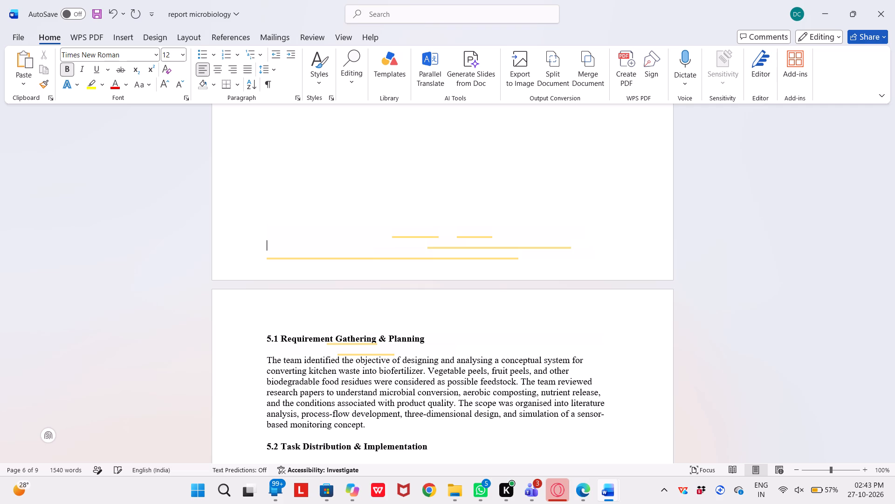
{"action": "scroll", "coordinate": [304, 232], "scroll_direction": "down", "scroll_amount": 6}
{"action": "left_click_drag", "start_coordinate": [268, 192], "coordinate": [376, 260]}
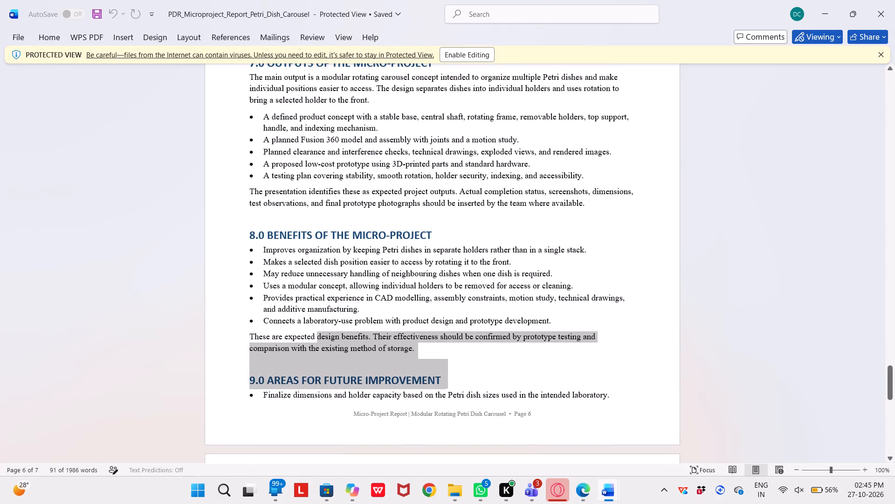
{"action": "left_click_drag", "start_coordinate": [310, 321], "coordinate": [258, 263]}
{"action": "left_click", "coordinate": [243, 293]}
{"action": "left_click_drag", "start_coordinate": [249, 250], "coordinate": [373, 332]}
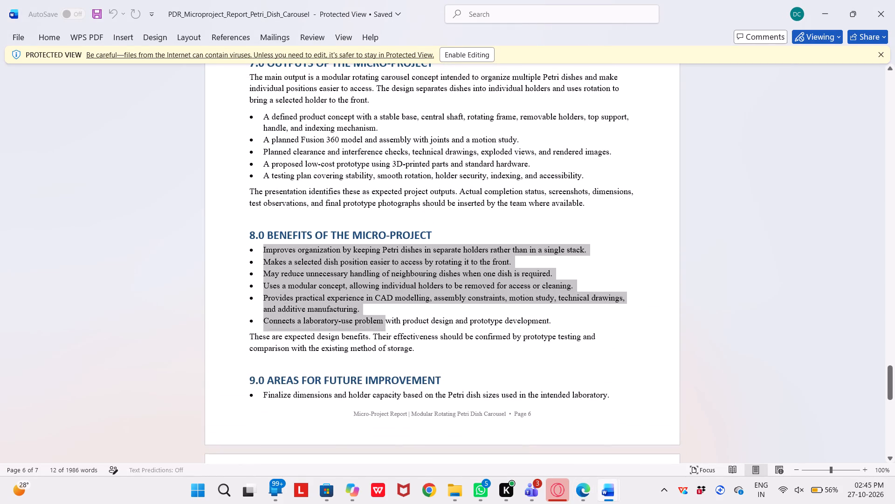
{"action": "left_click_drag", "start_coordinate": [373, 332], "coordinate": [420, 347]}
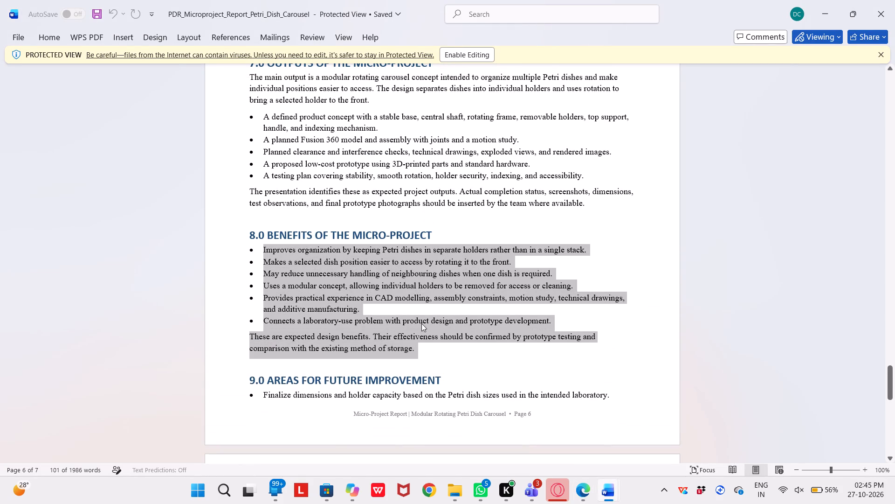
{"action": "right_click", "coordinate": [421, 323]}
{"action": "left_click", "coordinate": [458, 83]}
{"action": "left_click", "coordinate": [570, 434]}
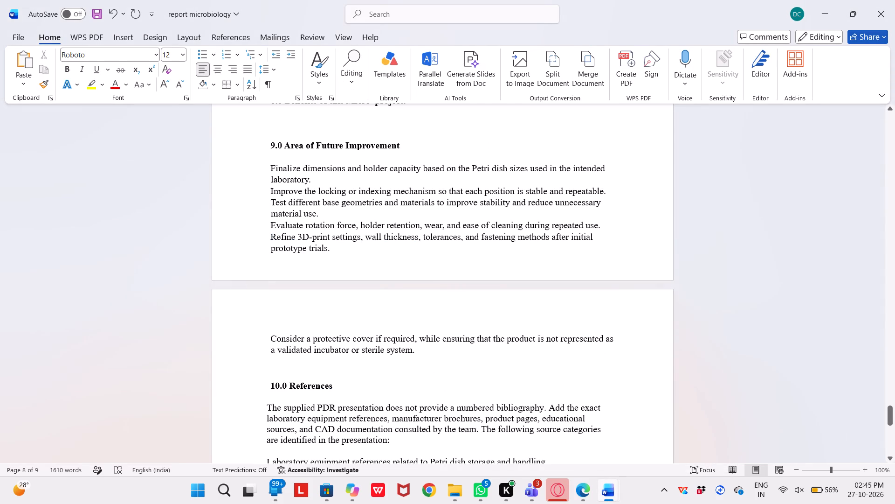
{"action": "scroll", "coordinate": [338, 261], "scroll_direction": "up", "scroll_amount": 6}
{"action": "left_click", "coordinate": [427, 270]}
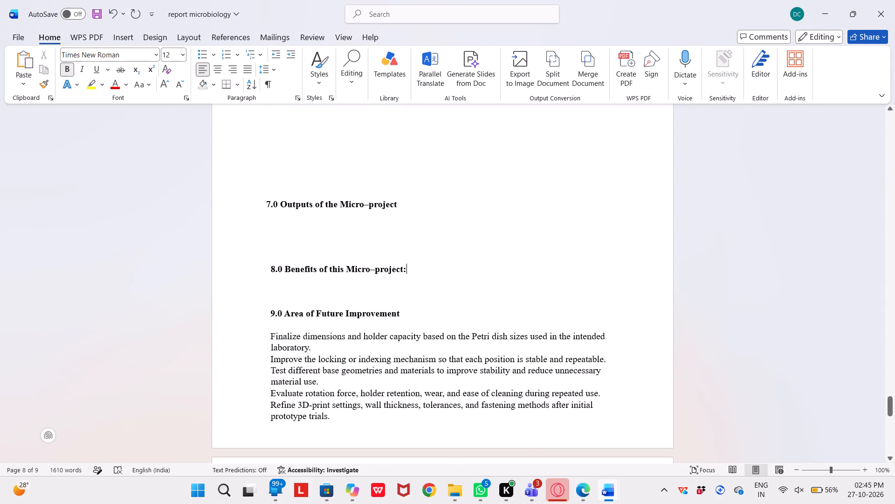
{"action": "key", "text": "Return"}
{"action": "key", "text": "ctrl+v"}
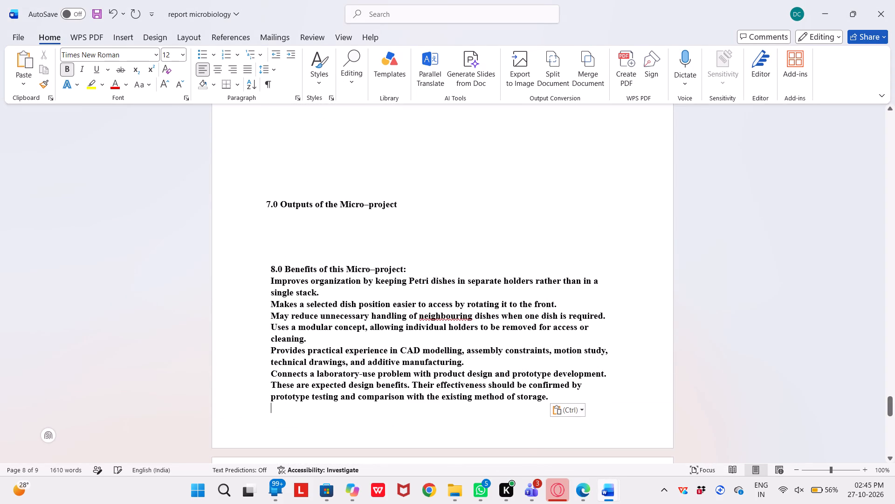
Remove the bold formatting from the pasted text under 8.0 Benefits of this Micro-project, leaving the heading bold.
{"action": "left_click_drag", "start_coordinate": [266, 279], "coordinate": [337, 355]}
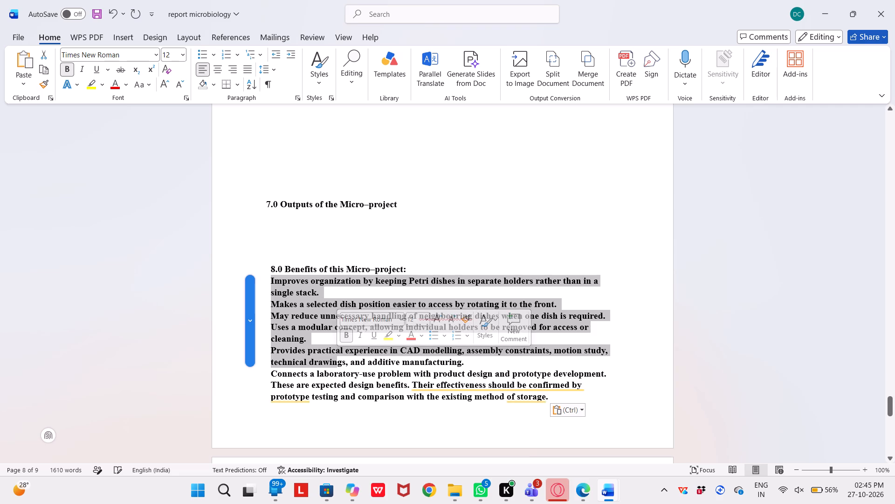
{"action": "left_click", "coordinate": [358, 239]}
{"action": "left_click_drag", "start_coordinate": [270, 280], "coordinate": [345, 329]}
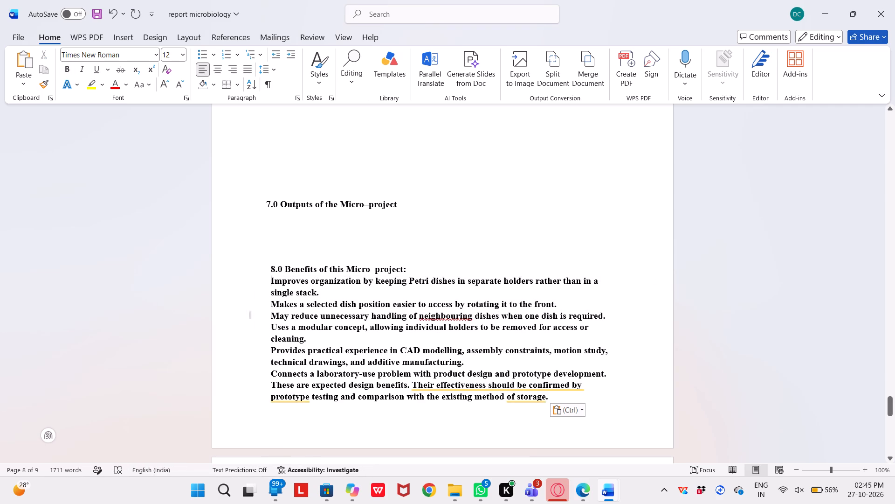
{"action": "left_click_drag", "start_coordinate": [345, 329], "coordinate": [382, 358]}
{"action": "scroll", "coordinate": [409, 420], "scroll_direction": "down", "scroll_amount": 5}
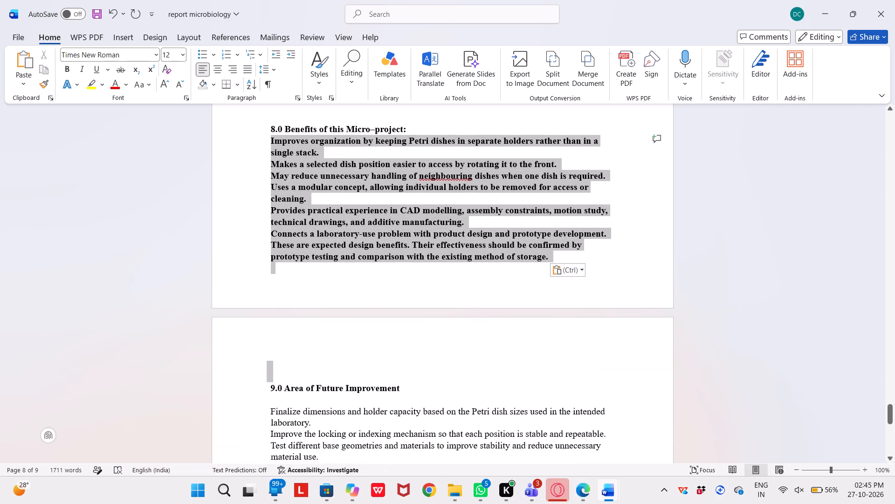
{"action": "left_click_drag", "start_coordinate": [382, 358], "coordinate": [537, 259]}
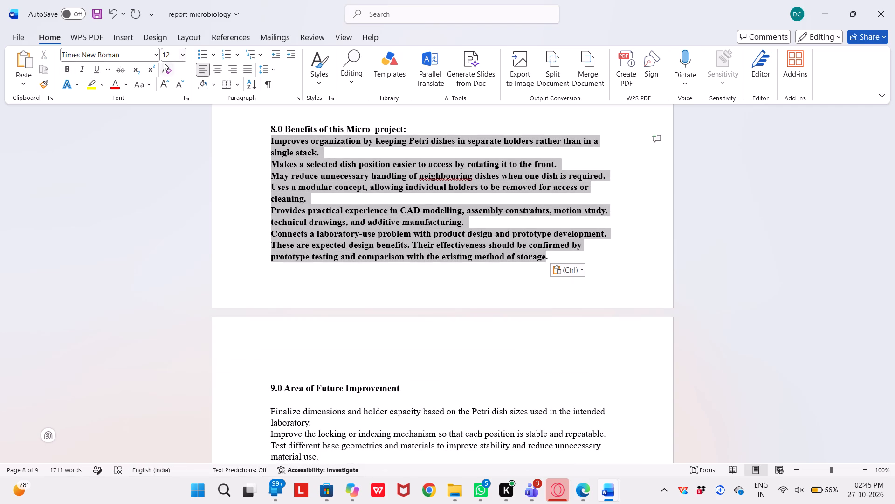
{"action": "left_click", "coordinate": [74, 72]}
{"action": "left_click", "coordinate": [70, 71]}
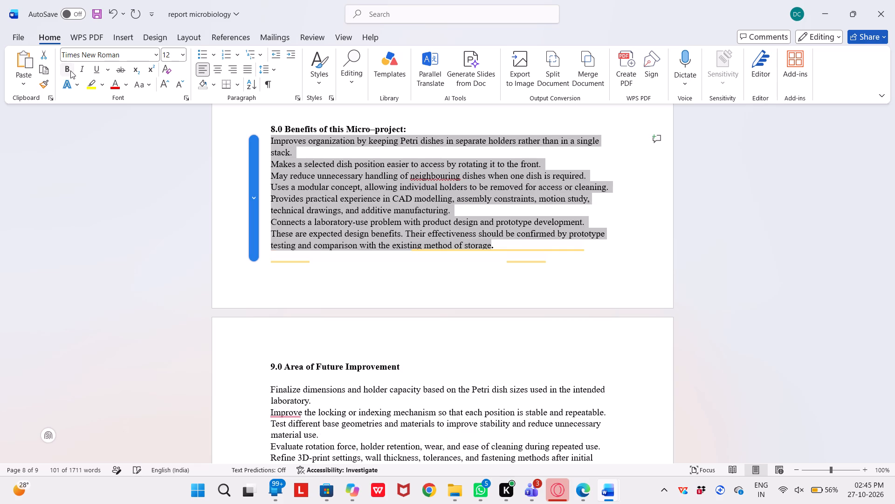
{"action": "left_click", "coordinate": [70, 70]}
{"action": "left_click", "coordinate": [70, 70]}
Insert a blank line between the 8.0 Benefits of this Micro-project heading and its text.
{"action": "scroll", "coordinate": [221, 264], "scroll_direction": "up", "scroll_amount": 4}
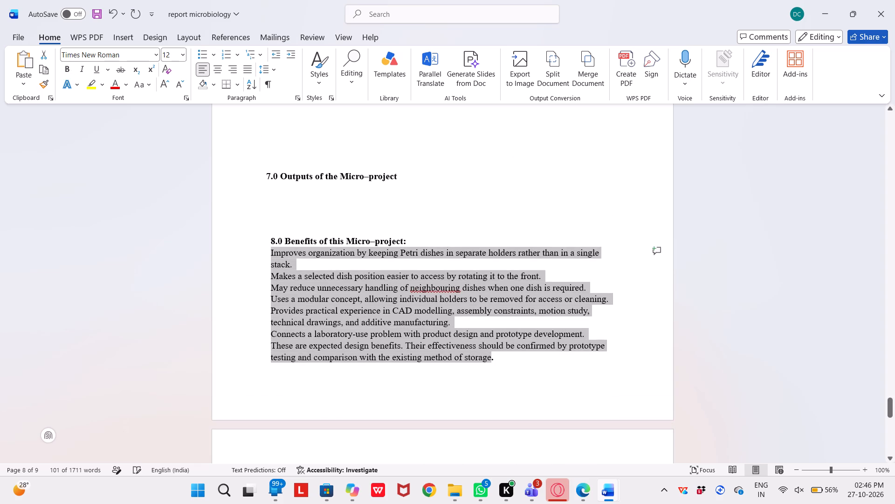
{"action": "left_click", "coordinate": [426, 243]}
{"action": "key", "text": "Return"}
Delete the entire old resources table under 6.0 Actual Resources Used in the microbiology report.
{"action": "scroll", "coordinate": [328, 216], "scroll_direction": "up", "scroll_amount": 7}
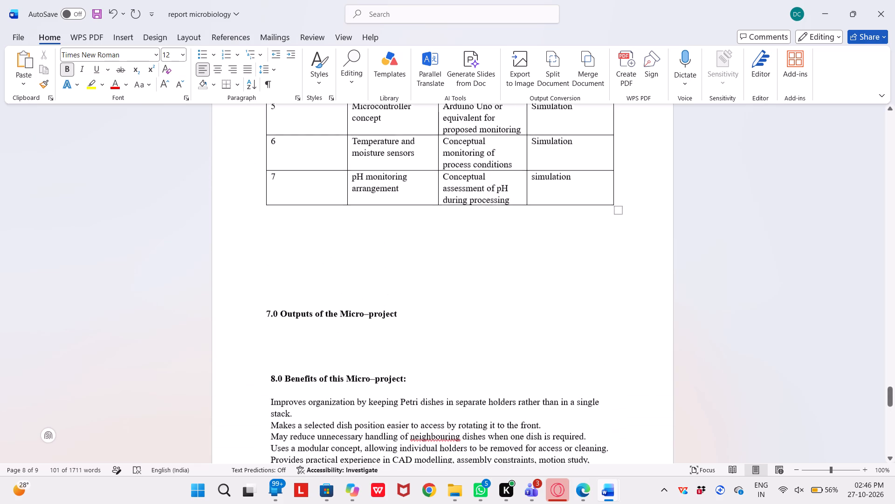
{"action": "left_click", "coordinate": [319, 400]}
{"action": "scroll", "coordinate": [326, 363], "scroll_direction": "up", "scroll_amount": 11}
{"action": "scroll", "coordinate": [326, 363], "scroll_direction": "down", "scroll_amount": 3}
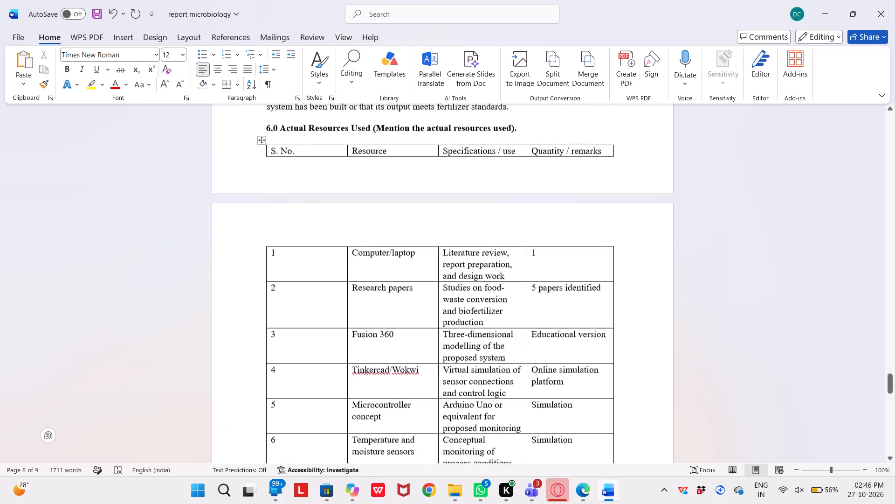
{"action": "scroll", "coordinate": [323, 353], "scroll_direction": "up", "scroll_amount": 4}
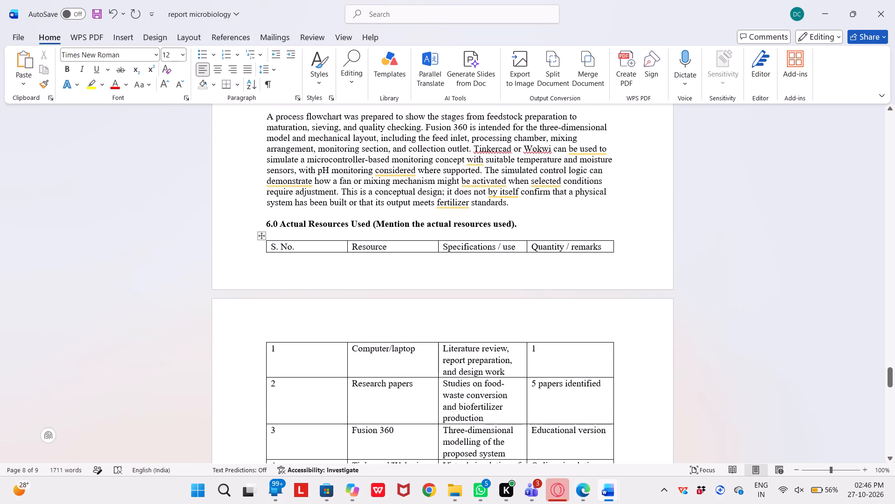
{"action": "left_click_drag", "start_coordinate": [269, 246], "coordinate": [576, 381]}
{"action": "scroll", "coordinate": [414, 347], "scroll_direction": "down", "scroll_amount": 6}
{"action": "scroll", "coordinate": [576, 381], "scroll_direction": "down", "scroll_amount": 2}
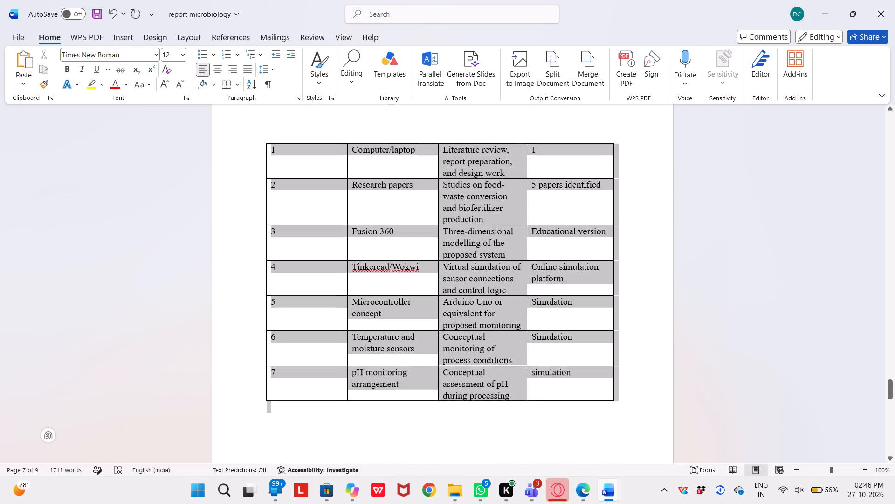
{"action": "left_click_drag", "start_coordinate": [576, 381], "coordinate": [591, 363]}
{"action": "key", "text": "BackSpace"}
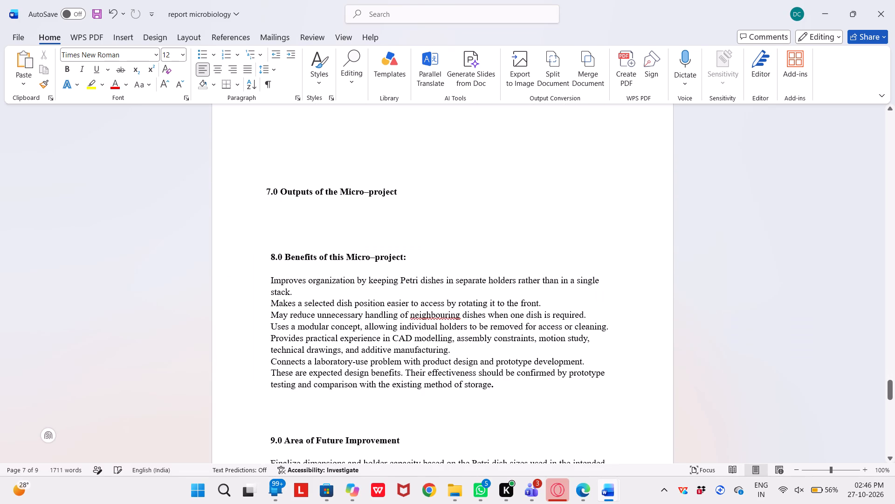
Copy all the text under 7.0 Outputs in the PDR report and paste it below the microbiology report's 7.0 Outputs heading.
{"action": "left_click", "coordinate": [407, 189]}
{"action": "left_click", "coordinate": [629, 446]}
{"action": "scroll", "coordinate": [458, 335], "scroll_direction": "up", "scroll_amount": 3}
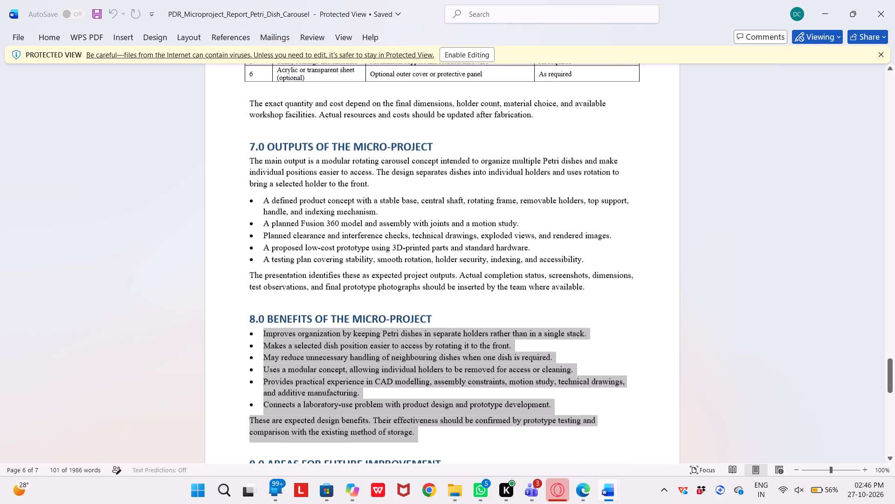
{"action": "left_click_drag", "start_coordinate": [250, 158], "coordinate": [580, 288]}
{"action": "key", "text": "ctrl+c"}
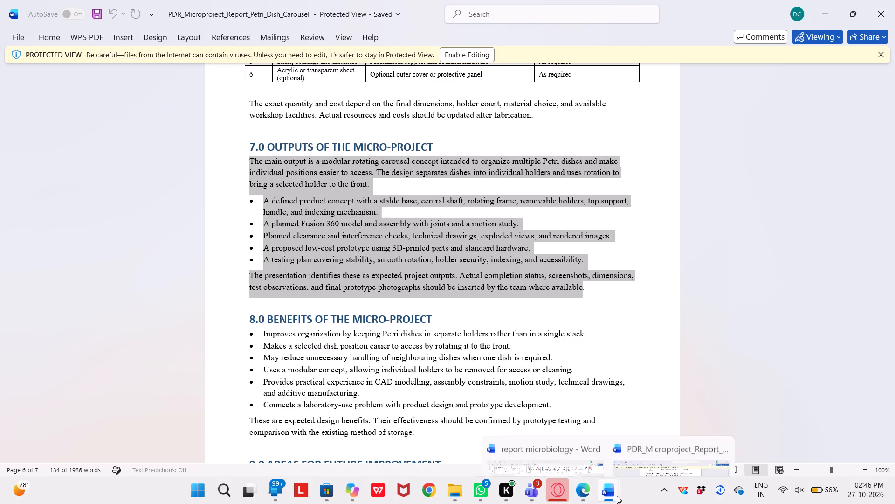
{"action": "left_click", "coordinate": [574, 446]}
{"action": "left_click", "coordinate": [441, 195]}
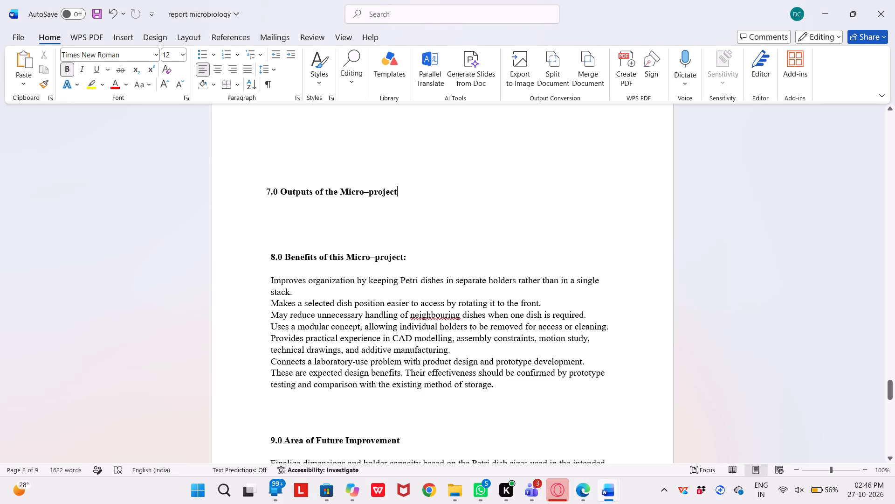
{"action": "key", "text": "Return"}
{"action": "key", "text": "ctrl+v"}
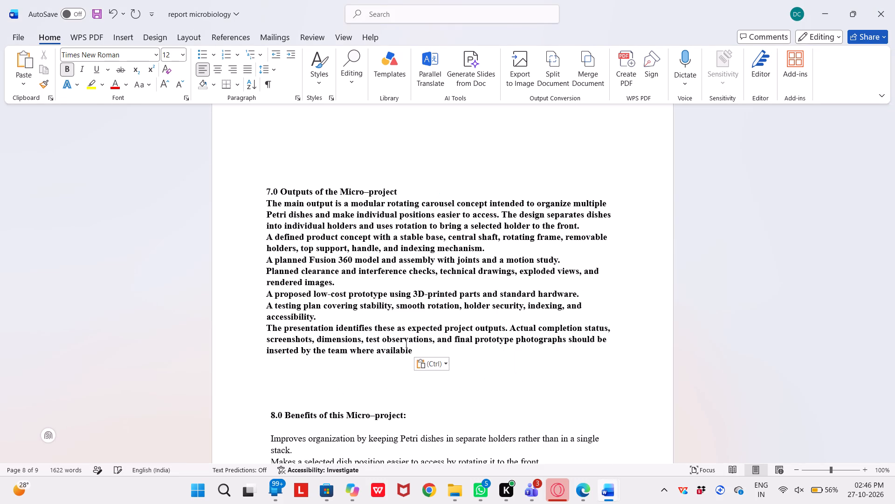
Remove the bold formatting from the pasted text under 7.0 Outputs of the Micro-project.
{"action": "left_click", "coordinate": [62, 74]}
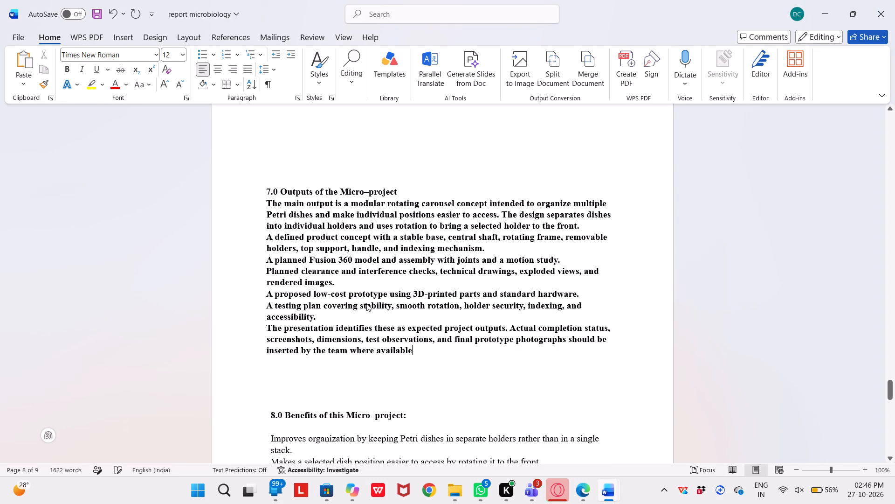
{"action": "left_click_drag", "start_coordinate": [427, 362], "coordinate": [266, 203]}
{"action": "left_click", "coordinate": [69, 68]}
Insert a blank line between the 7.0 Outputs of the Micro-project heading and its text.
{"action": "scroll", "coordinate": [434, 361], "scroll_direction": "up", "scroll_amount": 4}
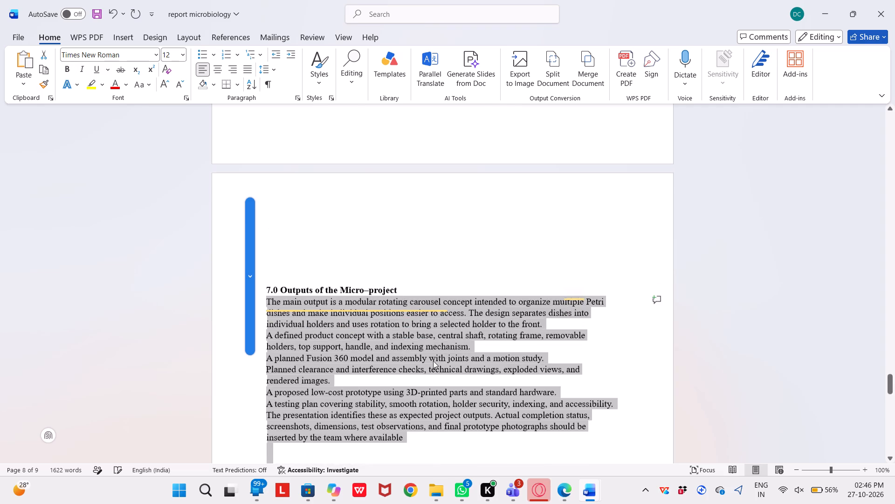
{"action": "scroll", "coordinate": [392, 350], "scroll_direction": "up", "scroll_amount": 3}
{"action": "left_click", "coordinate": [336, 252]}
{"action": "scroll", "coordinate": [355, 308], "scroll_direction": "down", "scroll_amount": 4}
{"action": "left_click", "coordinate": [413, 297]}
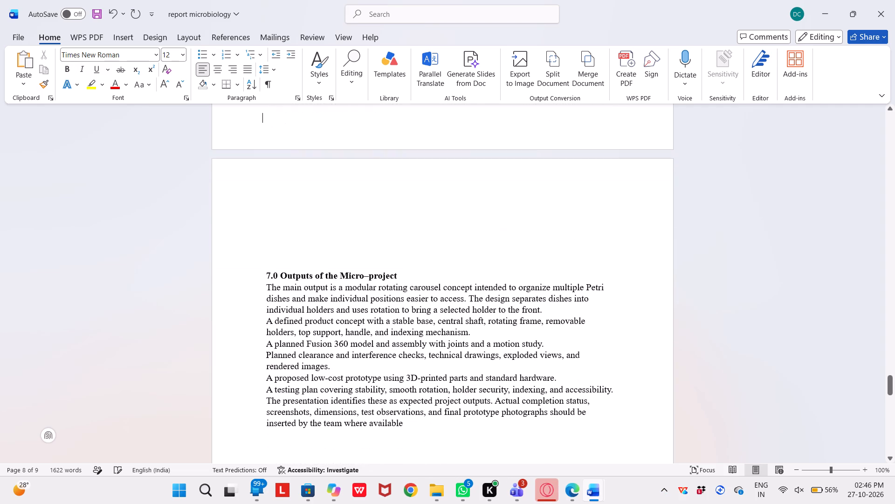
{"action": "left_click", "coordinate": [413, 273]}
{"action": "key", "text": "Return"}
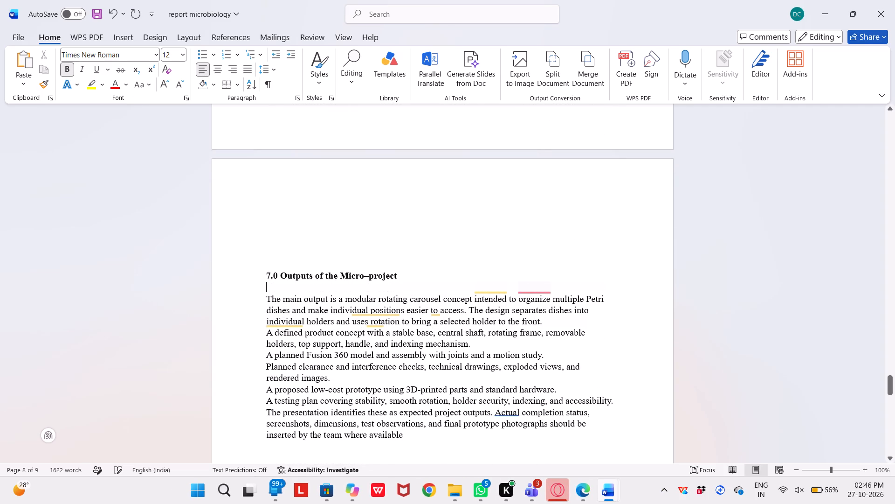
Copy the whole resources table, including its header row, under 6.0 Resources Used / Required in the PDR report.
{"action": "left_click", "coordinate": [586, 486]}
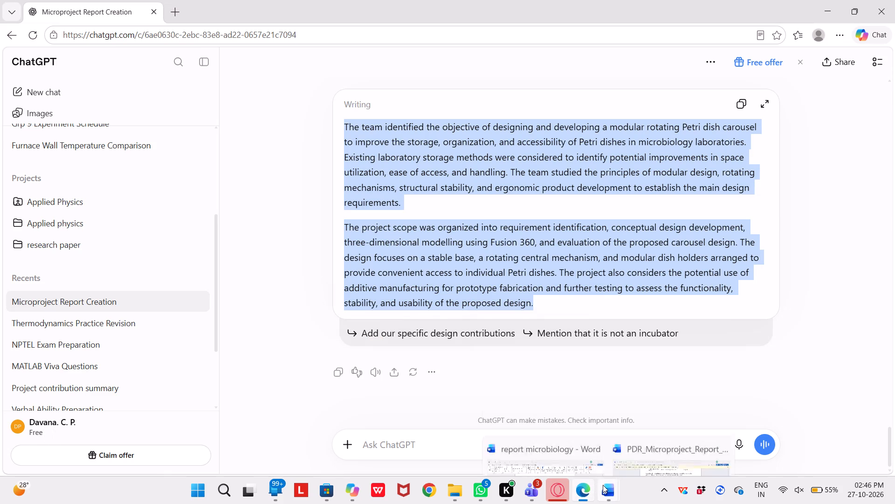
{"action": "left_click", "coordinate": [638, 435]}
{"action": "scroll", "coordinate": [482, 364], "scroll_direction": "up", "scroll_amount": 9}
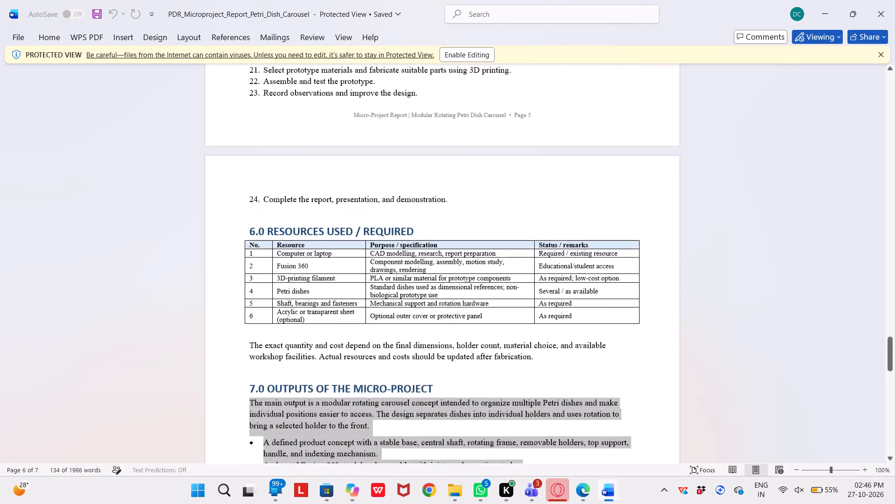
{"action": "left_click_drag", "start_coordinate": [247, 254], "coordinate": [567, 320]}
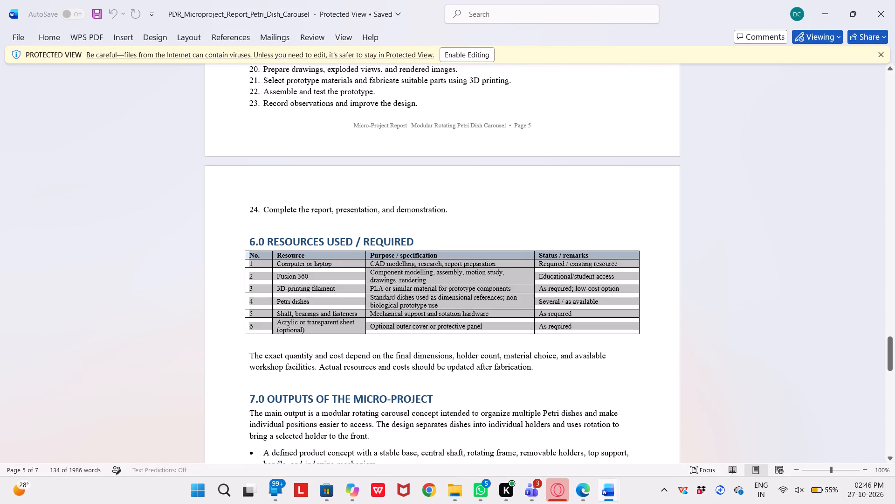
{"action": "left_click_drag", "start_coordinate": [567, 320], "coordinate": [613, 327]}
{"action": "right_click", "coordinate": [610, 320]}
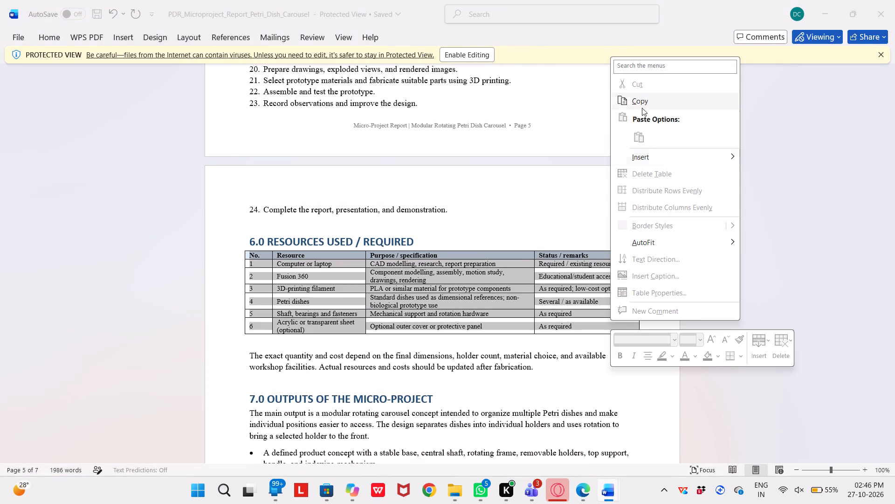
{"action": "left_click", "coordinate": [640, 96]}
In the microbiology report, add two blank lines before the 6.0 Actual Resources Used heading to move it onto the next page.
{"action": "left_click", "coordinate": [611, 487]}
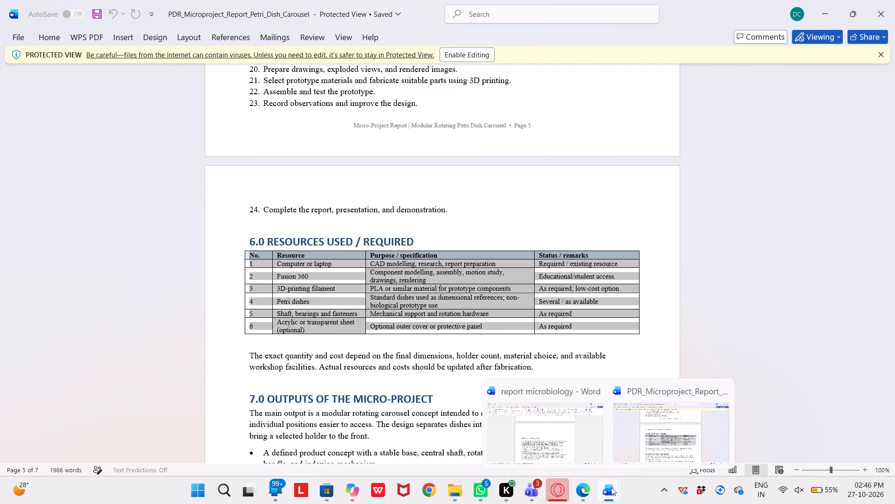
{"action": "left_click", "coordinate": [577, 455]}
{"action": "scroll", "coordinate": [372, 298], "scroll_direction": "up", "scroll_amount": 7}
{"action": "scroll", "coordinate": [368, 308], "scroll_direction": "down", "scroll_amount": 2}
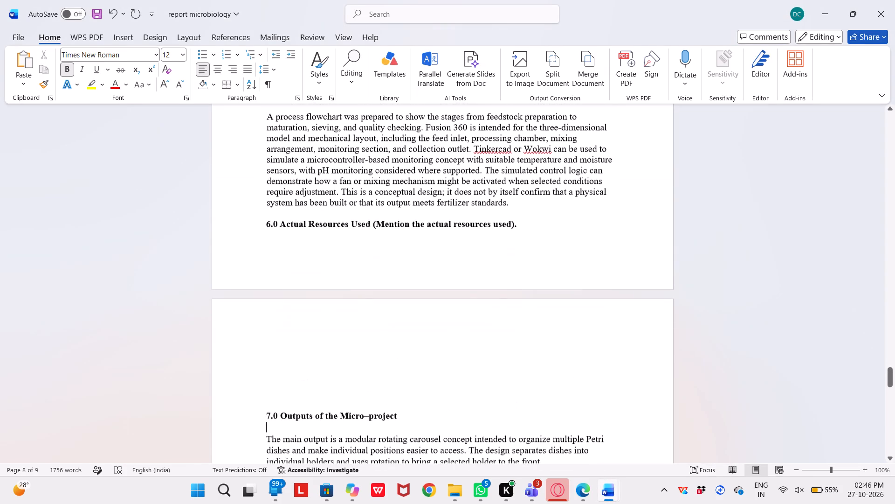
{"action": "left_click", "coordinate": [526, 205]}
{"action": "key", "text": "Return"}
{"action": "key", "text": "Return"}
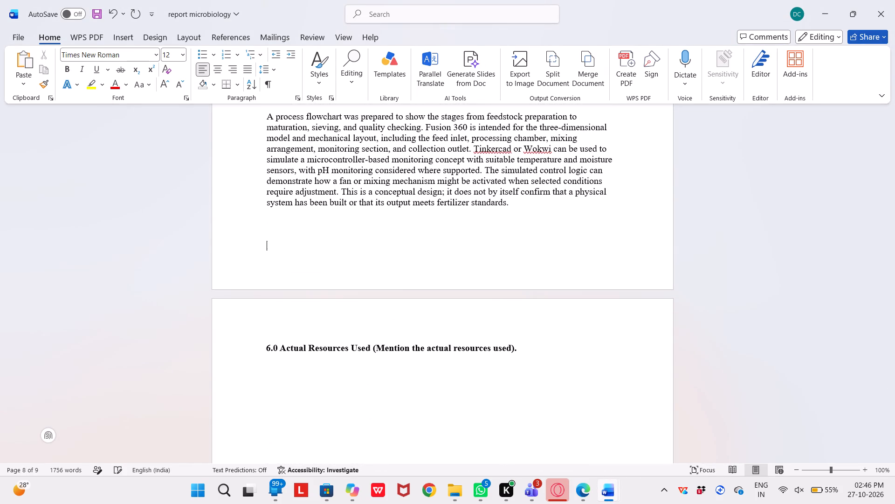
{"action": "scroll", "coordinate": [535, 261], "scroll_direction": "down", "scroll_amount": 4}
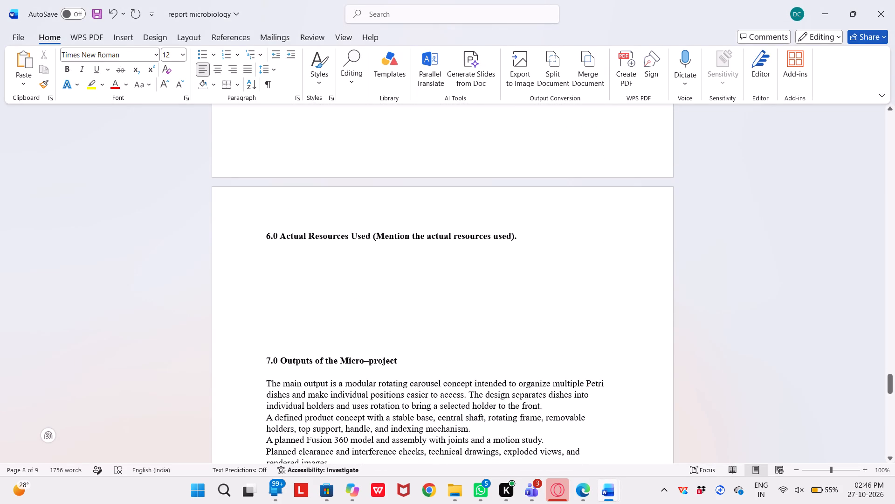
Paste the copied resources table below the 6.0 Actual Resources Used heading in the microbiology report.
{"action": "left_click", "coordinate": [386, 260]}
{"action": "key", "text": "ctrl+v"}
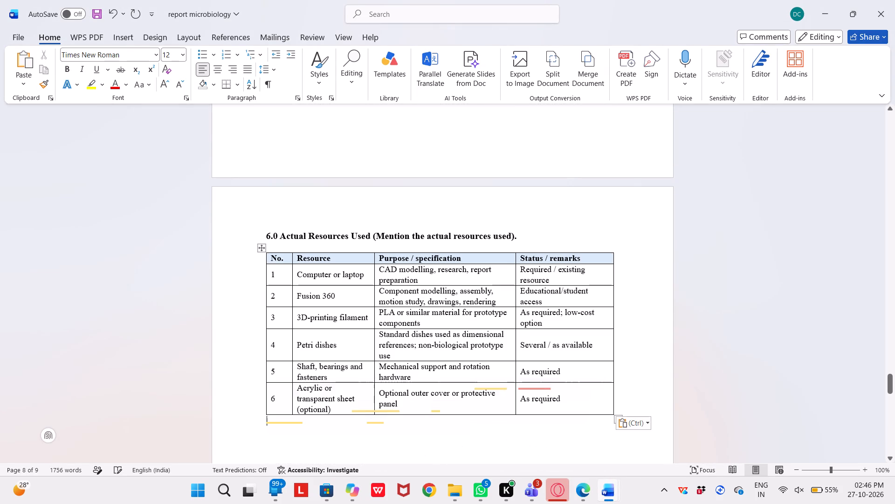
Delete the extra blank lines between the resources table and the 7.0 Outputs of the Micro-project heading, leaving a single one.
{"action": "scroll", "coordinate": [392, 283], "scroll_direction": "down", "scroll_amount": 2}
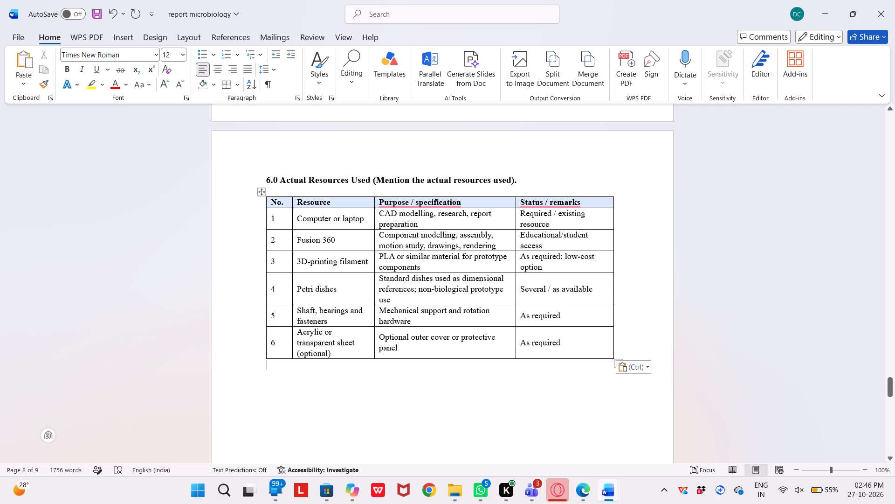
{"action": "left_click", "coordinate": [338, 206]}
{"action": "scroll", "coordinate": [393, 247], "scroll_direction": "down", "scroll_amount": 1}
{"action": "left_click", "coordinate": [404, 389]}
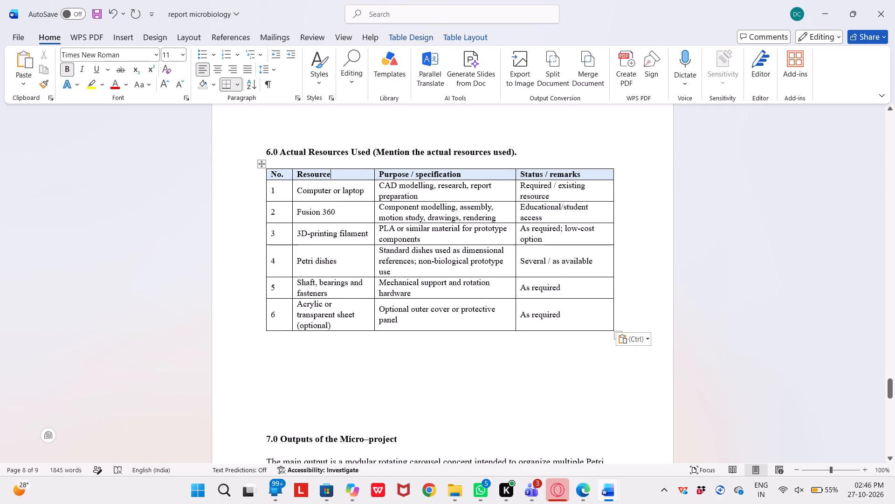
{"action": "key", "text": "BackSpace"}
{"action": "key", "text": "BackSpace"}
{"action": "key", "text": "BackSpace"}
{"action": "key", "text": "BackSpace"}
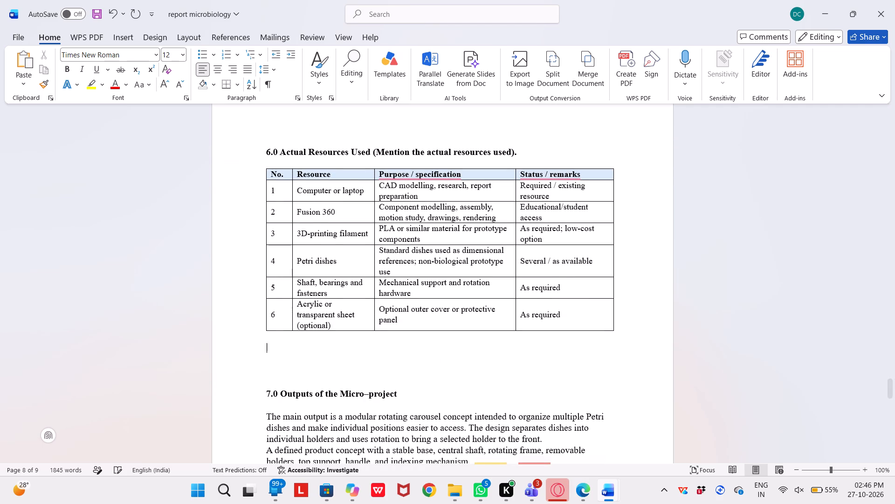
{"action": "key", "text": "BackSpace"}
{"action": "key", "text": "BackSpace"}
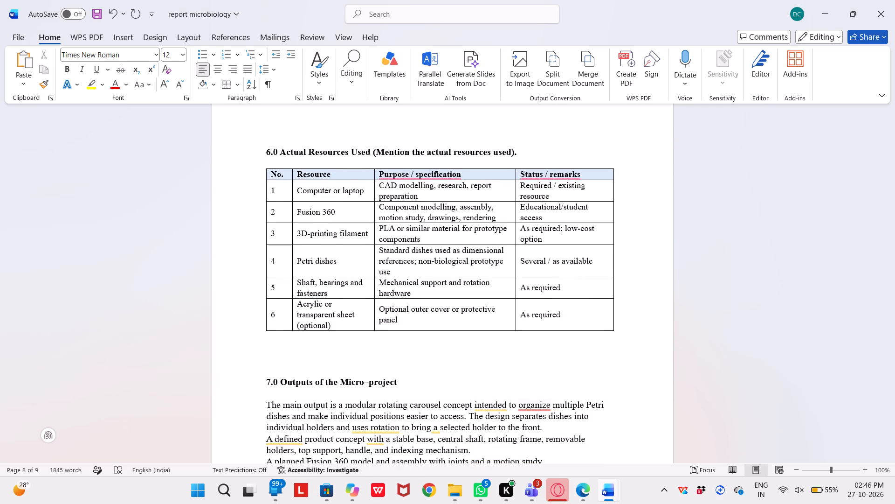
{"action": "left_click", "coordinate": [285, 366]}
{"action": "key", "text": "BackSpace"}
{"action": "key", "text": "BackSpace"}
{"action": "key", "text": "BackSpace"}
{"action": "key", "text": "BackSpace"}
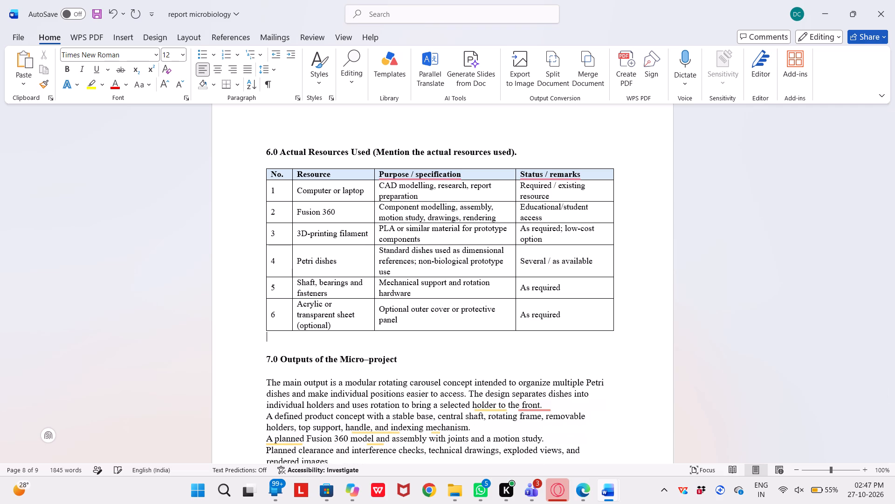
Review the report backwards from section 6.0 through the methodology, literature review and certificate pages to the title page.
{"action": "scroll", "coordinate": [245, 341], "scroll_direction": "up", "scroll_amount": 14}
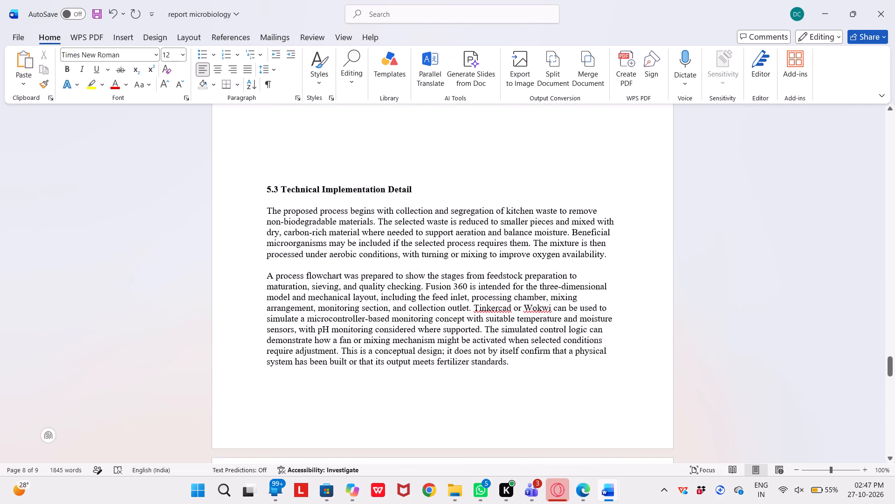
{"action": "scroll", "coordinate": [289, 294], "scroll_direction": "up", "scroll_amount": 7}
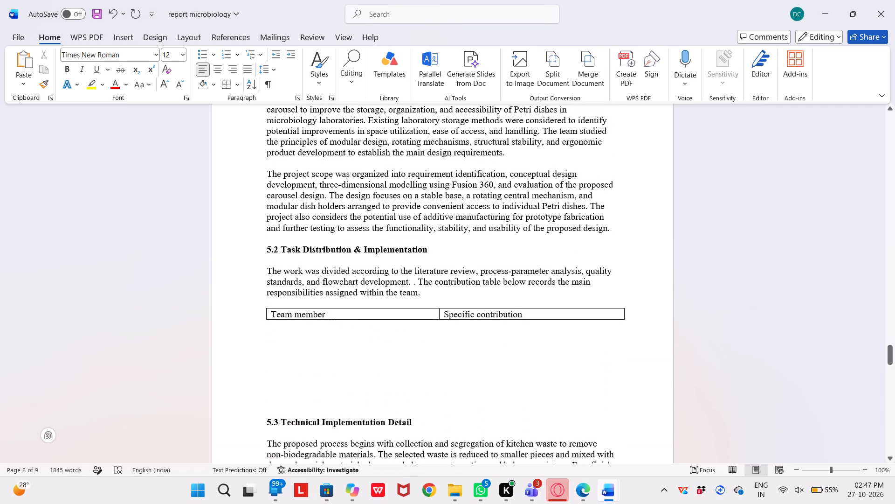
{"action": "left_click", "coordinate": [296, 355]}
{"action": "scroll", "coordinate": [296, 355], "scroll_direction": "up", "scroll_amount": 20}
{"action": "scroll", "coordinate": [296, 355], "scroll_direction": "up", "scroll_amount": 1}
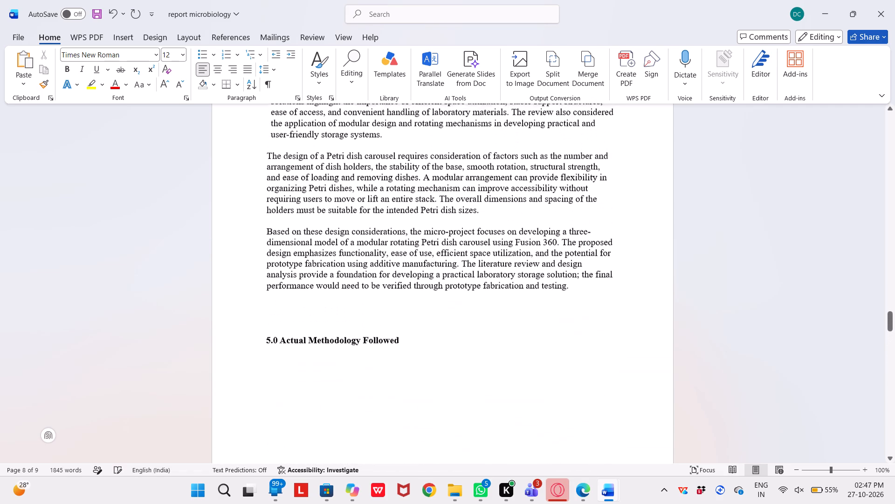
{"action": "left_click", "coordinate": [296, 355]}
{"action": "scroll", "coordinate": [296, 355], "scroll_direction": "up", "scroll_amount": 20}
{"action": "scroll", "coordinate": [296, 355], "scroll_direction": "up", "scroll_amount": 16}
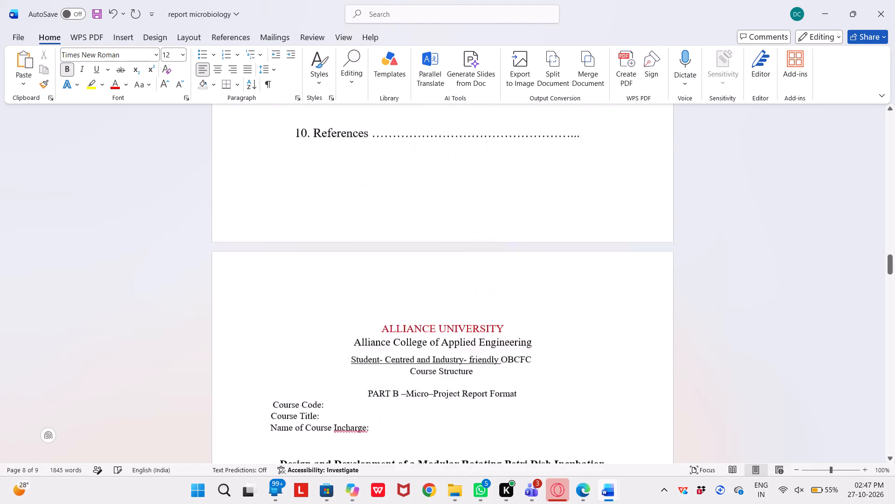
{"action": "scroll", "coordinate": [296, 355], "scroll_direction": "up", "scroll_amount": 20}
{"action": "scroll", "coordinate": [296, 355], "scroll_direction": "up", "scroll_amount": 20}
{"action": "scroll", "coordinate": [296, 355], "scroll_direction": "up", "scroll_amount": 7}
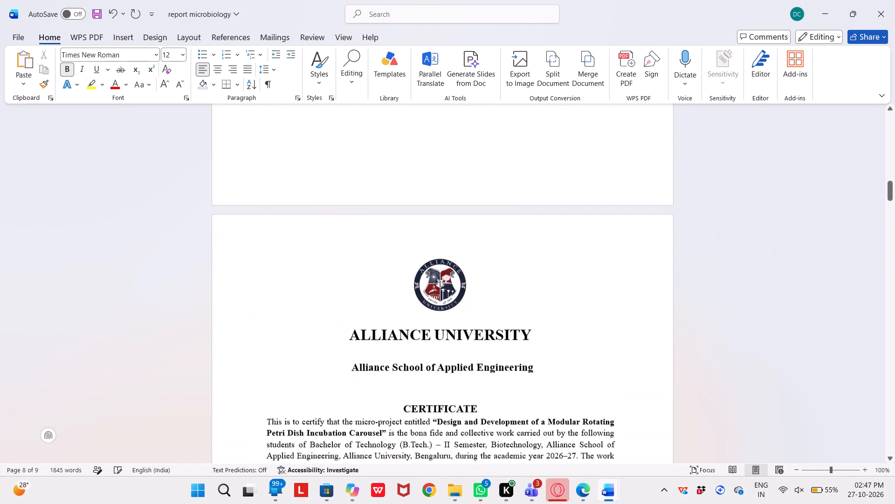
{"action": "scroll", "coordinate": [296, 355], "scroll_direction": "up", "scroll_amount": 20}
{"action": "scroll", "coordinate": [296, 355], "scroll_direction": "up", "scroll_amount": 20}
{"action": "scroll", "coordinate": [296, 355], "scroll_direction": "up", "scroll_amount": 10}
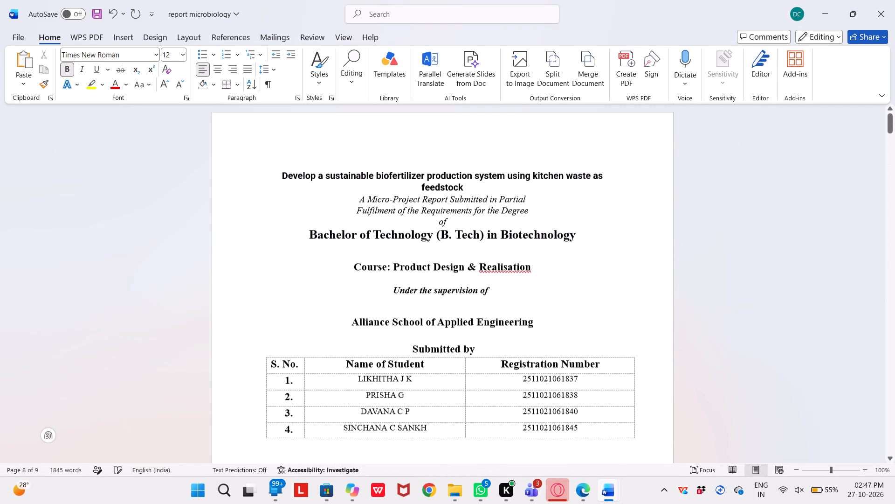
{"action": "scroll", "coordinate": [296, 355], "scroll_direction": "up", "scroll_amount": 2}
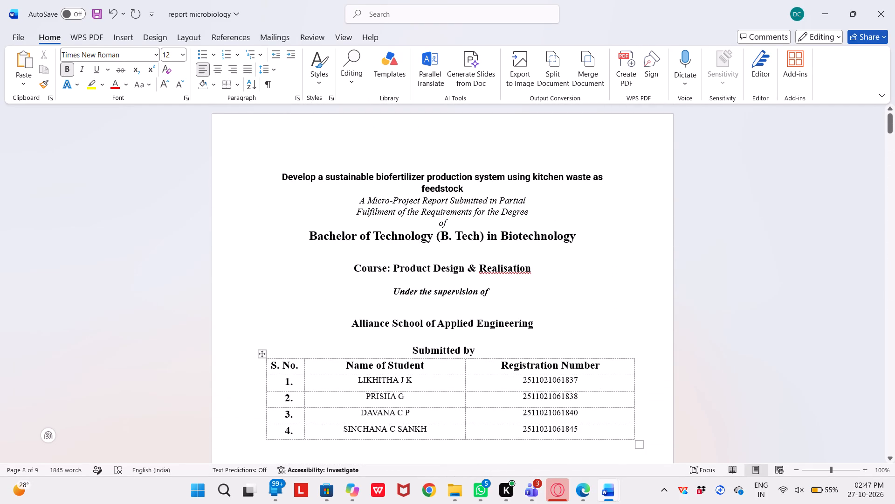
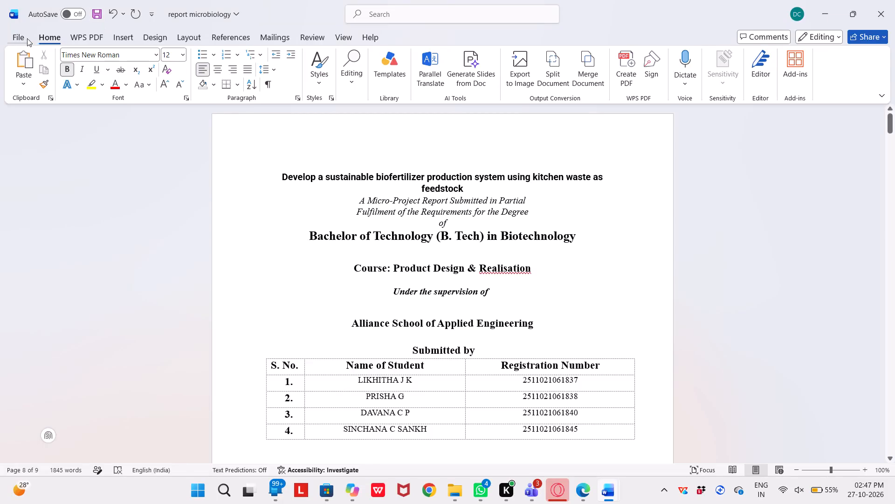
Save the report microbiology document under its existing name and location on this PC.
{"action": "left_click", "coordinate": [27, 38]}
{"action": "left_click", "coordinate": [40, 275]}
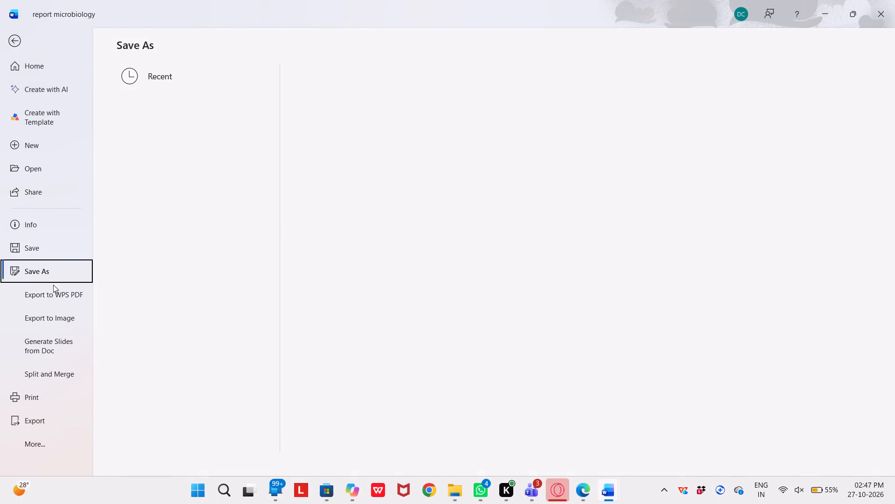
{"action": "left_click", "coordinate": [193, 221]}
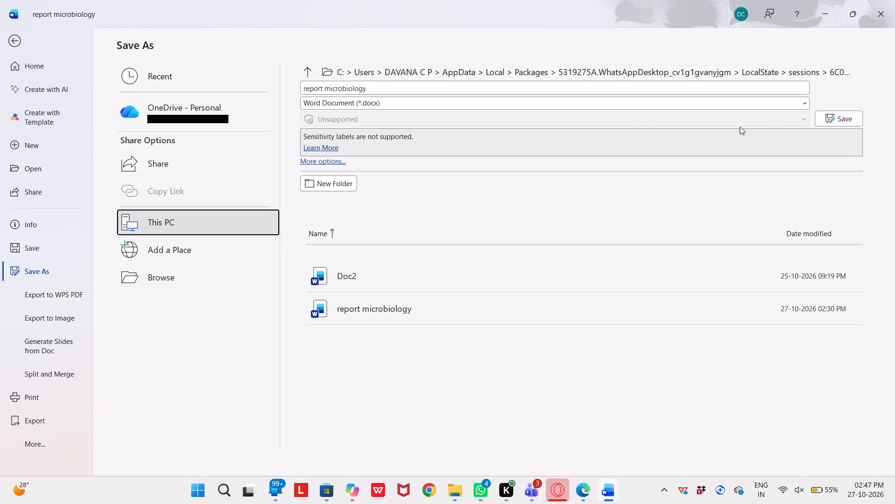
{"action": "left_click", "coordinate": [46, 247]}
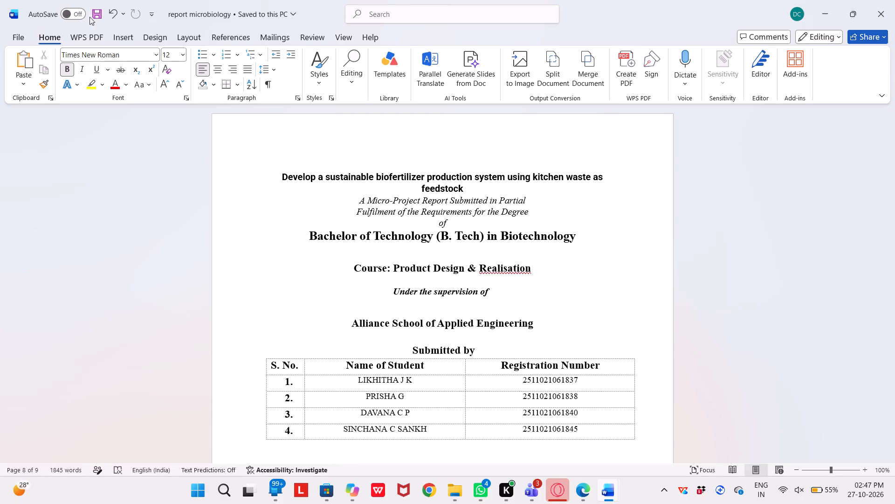
Reopen the file options page, with its recent documents, from the report microbiology document.
{"action": "left_click", "coordinate": [25, 39]}
{"action": "left_click", "coordinate": [13, 37]}
{"action": "triple_click", "coordinate": [14, 32]}
{"action": "triple_click", "coordinate": [14, 33]}
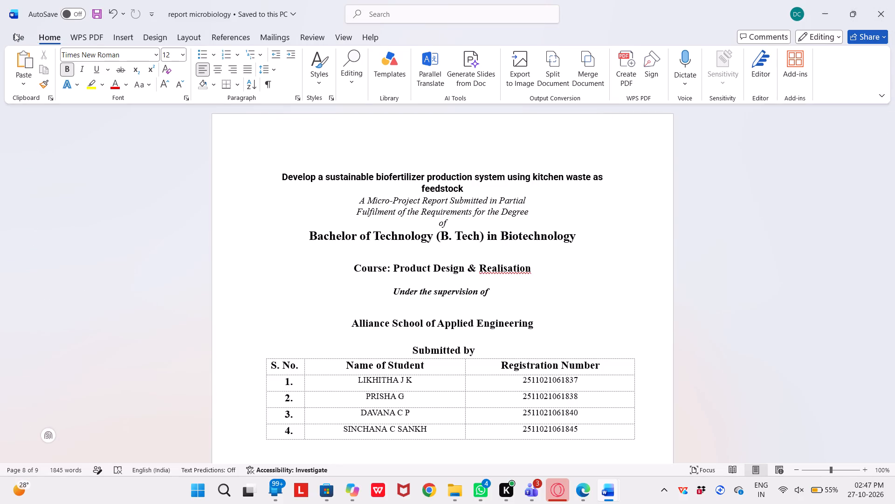
{"action": "left_click", "coordinate": [14, 33]}
{"action": "left_click", "coordinate": [555, 451]}
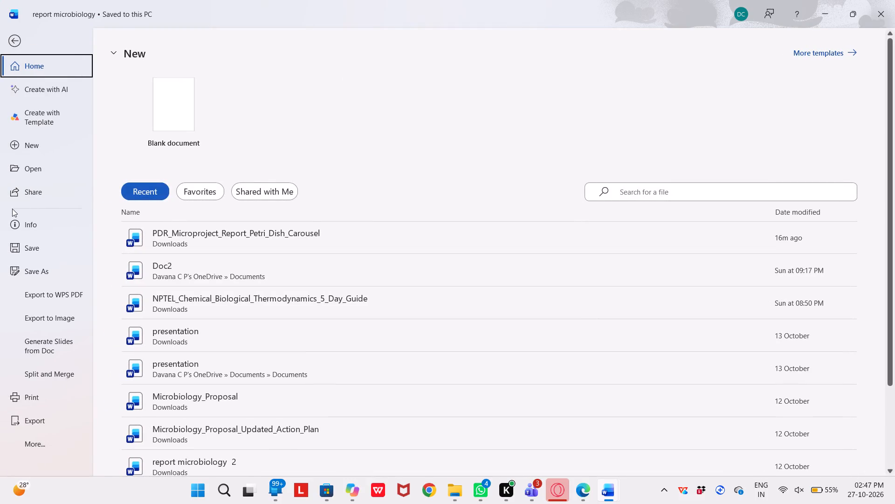
Save a copy of the microbiology report as a Word document named PDR report in the Downloads folder.
{"action": "left_click", "coordinate": [42, 272]}
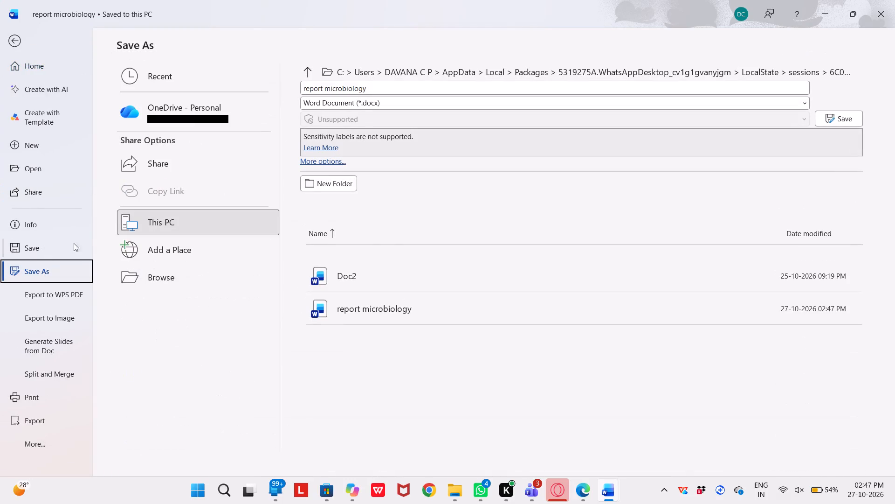
{"action": "left_click", "coordinate": [170, 252]}
{"action": "left_click", "coordinate": [171, 273]}
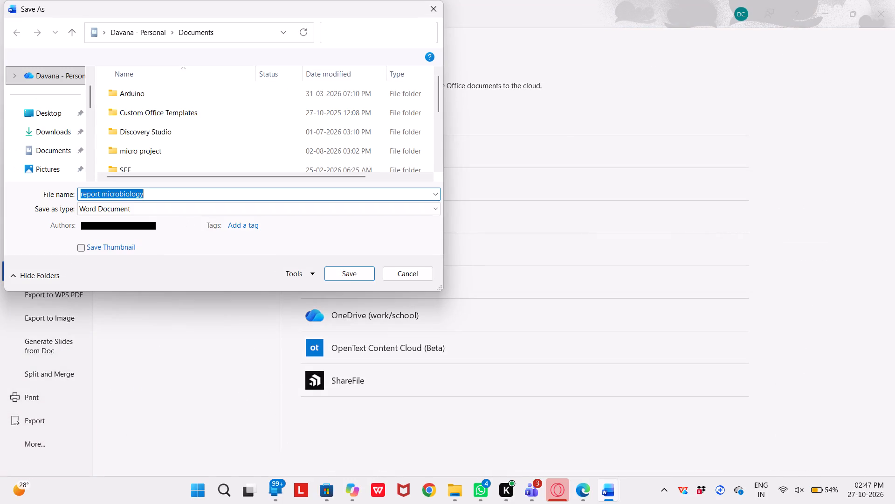
{"action": "left_click", "coordinate": [55, 130]}
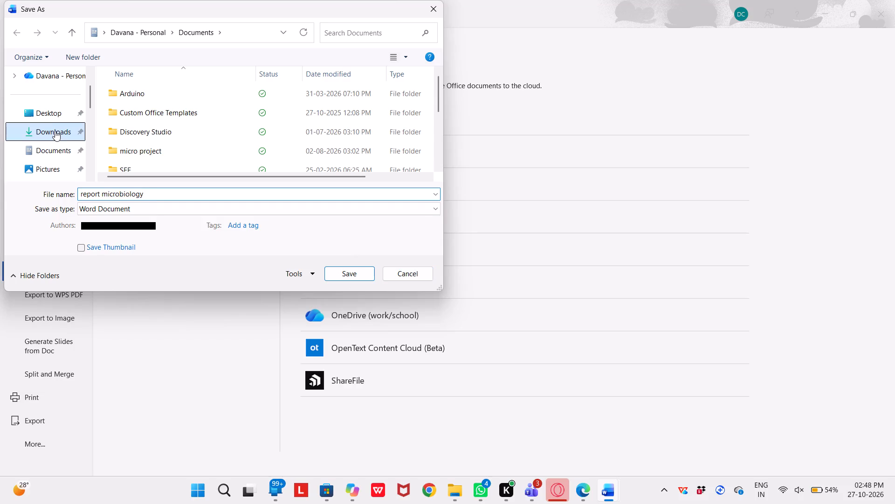
{"action": "left_click", "coordinate": [147, 195]}
{"action": "key", "text": "BackSpace"}
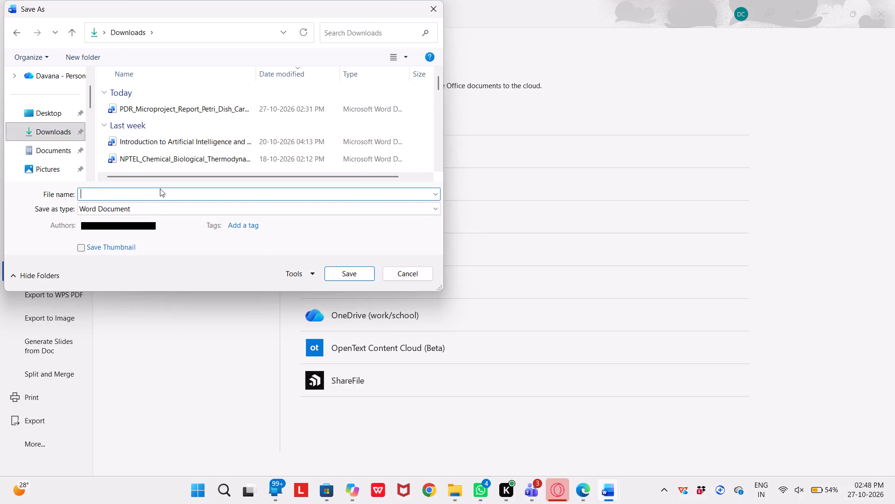
{"action": "key", "text": "shift+p"}
{"action": "type", "text": "DR report"}
{"action": "key", "text": "Return"}
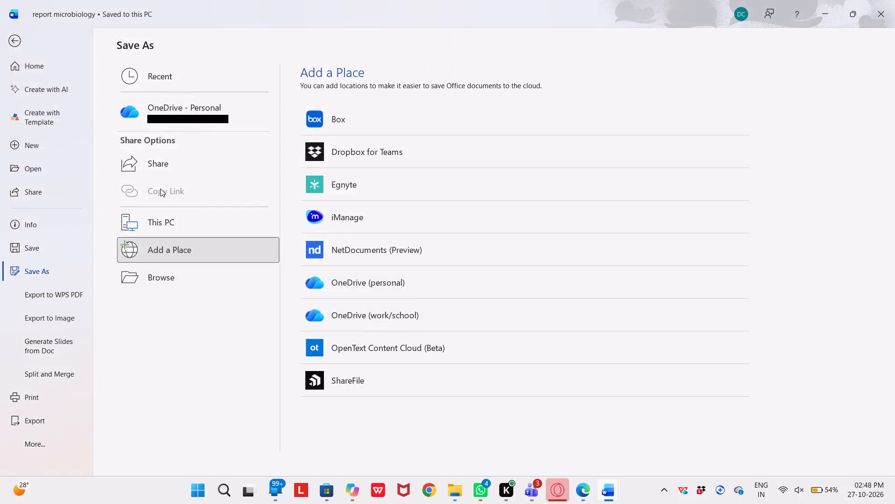
{"action": "scroll", "coordinate": [452, 220], "scroll_direction": "down", "scroll_amount": 8}
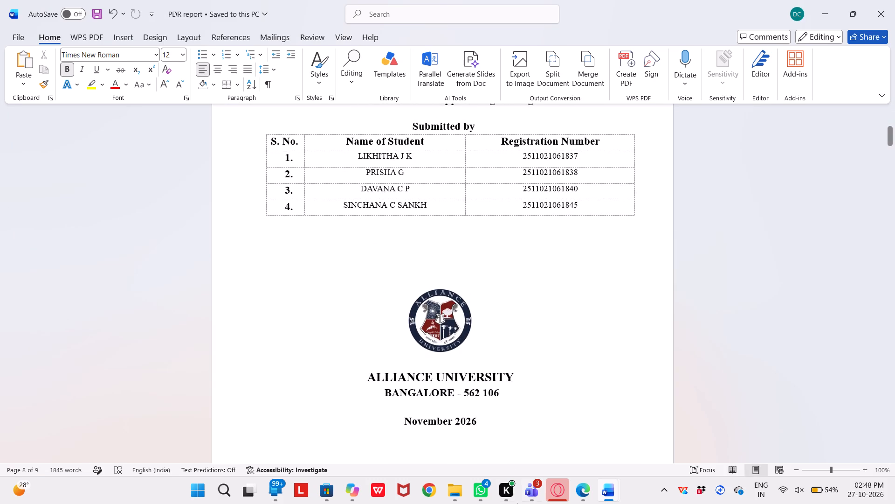
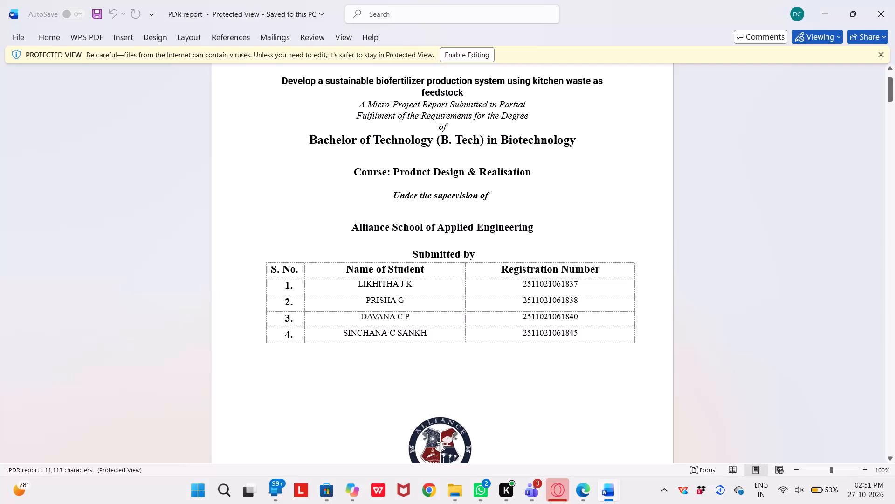
Close the Protected View copy of the PDR report and return to the editable PDR report's title page.
{"action": "scroll", "coordinate": [438, 302], "scroll_direction": "up", "scroll_amount": 4}
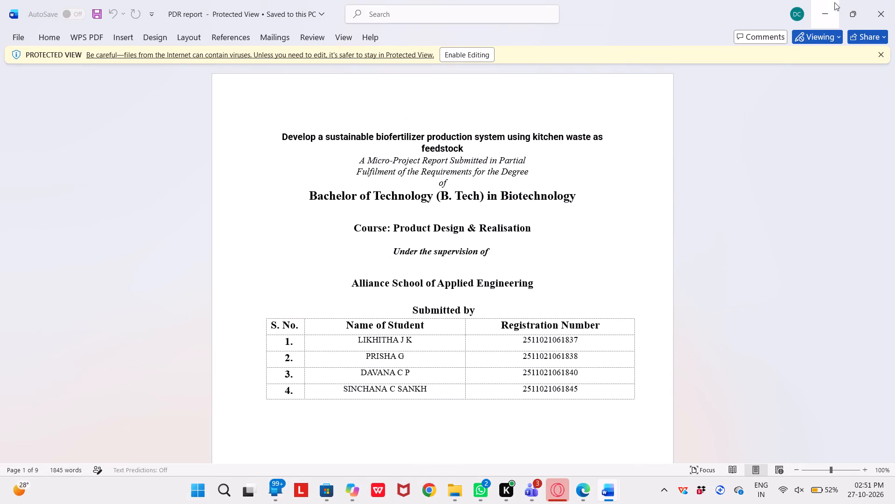
{"action": "left_click", "coordinate": [894, 0]}
{"action": "scroll", "coordinate": [485, 270], "scroll_direction": "up", "scroll_amount": 9}
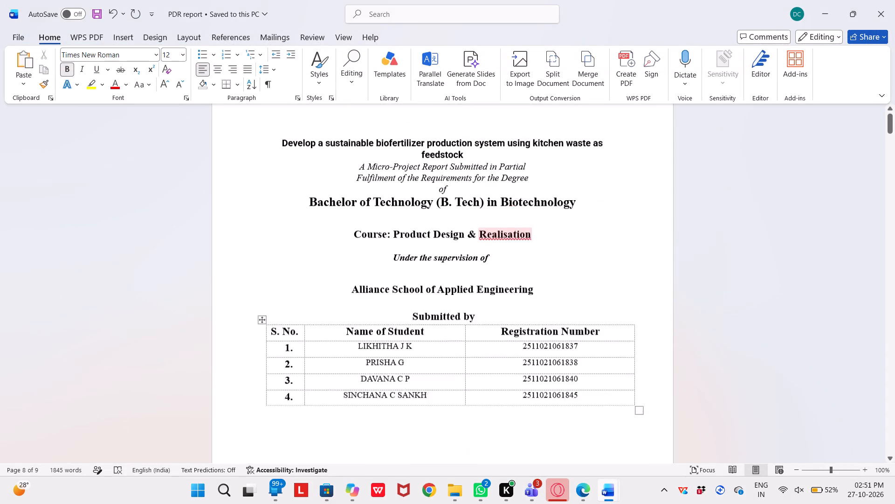
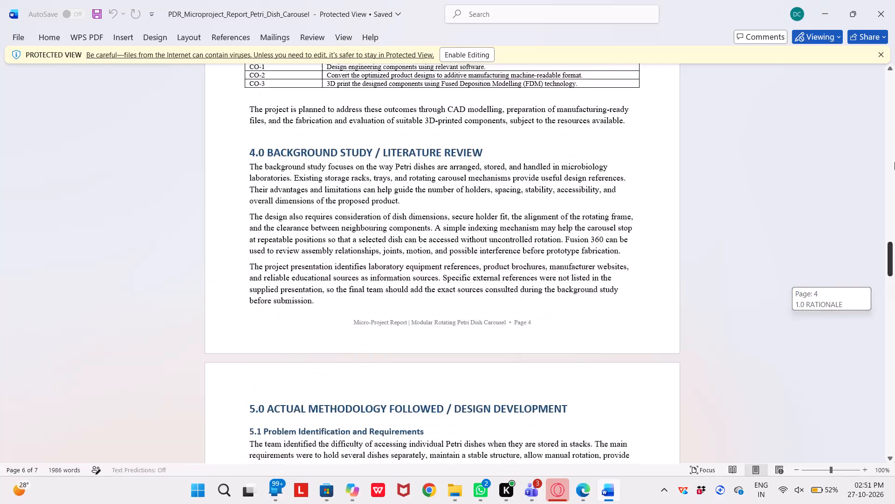
{"action": "scroll", "coordinate": [447, 248], "scroll_direction": "down", "scroll_amount": 1}
{"action": "left_click_drag", "start_coordinate": [527, 280], "coordinate": [359, 235]}
{"action": "key", "text": "ctrl+c"}
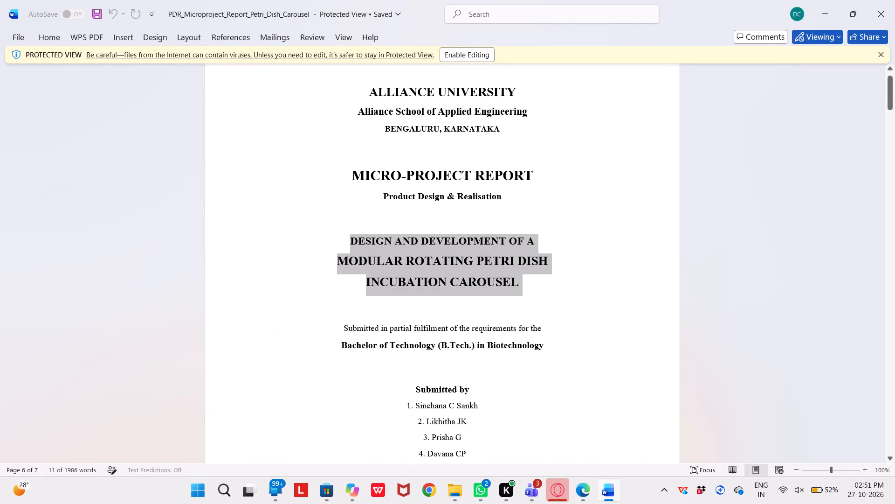
{"action": "left_click", "coordinate": [466, 494]}
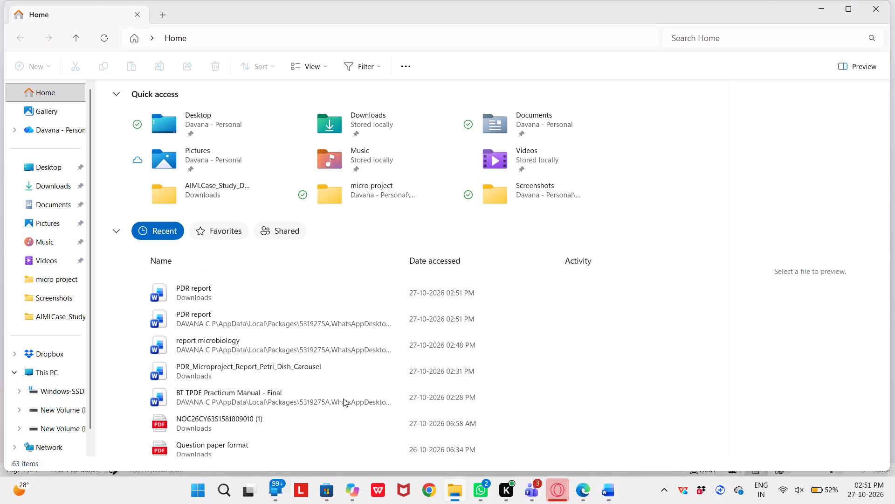
{"action": "triple_click", "coordinate": [230, 289]}
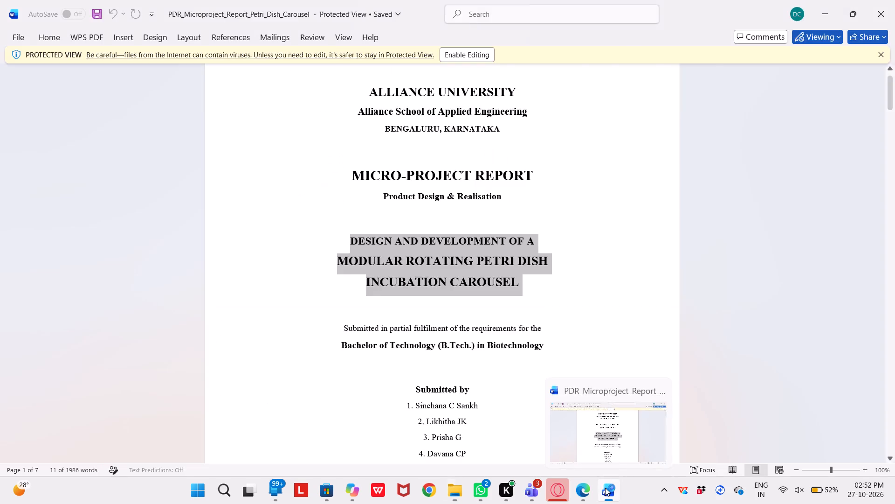
{"action": "left_click", "coordinate": [601, 439]}
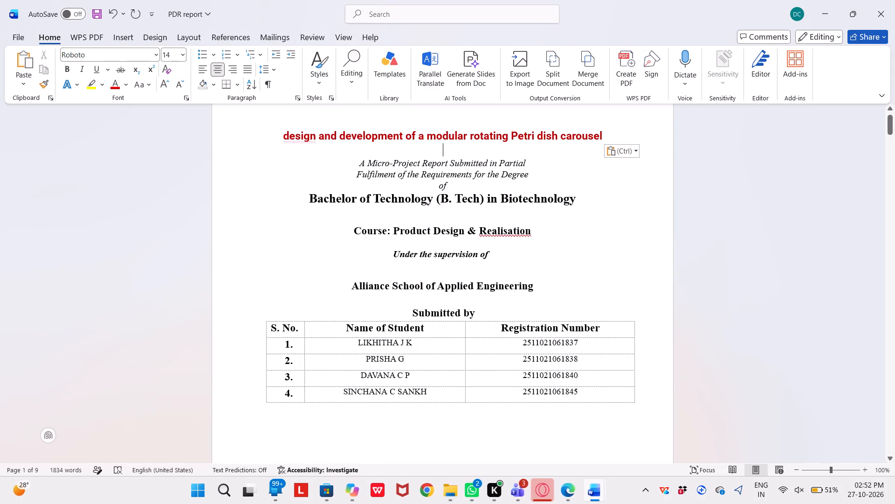
{"action": "key", "text": "ctrl+z"}
{"action": "right_click", "coordinate": [407, 135]}
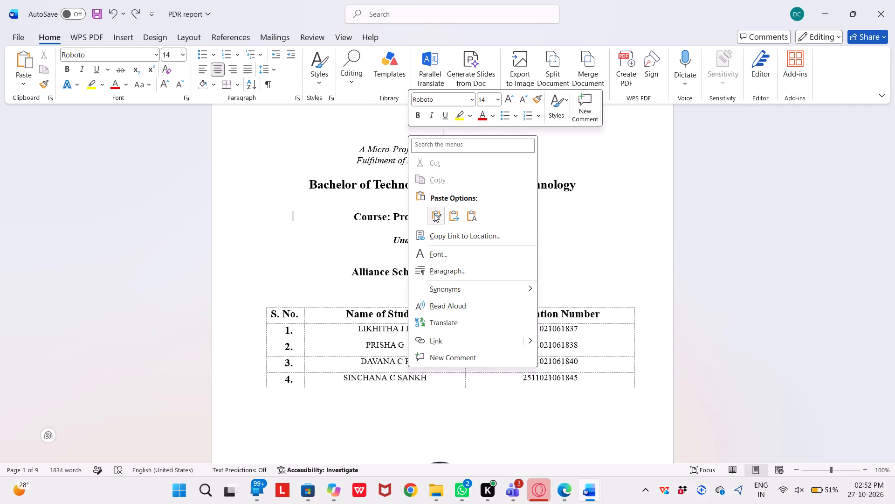
{"action": "left_click", "coordinate": [434, 213]}
Try several alignments on the new title line and leave it justified.
{"action": "left_click_drag", "start_coordinate": [260, 135], "coordinate": [534, 138]}
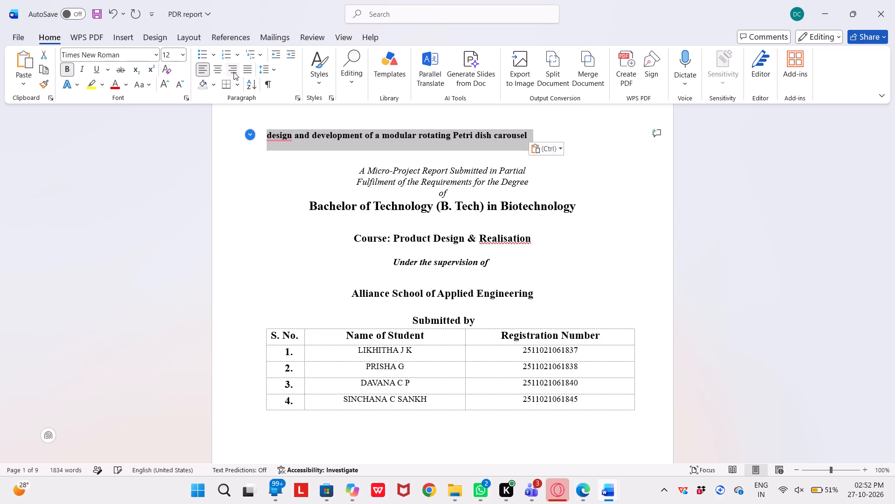
{"action": "left_click", "coordinate": [234, 72]}
{"action": "left_click", "coordinate": [248, 68]}
{"action": "left_click", "coordinate": [204, 70]}
{"action": "left_click", "coordinate": [204, 70]}
{"action": "right_click", "coordinate": [293, 135]}
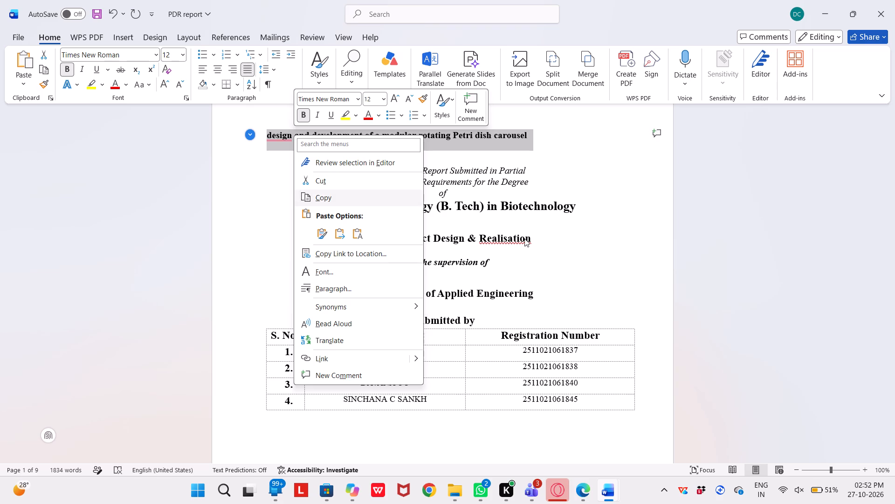
{"action": "left_click", "coordinate": [562, 256]}
Look over the PDR report's front pages, covering the title page, student declaration and contents list.
{"action": "scroll", "coordinate": [563, 256], "scroll_direction": "down", "scroll_amount": 20}
{"action": "scroll", "coordinate": [563, 256], "scroll_direction": "down", "scroll_amount": 6}
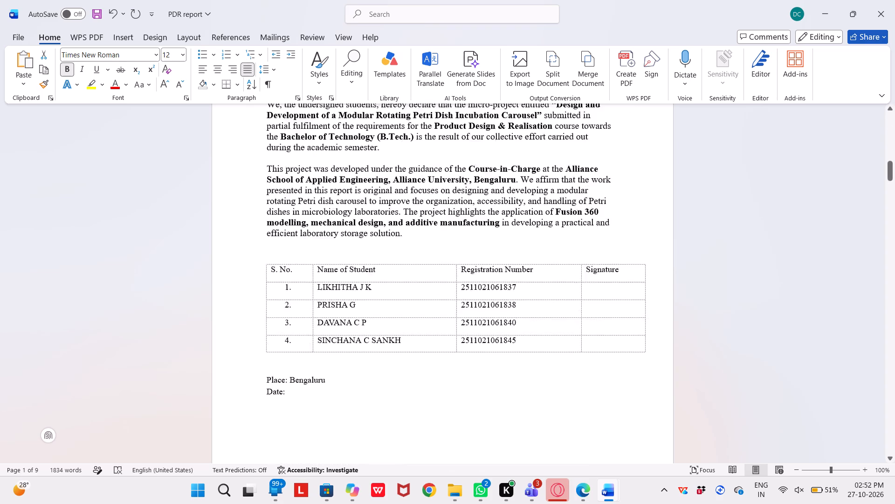
{"action": "scroll", "coordinate": [561, 247], "scroll_direction": "down", "scroll_amount": 9}
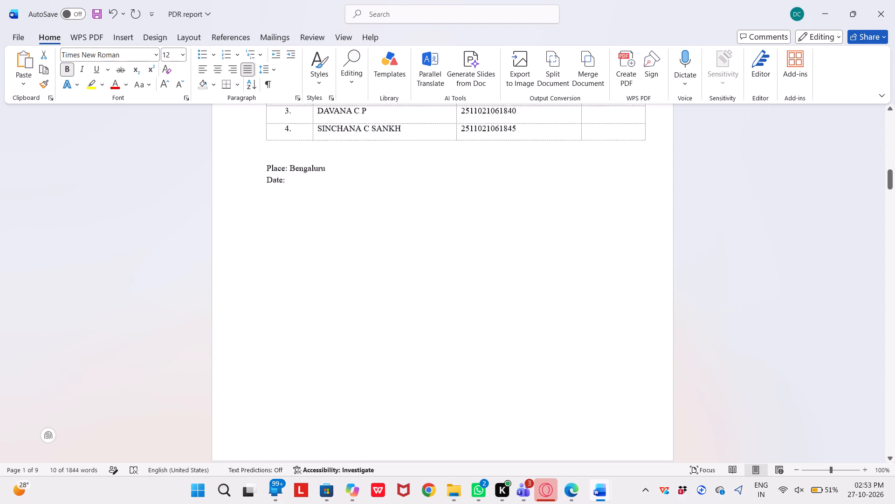
{"action": "scroll", "coordinate": [530, 281], "scroll_direction": "down", "scroll_amount": 5}
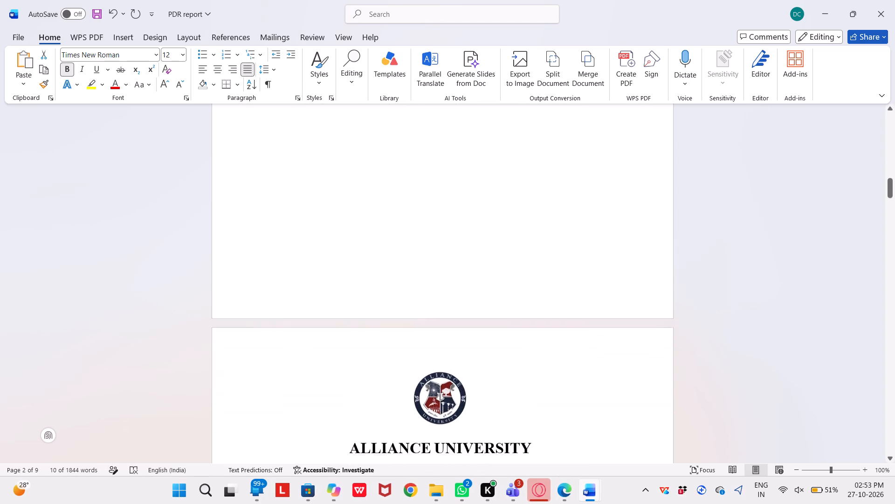
{"action": "scroll", "coordinate": [475, 238], "scroll_direction": "up", "scroll_amount": 20}
{"action": "scroll", "coordinate": [475, 238], "scroll_direction": "up", "scroll_amount": 16}
{"action": "scroll", "coordinate": [478, 238], "scroll_direction": "up", "scroll_amount": 5}
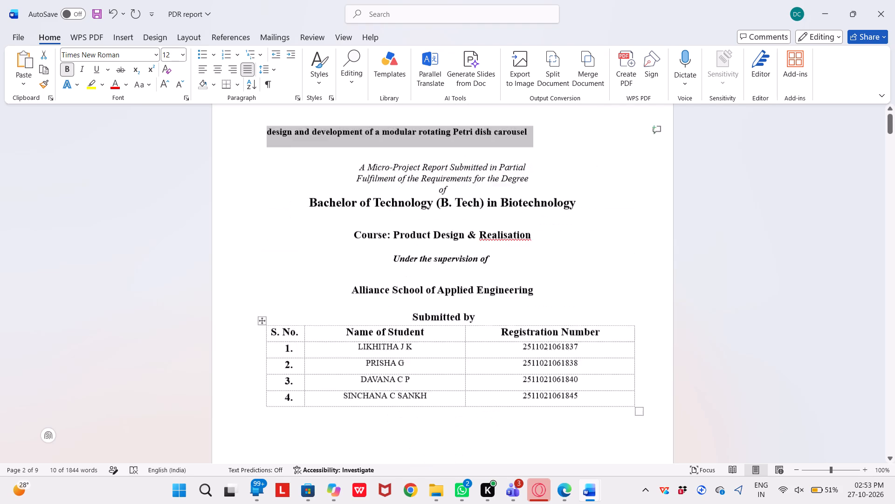
{"action": "scroll", "coordinate": [478, 238], "scroll_direction": "down", "scroll_amount": 2}
{"action": "scroll", "coordinate": [478, 238], "scroll_direction": "up", "scroll_amount": 3}
{"action": "right_click", "coordinate": [441, 164]}
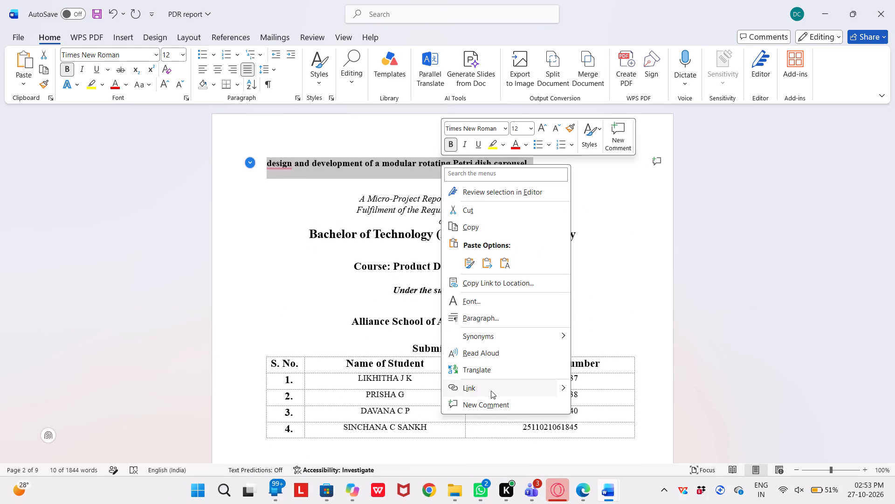
{"action": "scroll", "coordinate": [350, 295], "scroll_direction": "down", "scroll_amount": 16}
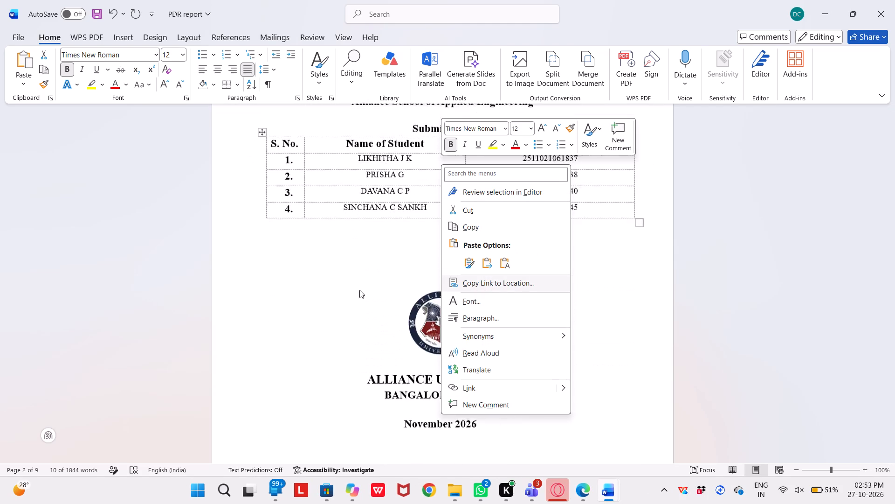
{"action": "scroll", "coordinate": [359, 290], "scroll_direction": "down", "scroll_amount": 20}
{"action": "scroll", "coordinate": [359, 290], "scroll_direction": "down", "scroll_amount": 20}
{"action": "scroll", "coordinate": [359, 290], "scroll_direction": "down", "scroll_amount": 15}
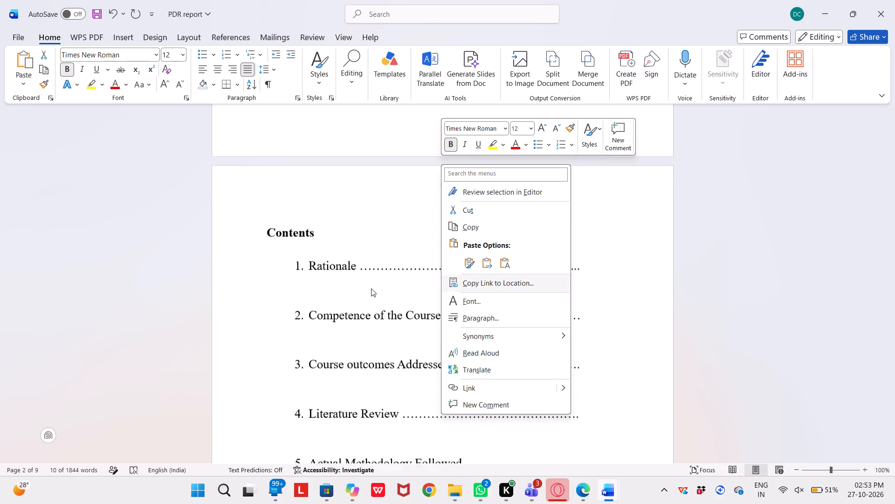
{"action": "left_click", "coordinate": [371, 288]}
Review the report body from 3.0 Course Outcomes Addressed through 5.3 Technical Implementation Detail for content that still needs adapting.
{"action": "scroll", "coordinate": [371, 288], "scroll_direction": "down", "scroll_amount": 20}
{"action": "scroll", "coordinate": [371, 288], "scroll_direction": "down", "scroll_amount": 19}
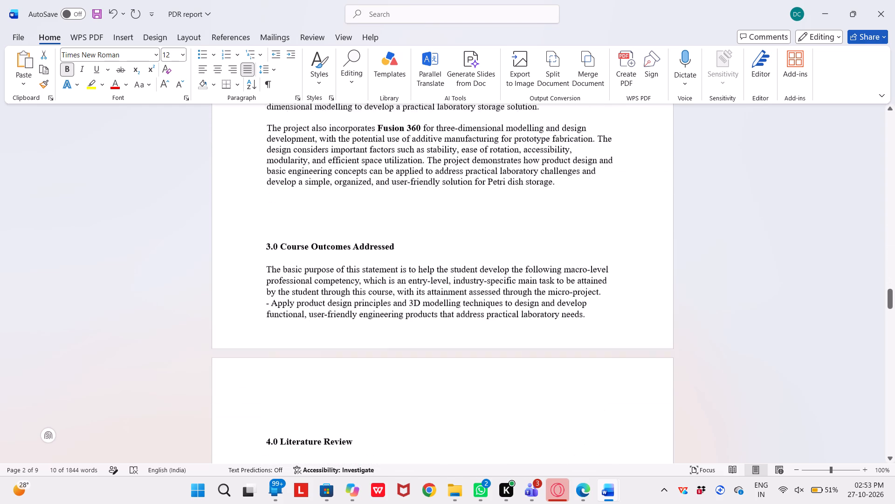
{"action": "scroll", "coordinate": [367, 291], "scroll_direction": "down", "scroll_amount": 6}
{"action": "scroll", "coordinate": [337, 238], "scroll_direction": "up", "scroll_amount": 4}
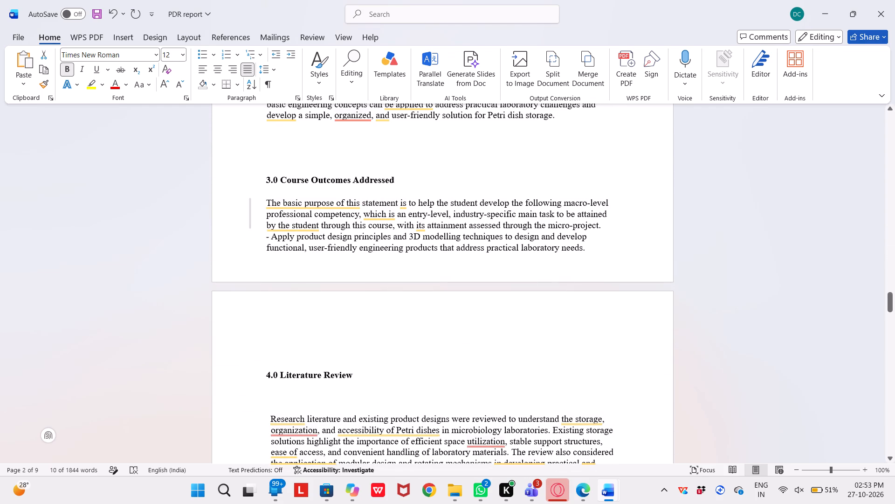
{"action": "scroll", "coordinate": [328, 228], "scroll_direction": "down", "scroll_amount": 2}
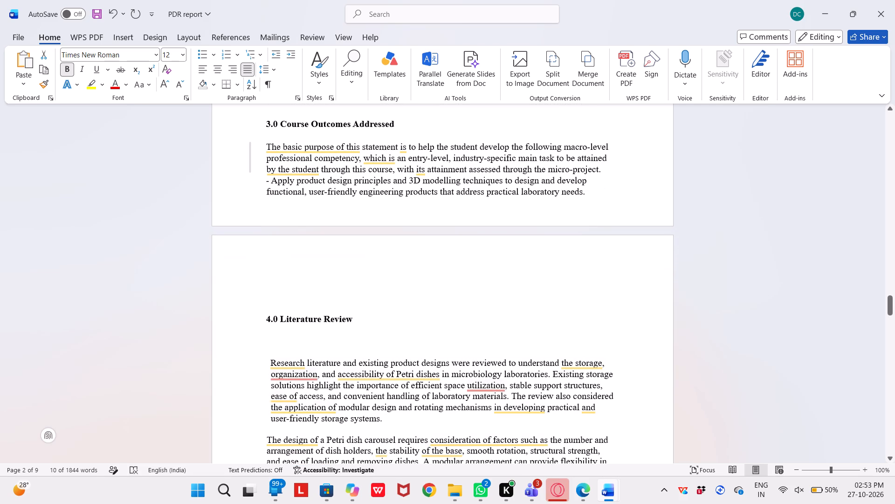
{"action": "scroll", "coordinate": [328, 228], "scroll_direction": "down", "scroll_amount": 13}
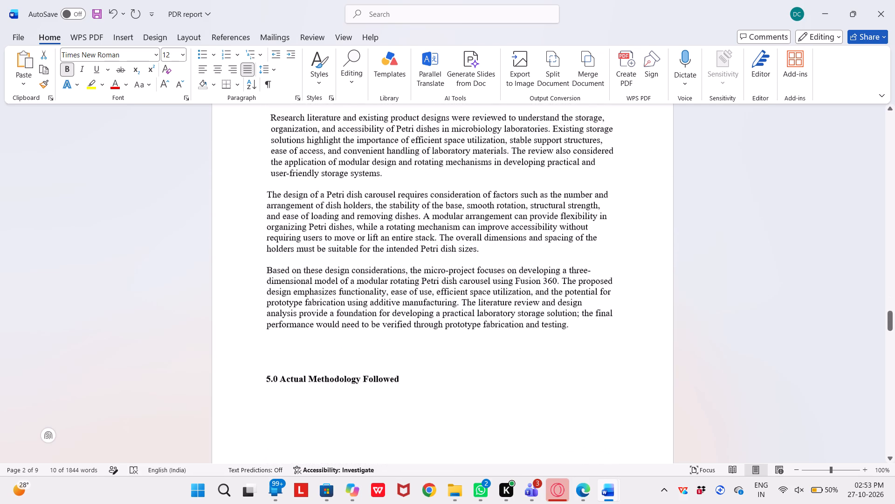
{"action": "scroll", "coordinate": [328, 228], "scroll_direction": "down", "scroll_amount": 20}
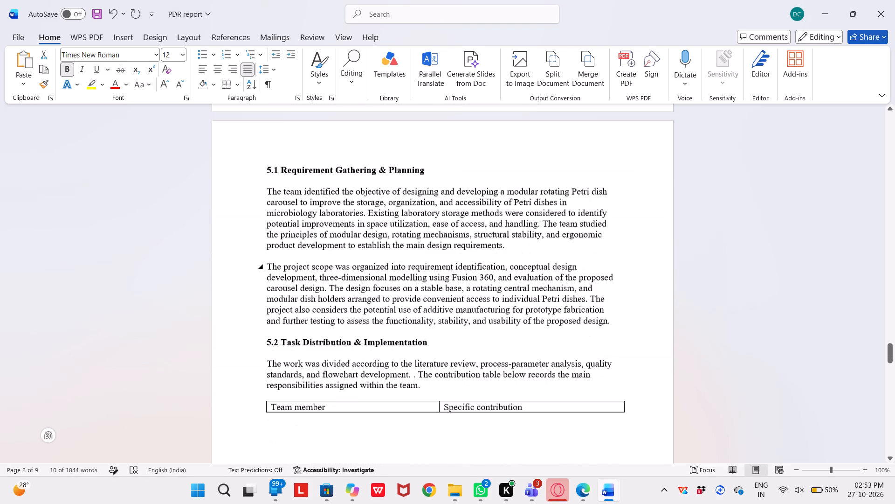
{"action": "scroll", "coordinate": [329, 229], "scroll_direction": "down", "scroll_amount": 1}
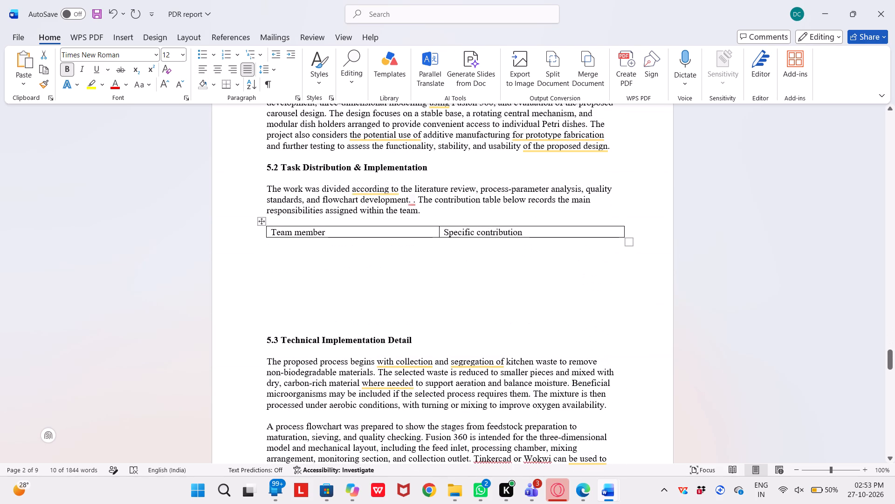
Review the report from 5.2 Task Distribution & Implementation through 10.0 References for content that still needs adapting.
{"action": "scroll", "coordinate": [329, 219], "scroll_direction": "down", "scroll_amount": 3}
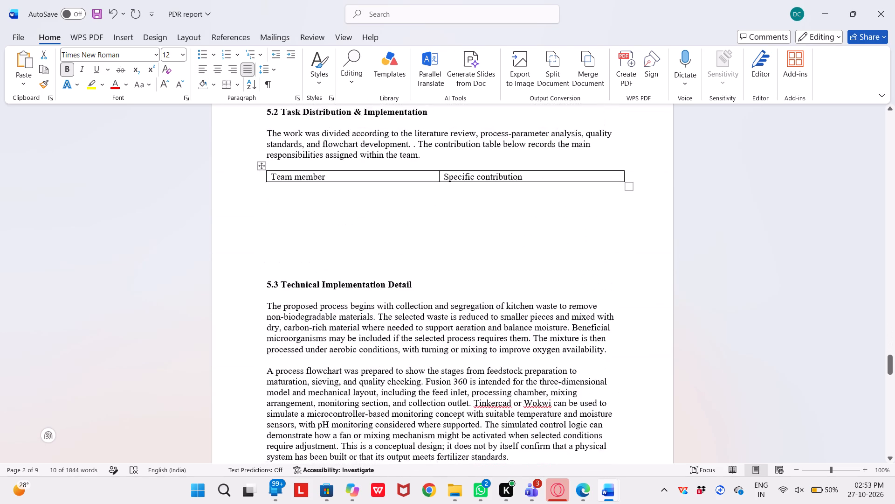
{"action": "scroll", "coordinate": [329, 219], "scroll_direction": "down", "scroll_amount": 8}
{"action": "scroll", "coordinate": [329, 219], "scroll_direction": "up", "scroll_amount": 10}
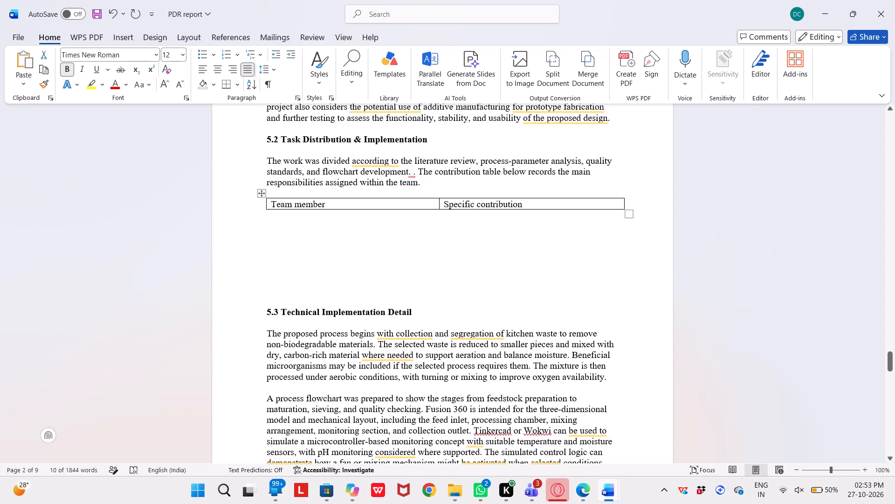
{"action": "scroll", "coordinate": [332, 228], "scroll_direction": "down", "scroll_amount": 9}
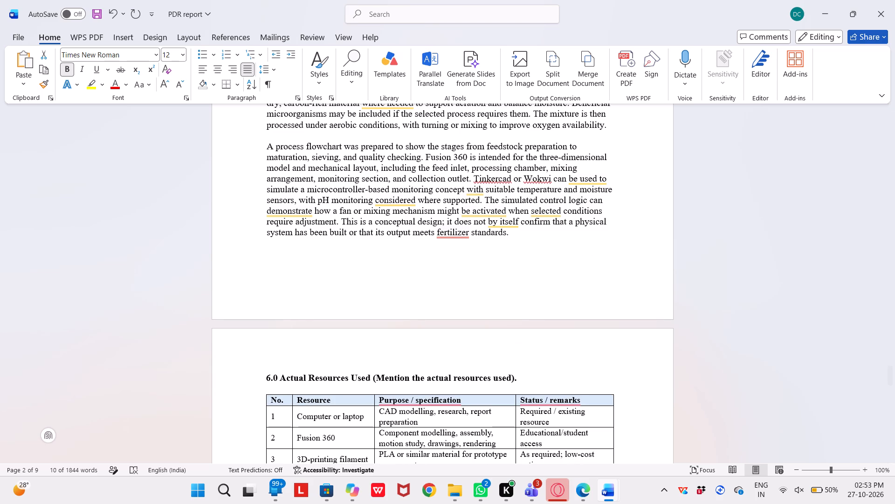
{"action": "scroll", "coordinate": [332, 228], "scroll_direction": "down", "scroll_amount": 11}
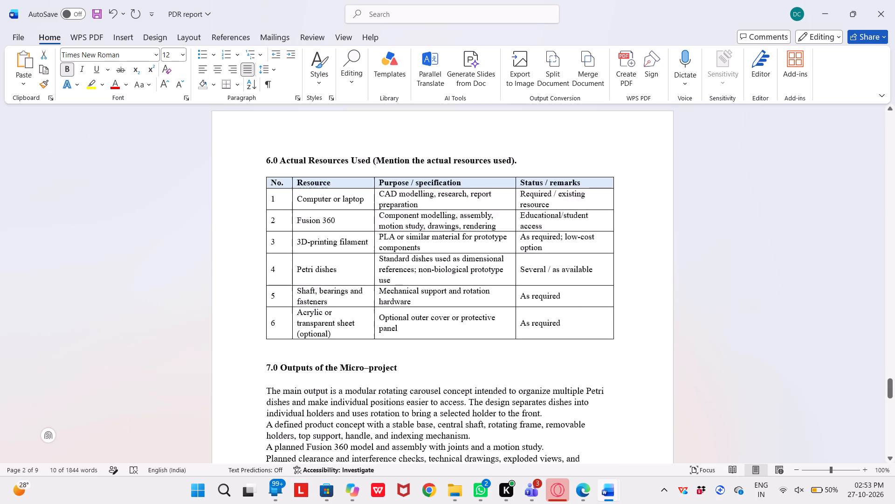
{"action": "scroll", "coordinate": [332, 228], "scroll_direction": "down", "scroll_amount": 16}
{"action": "scroll", "coordinate": [332, 228], "scroll_direction": "down", "scroll_amount": 5}
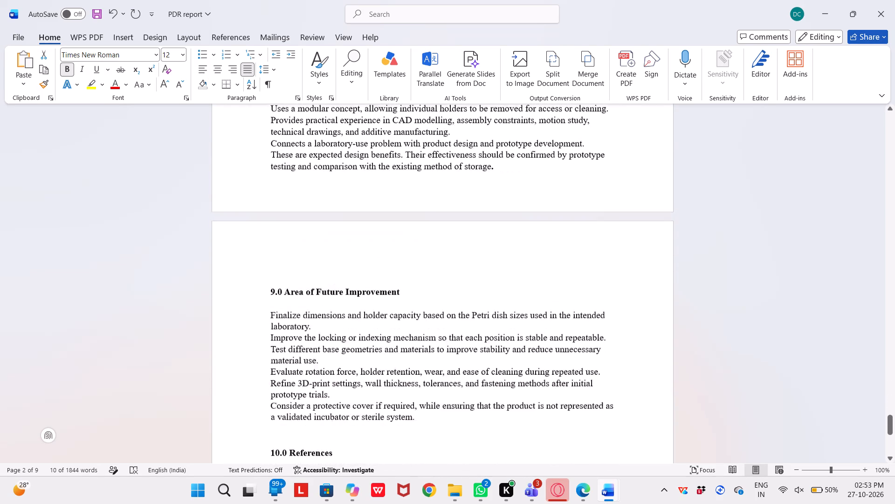
{"action": "scroll", "coordinate": [332, 228], "scroll_direction": "down", "scroll_amount": 6}
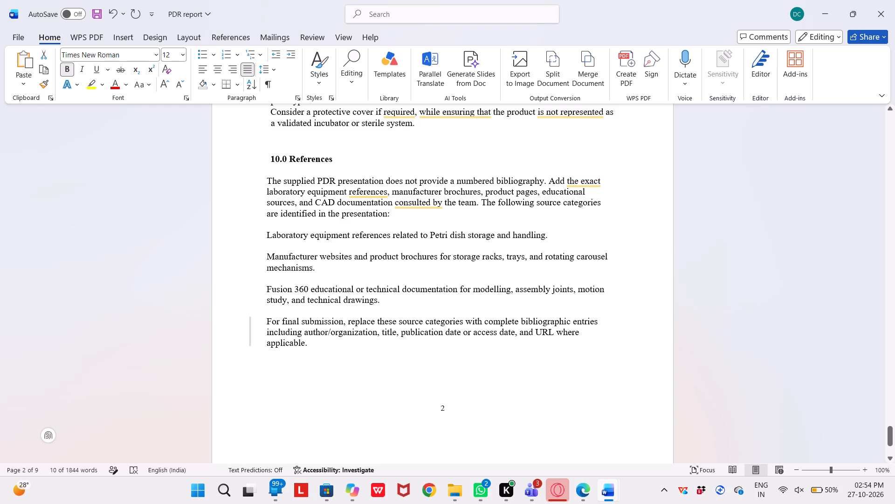
Capitalise the first word of the report title on the title page as "Design".
{"action": "scroll", "coordinate": [517, 335], "scroll_direction": "up", "scroll_amount": 20}
{"action": "scroll", "coordinate": [517, 335], "scroll_direction": "up", "scroll_amount": 8}
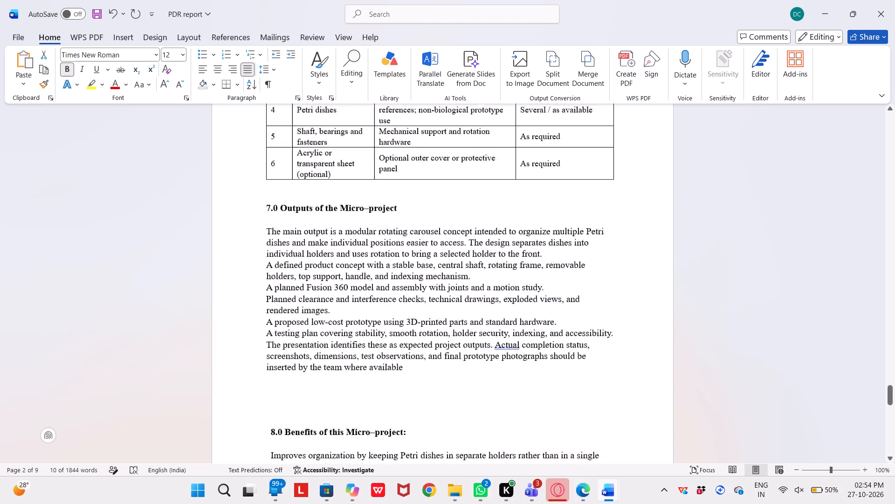
{"action": "scroll", "coordinate": [512, 332], "scroll_direction": "up", "scroll_amount": 20}
{"action": "scroll", "coordinate": [512, 332], "scroll_direction": "up", "scroll_amount": 17}
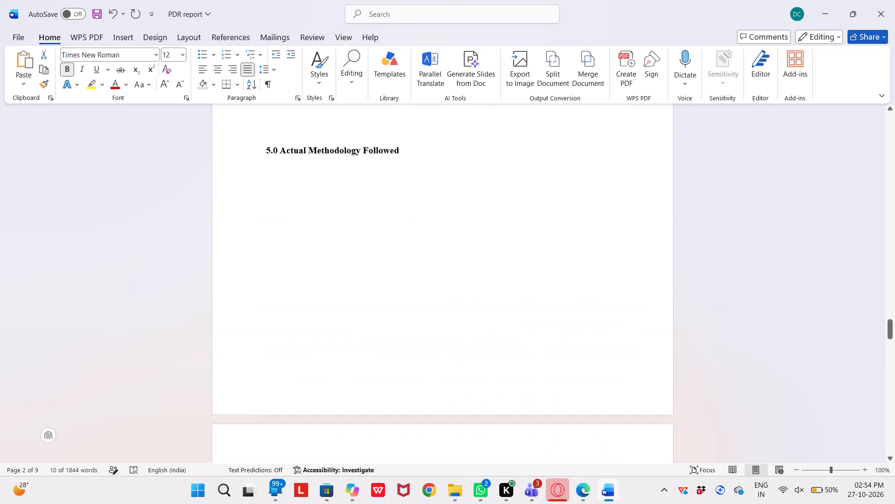
{"action": "scroll", "coordinate": [524, 301], "scroll_direction": "up", "scroll_amount": 5}
{"action": "scroll", "coordinate": [535, 273], "scroll_direction": "up", "scroll_amount": 20}
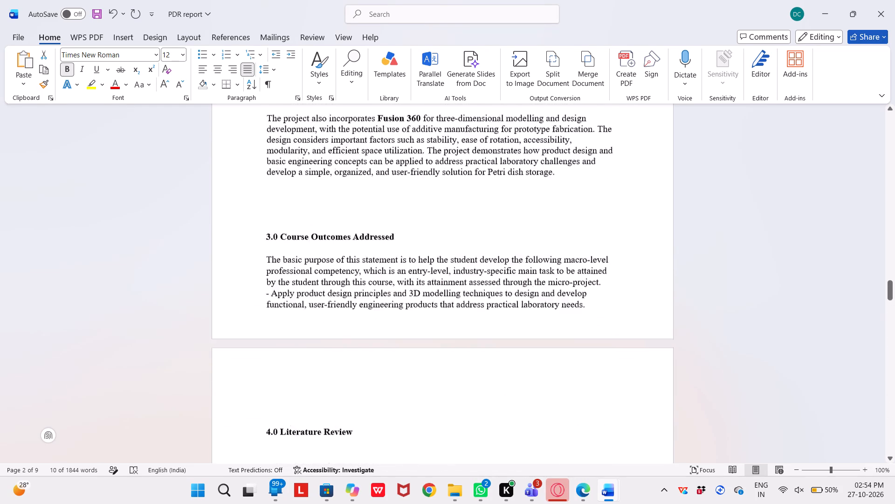
{"action": "scroll", "coordinate": [535, 274], "scroll_direction": "up", "scroll_amount": 18}
{"action": "scroll", "coordinate": [535, 274], "scroll_direction": "up", "scroll_amount": 20}
{"action": "scroll", "coordinate": [535, 274], "scroll_direction": "up", "scroll_amount": 10}
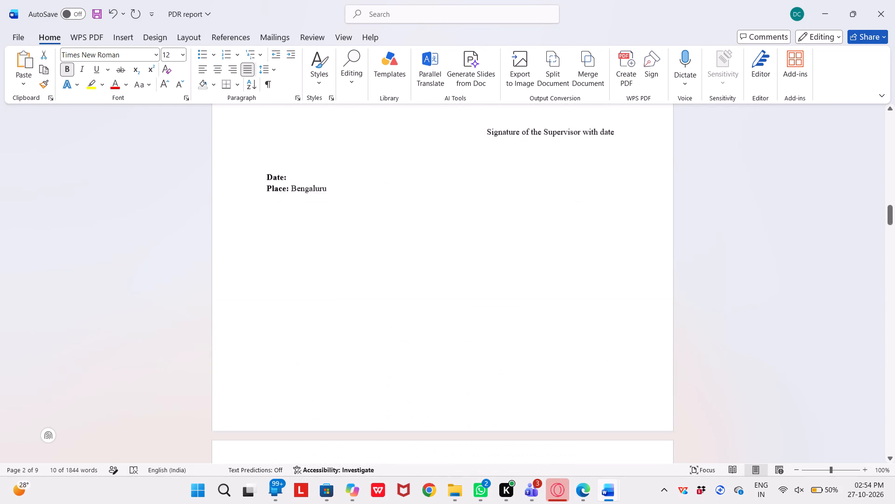
{"action": "scroll", "coordinate": [535, 274], "scroll_direction": "up", "scroll_amount": 16}
{"action": "scroll", "coordinate": [535, 274], "scroll_direction": "up", "scroll_amount": 13}
{"action": "scroll", "coordinate": [535, 274], "scroll_direction": "down", "scroll_amount": 19}
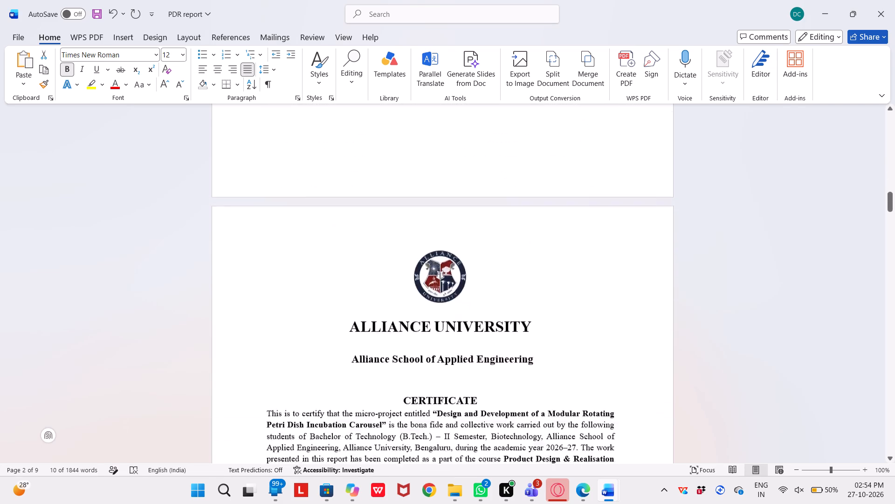
{"action": "scroll", "coordinate": [535, 274], "scroll_direction": "down", "scroll_amount": 8}
{"action": "scroll", "coordinate": [535, 274], "scroll_direction": "up", "scroll_amount": 20}
{"action": "scroll", "coordinate": [535, 274], "scroll_direction": "up", "scroll_amount": 11}
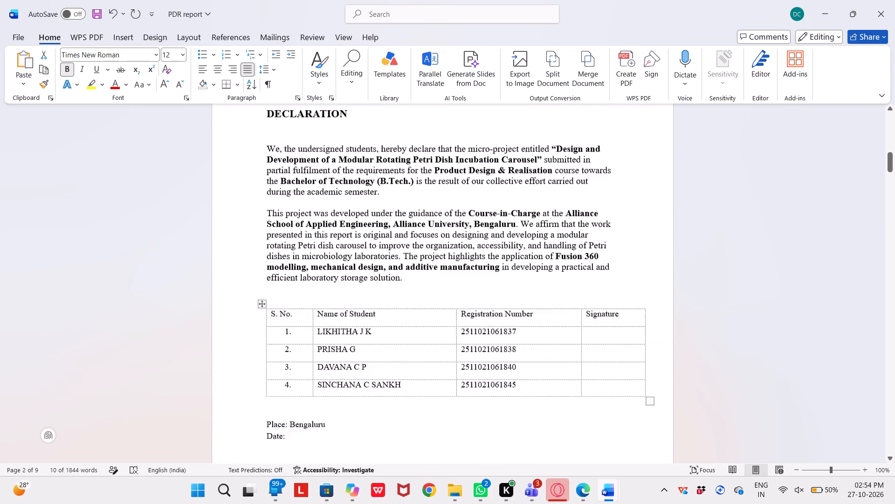
{"action": "scroll", "coordinate": [535, 274], "scroll_direction": "up", "scroll_amount": 7}
{"action": "scroll", "coordinate": [534, 274], "scroll_direction": "up", "scroll_amount": 20}
{"action": "scroll", "coordinate": [534, 274], "scroll_direction": "up", "scroll_amount": 2}
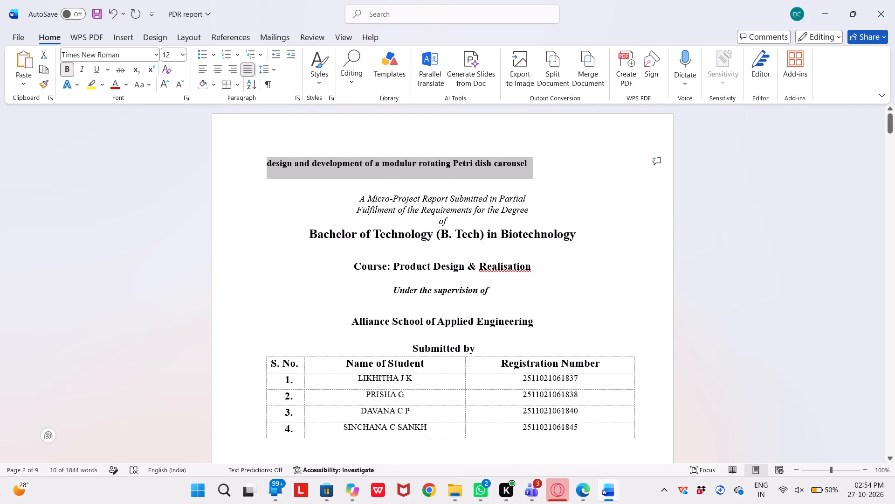
{"action": "left_click", "coordinate": [406, 160]}
{"action": "right_click", "coordinate": [406, 160]}
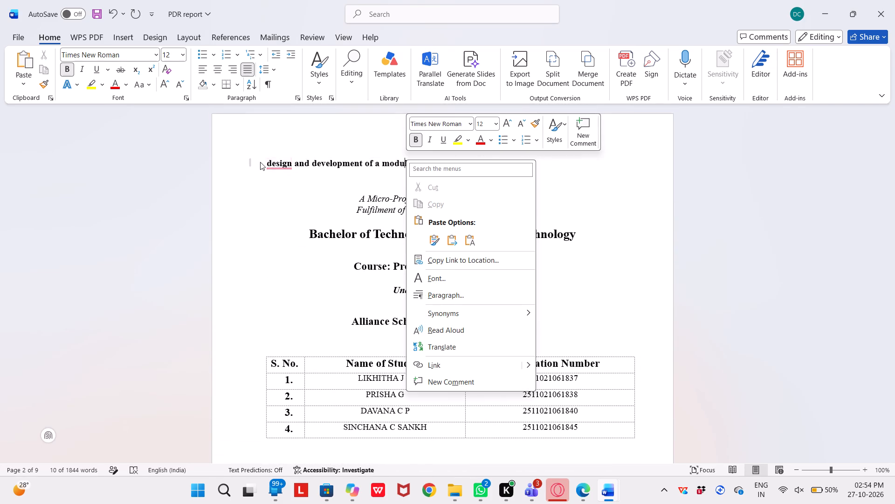
{"action": "left_click", "coordinate": [272, 161]}
{"action": "left_click", "coordinate": [276, 193]}
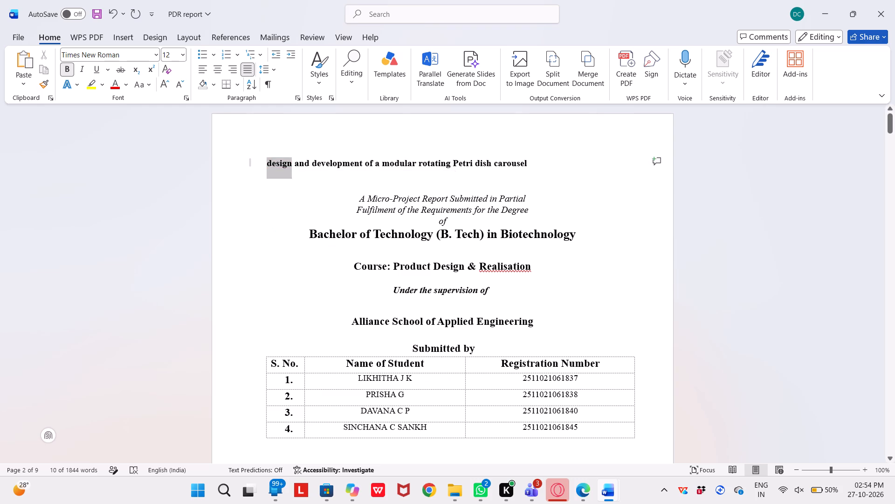
Centre the title line "Design and development of a modular rotating Petri dish carousel" on the title page.
{"action": "left_click_drag", "start_coordinate": [267, 163], "coordinate": [547, 165]}
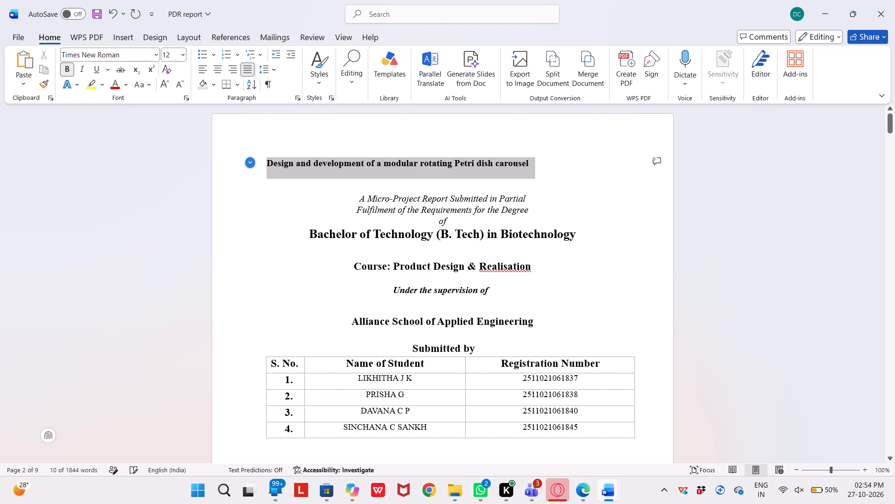
{"action": "left_click", "coordinate": [230, 66]}
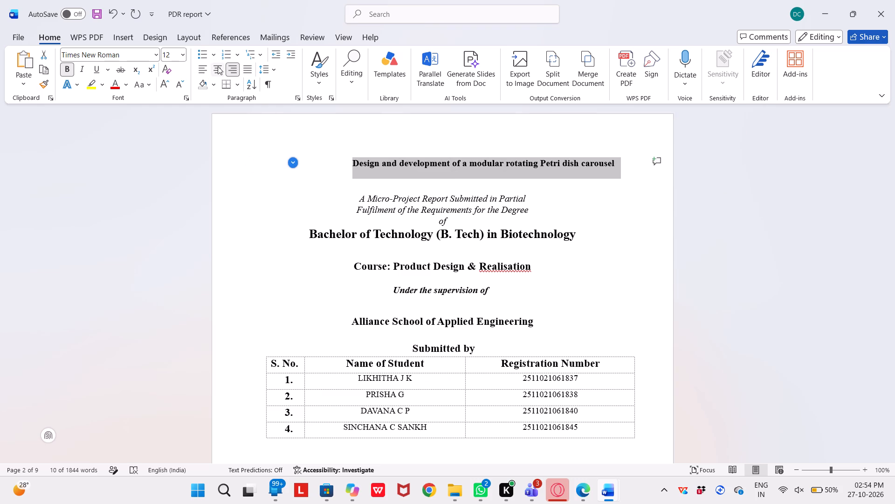
{"action": "left_click", "coordinate": [218, 66]}
{"action": "left_click", "coordinate": [205, 68]}
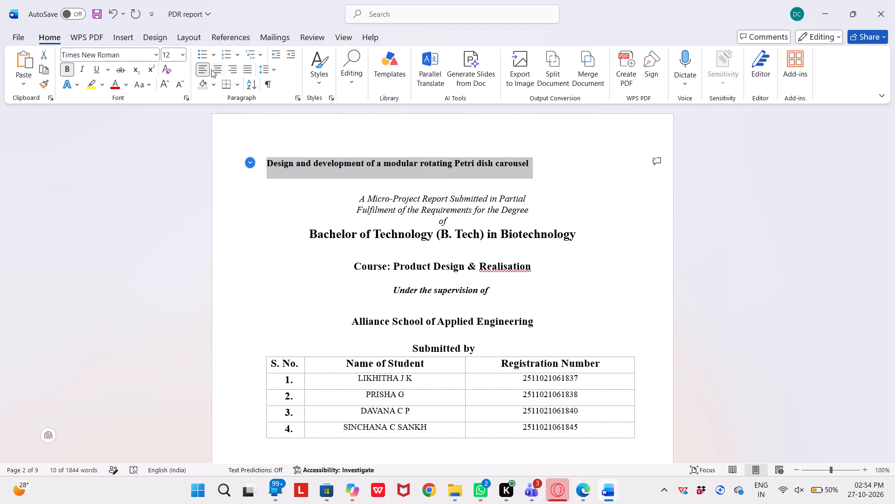
{"action": "left_click", "coordinate": [211, 70]}
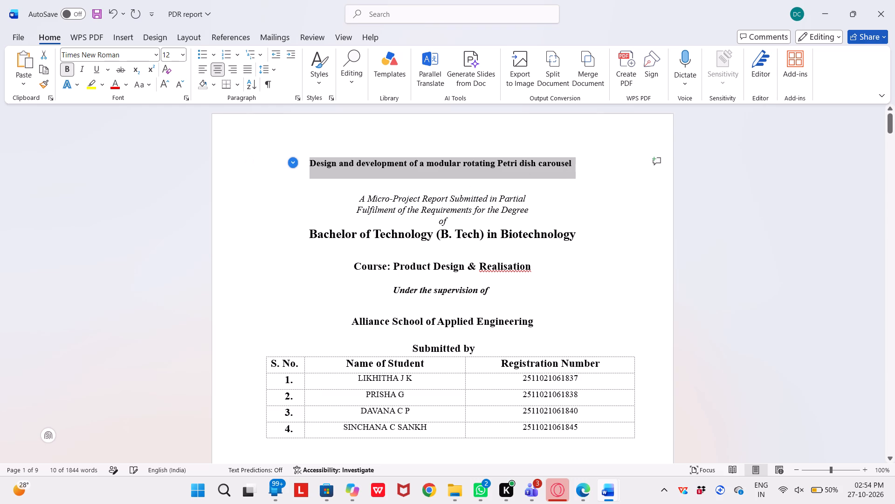
Delete the spare blank line between the report title and the "A Micro-Project Report Submitted in Partial Fulfilment" text.
{"action": "left_click", "coordinate": [599, 209]}
{"action": "left_click", "coordinate": [426, 185]}
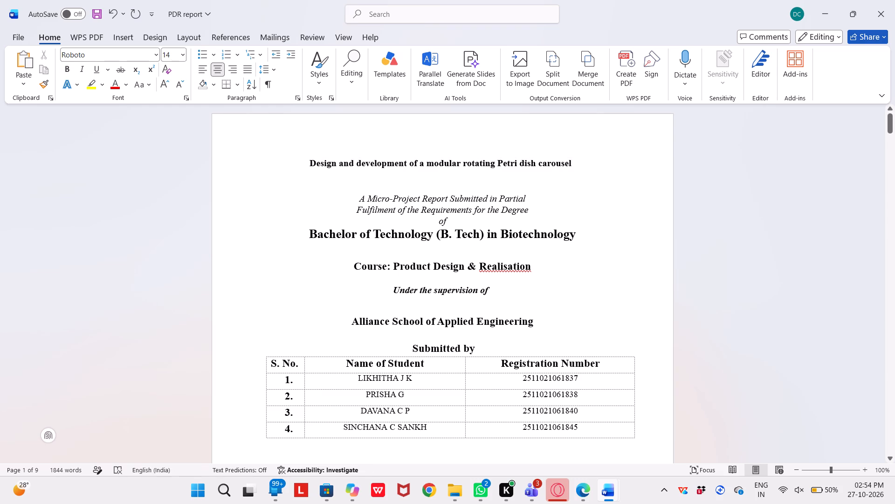
{"action": "key", "text": "BackSpace"}
{"action": "key", "text": "BackSpace"}
{"action": "key", "text": "BackSpace"}
{"action": "key", "text": "BackSpace"}
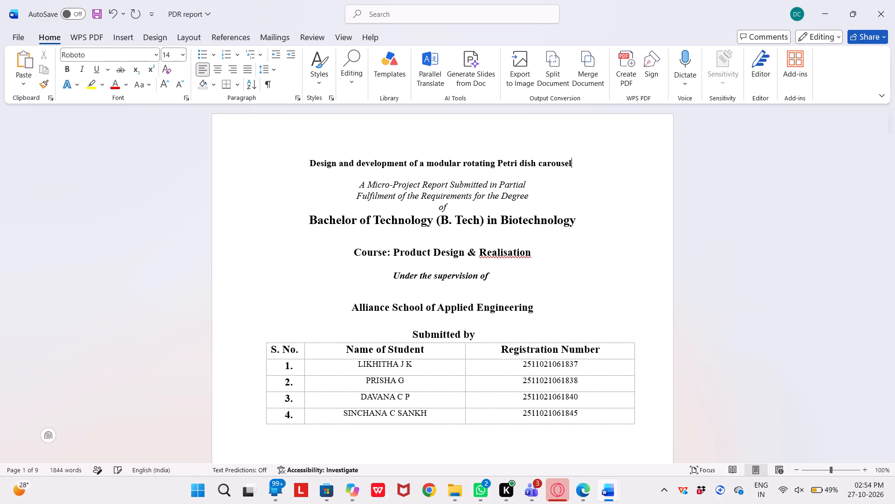
Check the report's layout and content from the title page through the declaration, certificate and Part B up to 4.0 Literature Review.
{"action": "scroll", "coordinate": [478, 279], "scroll_direction": "down", "scroll_amount": 2}
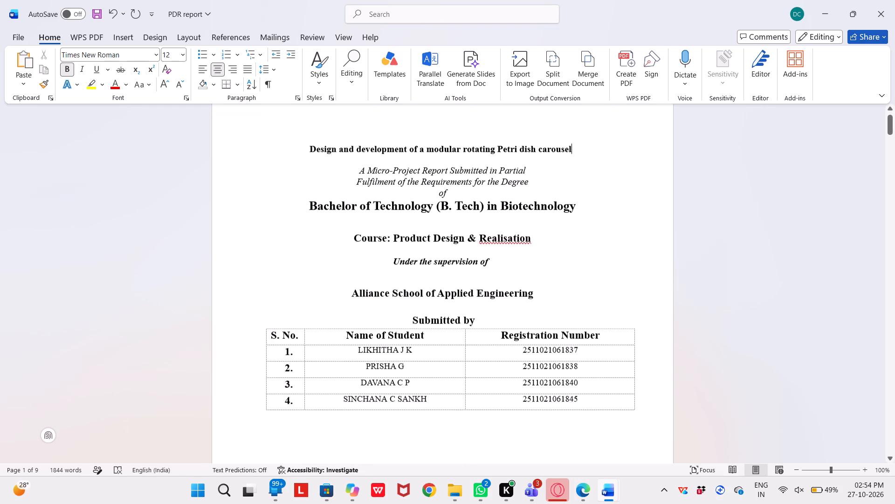
{"action": "scroll", "coordinate": [483, 298], "scroll_direction": "down", "scroll_amount": 3}
{"action": "scroll", "coordinate": [600, 284], "scroll_direction": "down", "scroll_amount": 12}
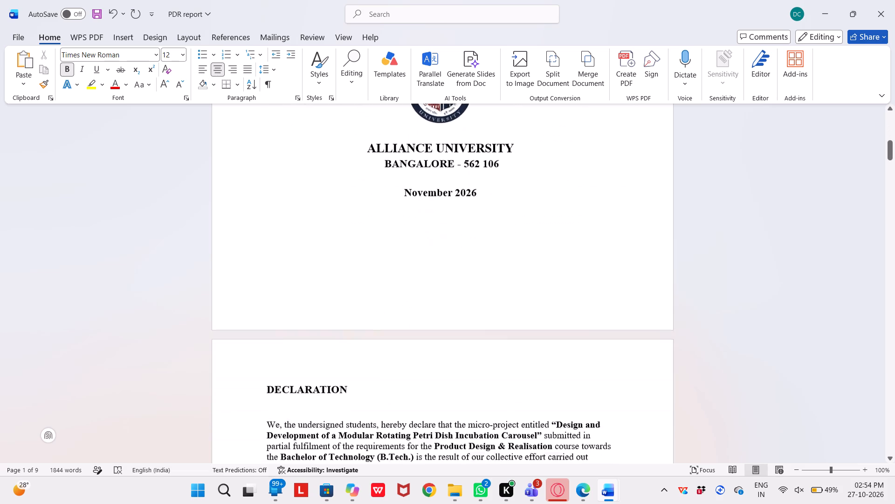
{"action": "scroll", "coordinate": [509, 308], "scroll_direction": "down", "scroll_amount": 6}
{"action": "scroll", "coordinate": [419, 297], "scroll_direction": "down", "scroll_amount": 6}
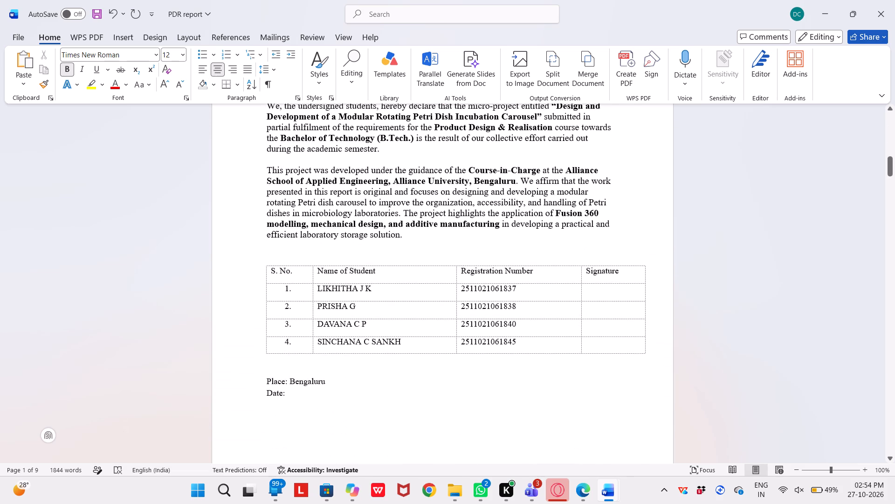
{"action": "scroll", "coordinate": [395, 308], "scroll_direction": "down", "scroll_amount": 5}
{"action": "scroll", "coordinate": [530, 232], "scroll_direction": "down", "scroll_amount": 5}
{"action": "scroll", "coordinate": [530, 234], "scroll_direction": "up", "scroll_amount": 7}
{"action": "scroll", "coordinate": [530, 234], "scroll_direction": "down", "scroll_amount": 13}
{"action": "scroll", "coordinate": [531, 263], "scroll_direction": "up", "scroll_amount": 1}
{"action": "scroll", "coordinate": [531, 263], "scroll_direction": "down", "scroll_amount": 3}
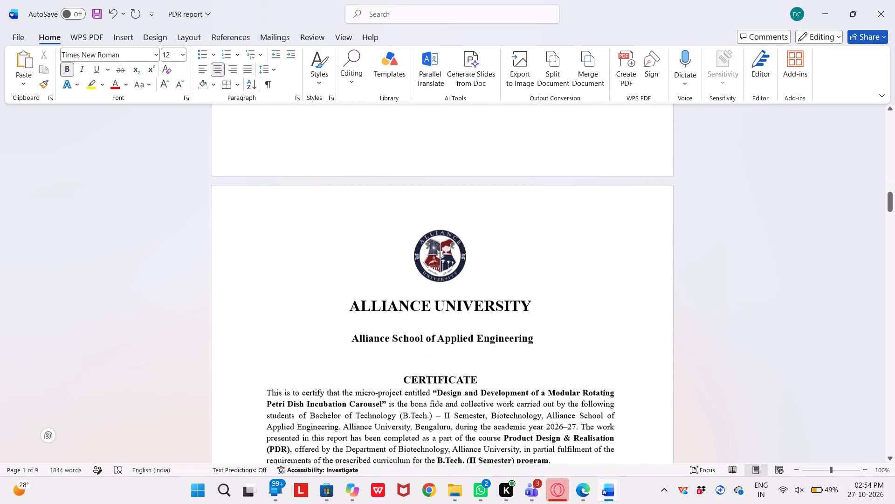
{"action": "scroll", "coordinate": [531, 263], "scroll_direction": "down", "scroll_amount": 12}
{"action": "left_click", "coordinate": [517, 161]}
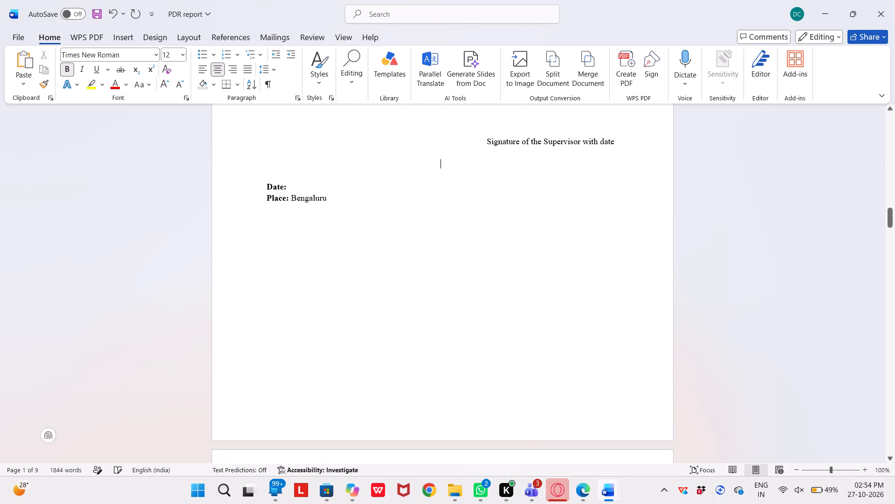
{"action": "scroll", "coordinate": [520, 199], "scroll_direction": "down", "scroll_amount": 20}
{"action": "scroll", "coordinate": [520, 199], "scroll_direction": "down", "scroll_amount": 19}
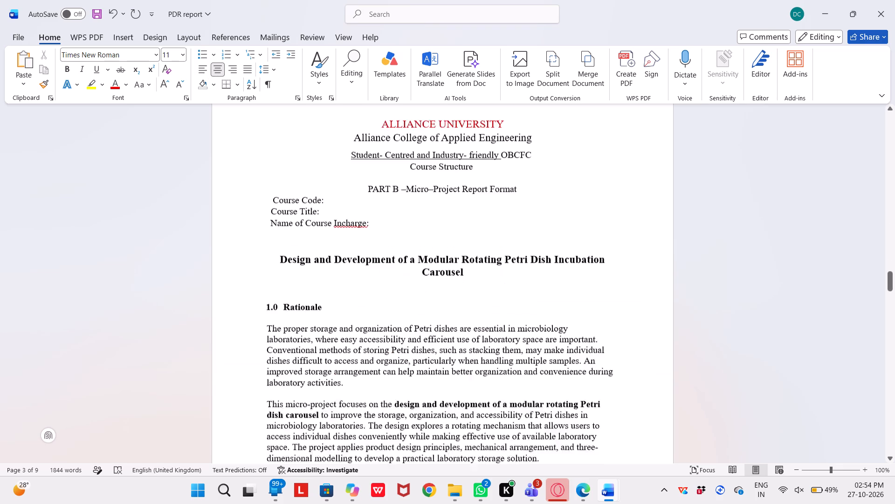
{"action": "scroll", "coordinate": [510, 205], "scroll_direction": "down", "scroll_amount": 16}
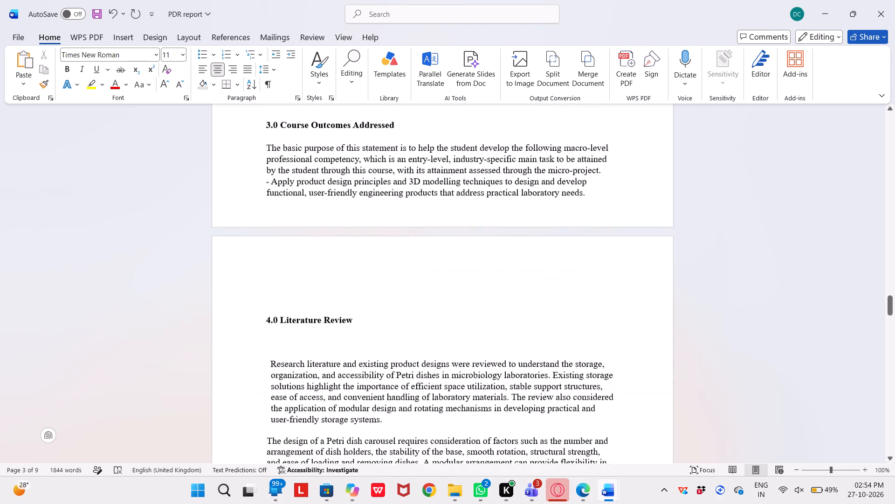
{"action": "scroll", "coordinate": [475, 235], "scroll_direction": "up", "scroll_amount": 4}
Remove the extra blank space above the 3.0 Course Outcomes Addressed heading.
{"action": "left_click", "coordinate": [300, 219]}
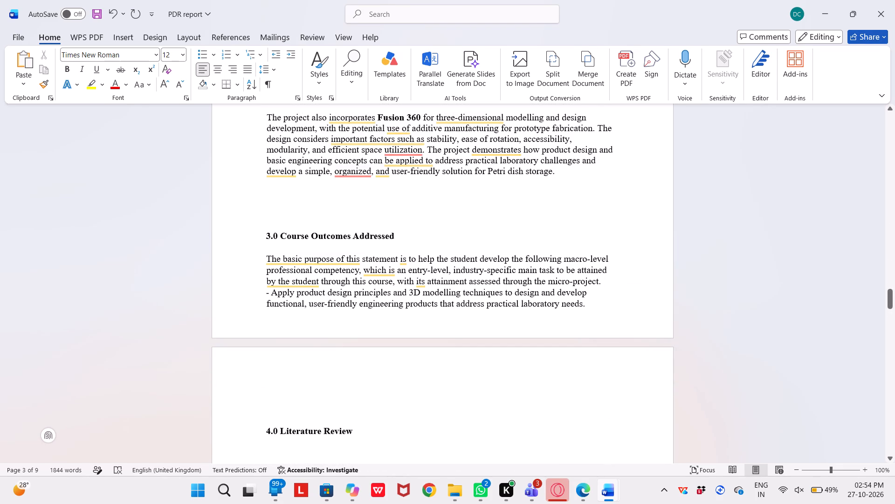
{"action": "key", "text": "Return"}
{"action": "key", "text": "BackSpace"}
{"action": "key", "text": "BackSpace"}
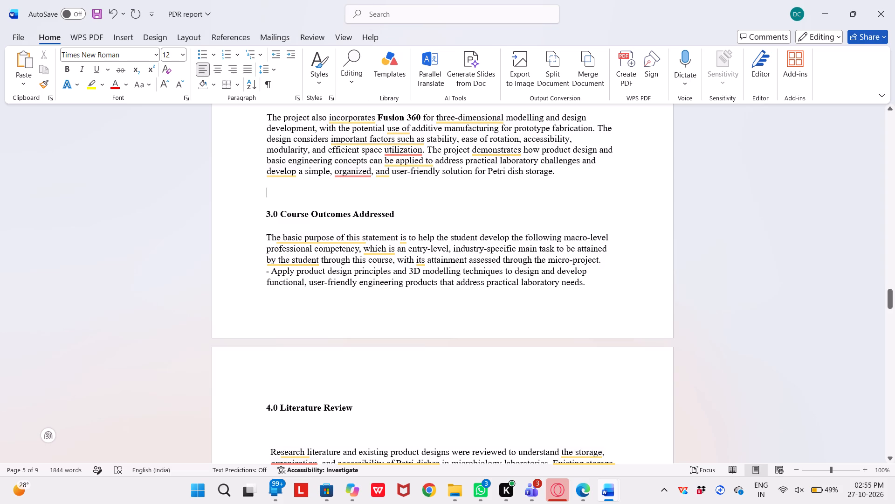
Switch to WhatsApp.
{"action": "left_click", "coordinate": [478, 499]}
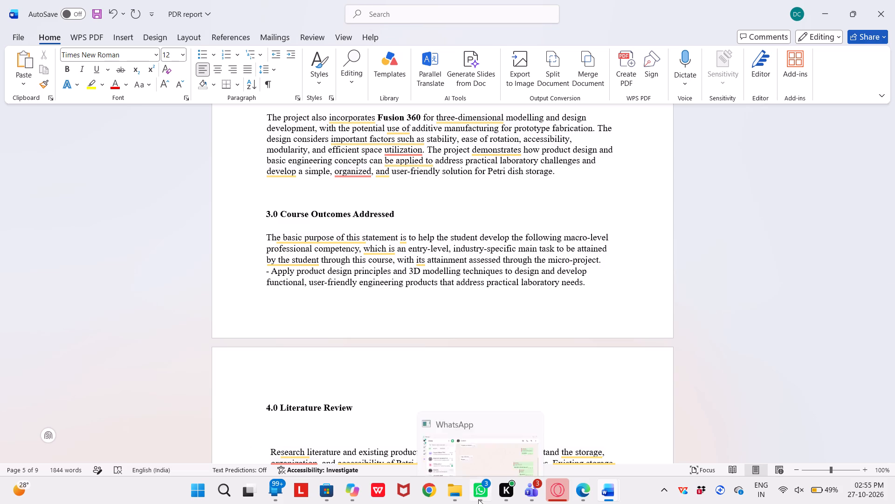
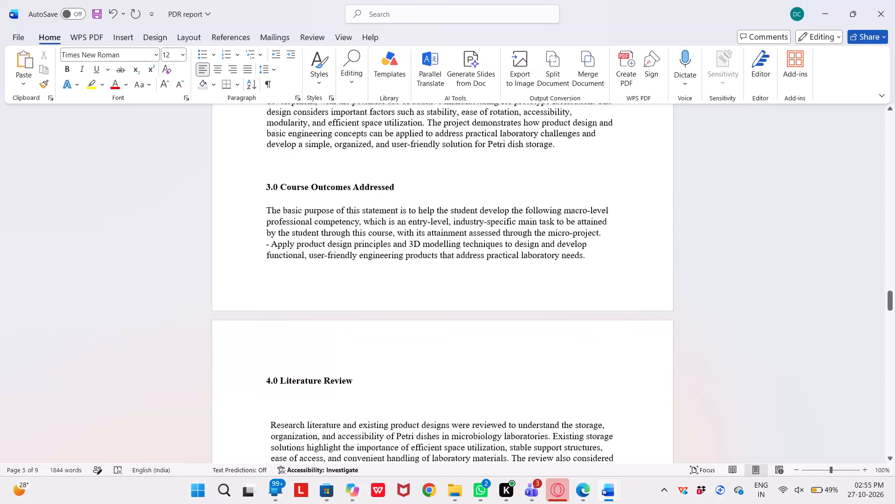
Paste the CO-1, CO-2 and CO-3 course outcomes below the last line of the 3.0 Course Outcomes Addressed section.
{"action": "left_click", "coordinate": [601, 261]}
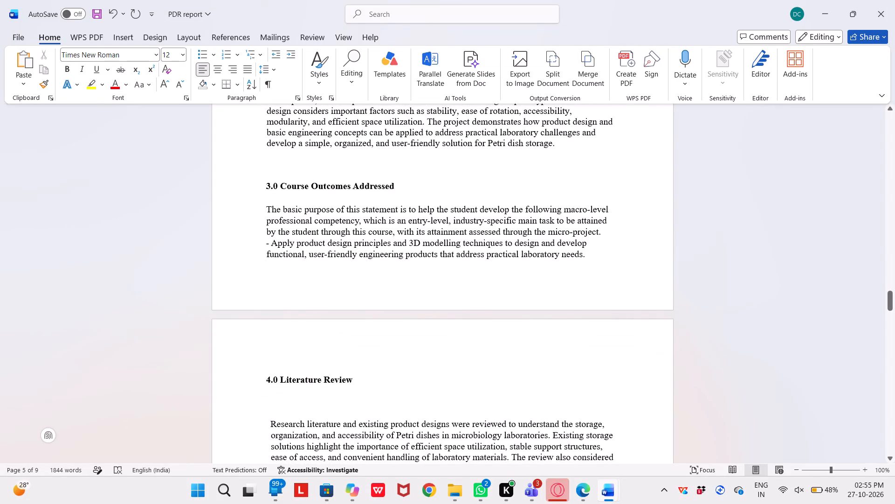
{"action": "key", "text": "ctrl+v"}
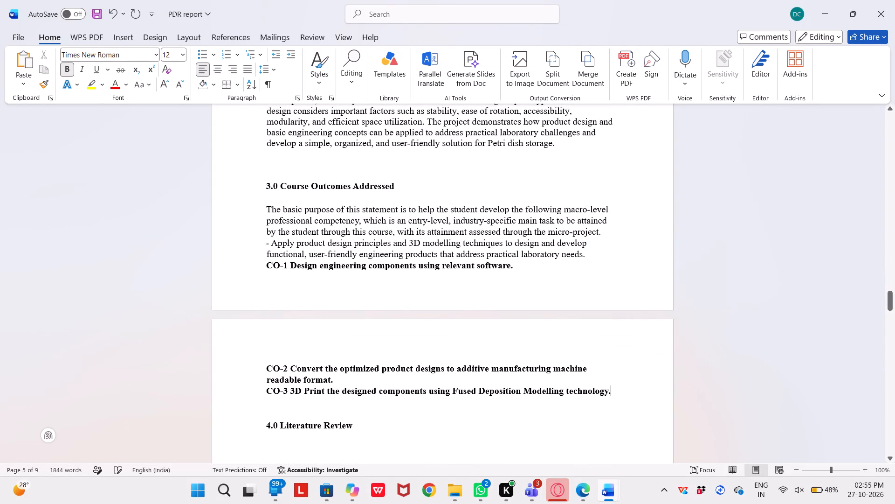
Remove the bold formatting from the three pasted course outcomes, CO-1 to CO-3.
{"action": "left_click_drag", "start_coordinate": [614, 388], "coordinate": [264, 275]}
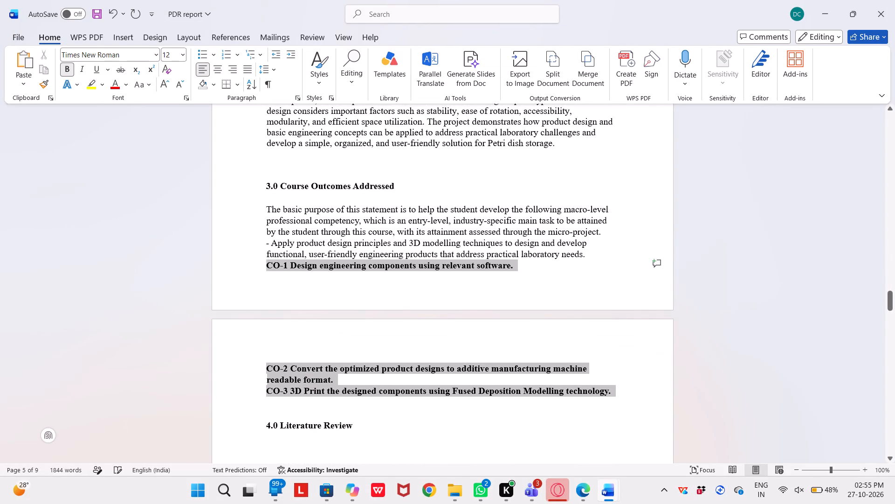
{"action": "left_click", "coordinate": [67, 70]}
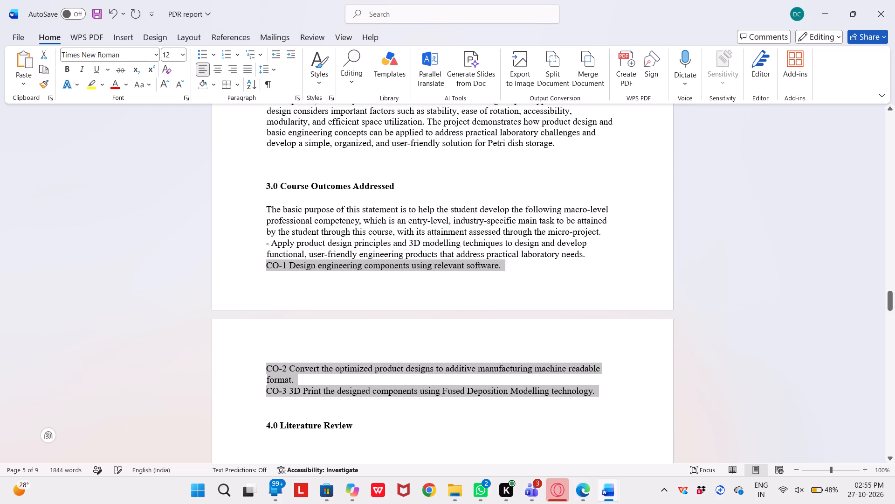
{"action": "left_click", "coordinate": [70, 68]}
{"action": "left_click", "coordinate": [70, 70]}
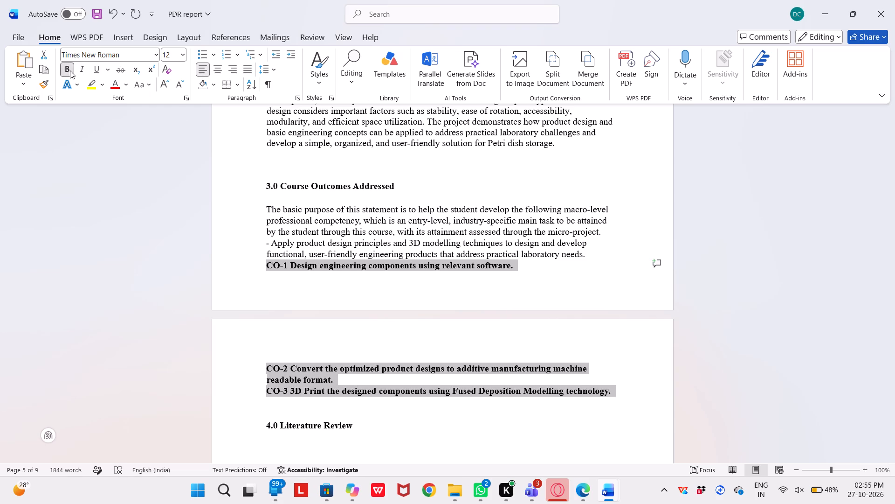
{"action": "double_click", "coordinate": [300, 269]}
{"action": "left_click", "coordinate": [321, 307]}
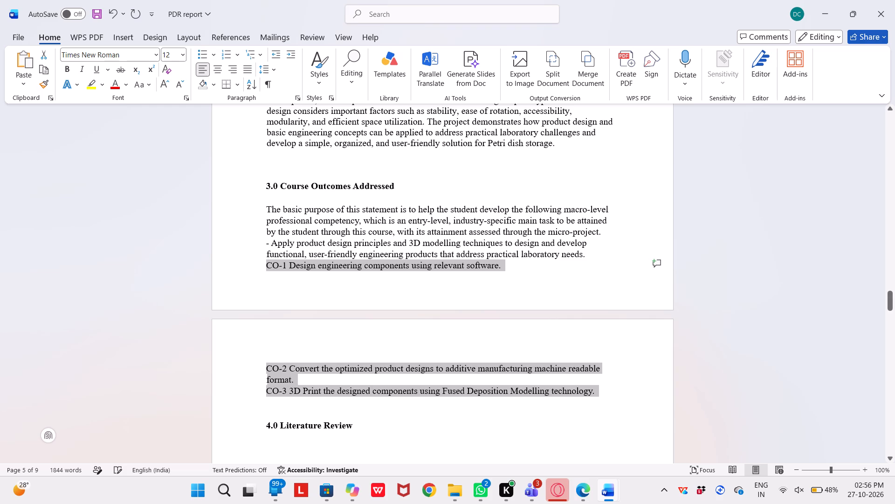
{"action": "left_click", "coordinate": [302, 381]}
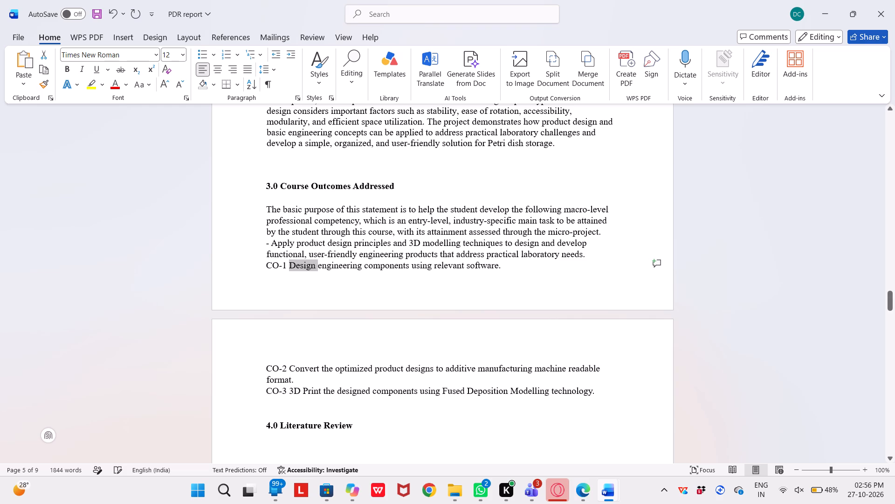
Make the word "Design" in CO-1 bold, italic and underlined.
{"action": "double_click", "coordinate": [296, 268]}
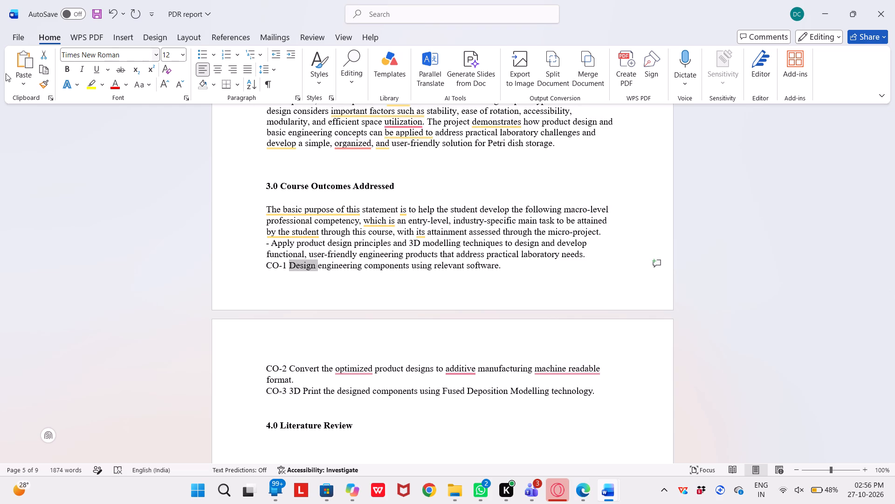
{"action": "left_click", "coordinate": [72, 73]}
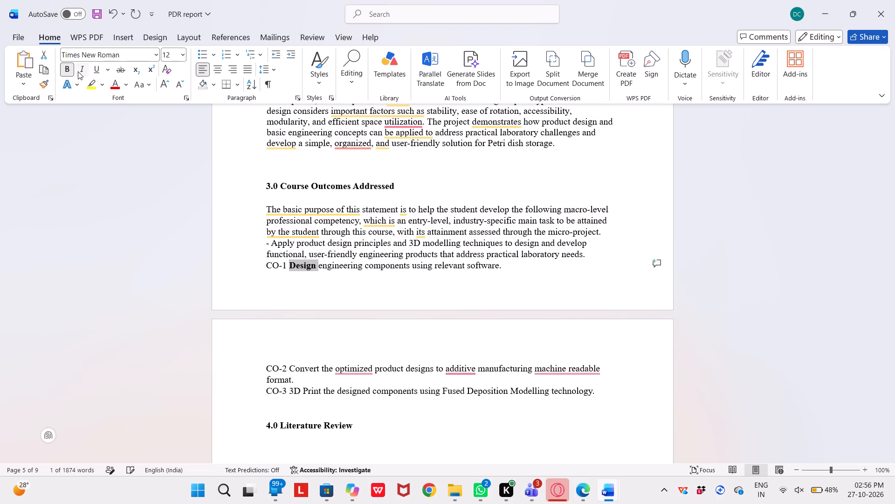
{"action": "left_click", "coordinate": [78, 71]}
{"action": "left_click", "coordinate": [95, 71]}
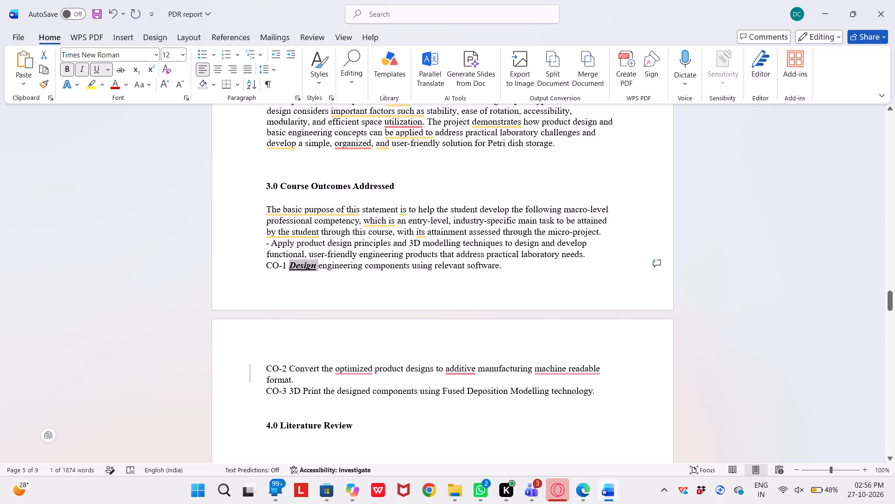
Make the word "Convert" in CO-2 bold, italic and underlined.
{"action": "left_click", "coordinate": [302, 375]}
{"action": "double_click", "coordinate": [302, 372]}
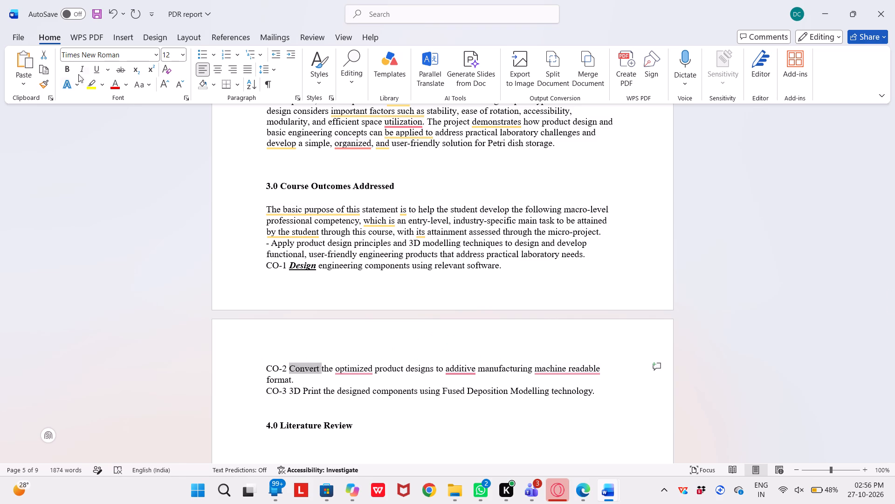
{"action": "left_click", "coordinate": [69, 74]}
{"action": "left_click", "coordinate": [76, 70]}
{"action": "left_click", "coordinate": [100, 66]}
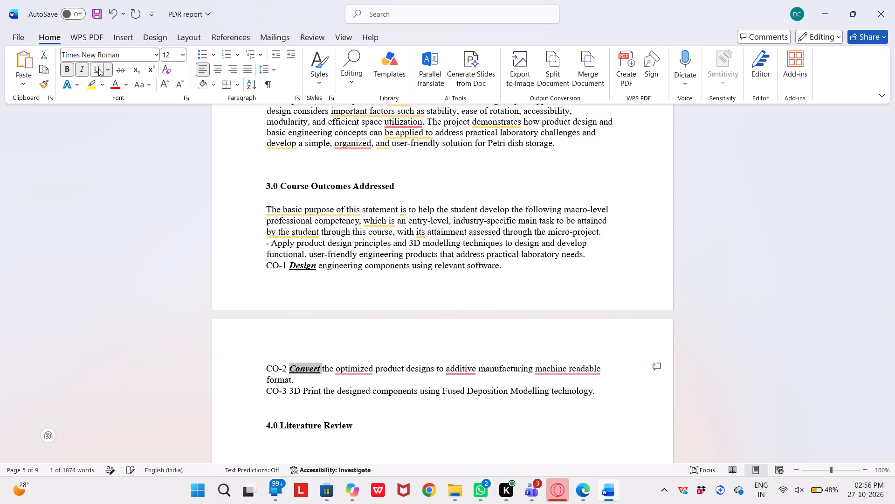
{"action": "left_click", "coordinate": [98, 68]}
{"action": "left_click", "coordinate": [96, 71]}
Make the words "3D Print" in CO-3 bold, italic and underlined.
{"action": "left_click", "coordinate": [313, 404]}
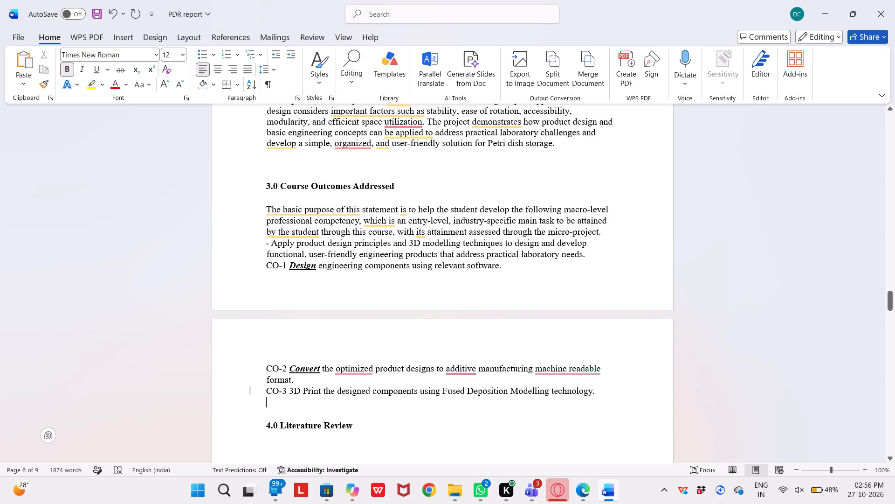
{"action": "left_click_drag", "start_coordinate": [291, 392], "coordinate": [318, 391]}
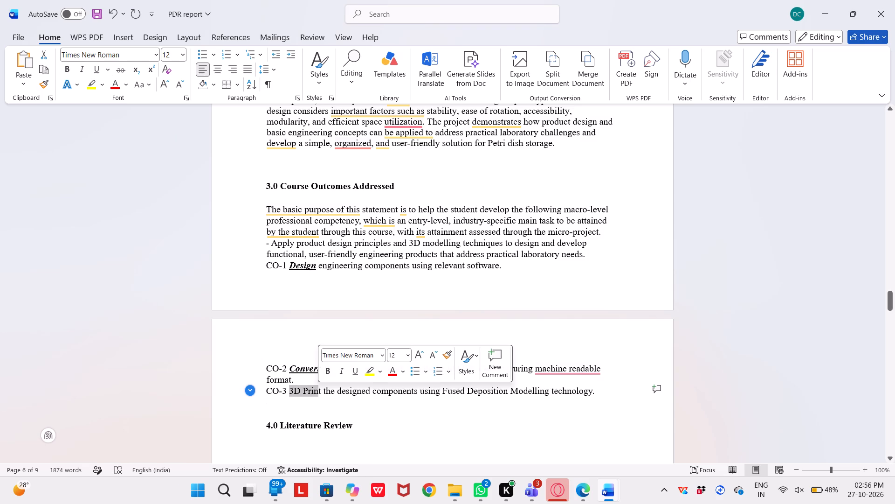
{"action": "left_click_drag", "start_coordinate": [324, 391], "coordinate": [294, 391]}
{"action": "left_click", "coordinate": [294, 391]}
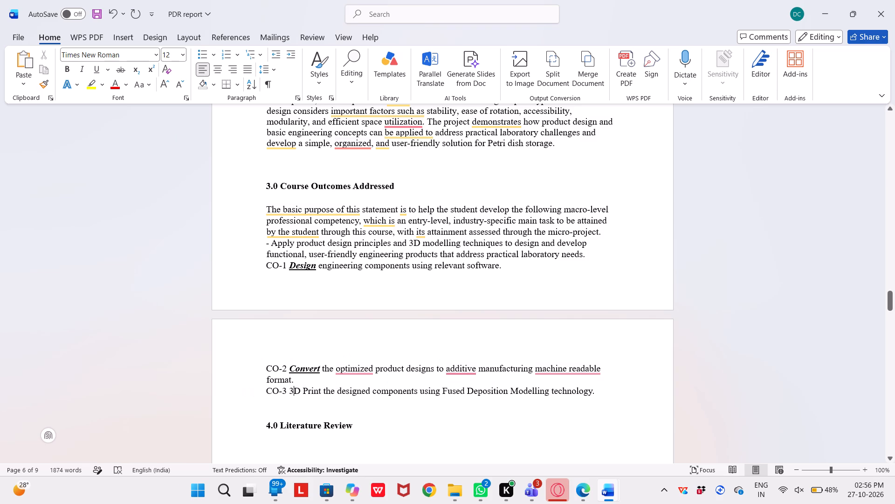
{"action": "double_click", "coordinate": [289, 392]}
{"action": "triple_click", "coordinate": [303, 391]}
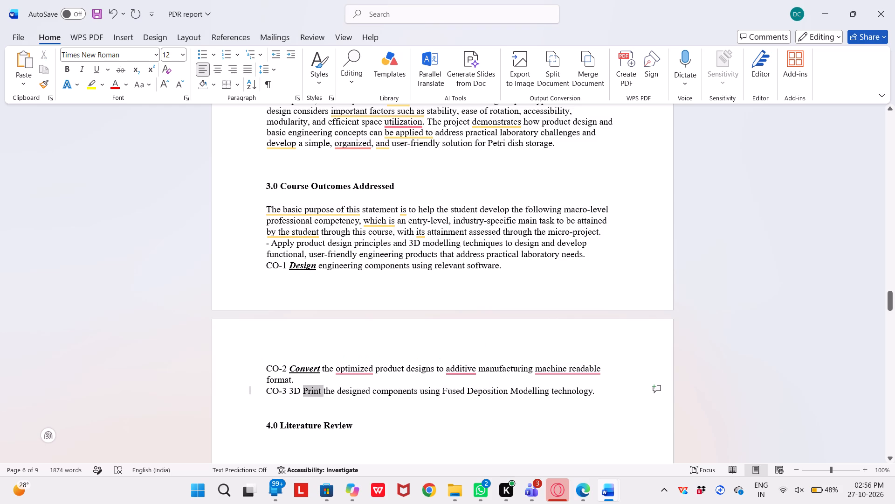
{"action": "left_click", "coordinate": [303, 391]}
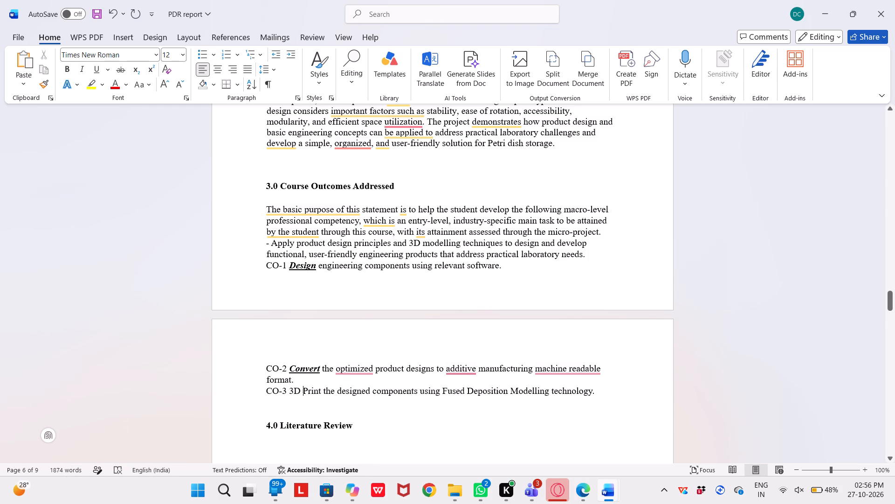
{"action": "left_click", "coordinate": [289, 392]}
{"action": "key", "text": "shift+Right"}
{"action": "key", "text": "shift+Right"}
{"action": "key", "text": "shift+Right"}
{"action": "key", "text": "shift+Right"}
{"action": "key", "text": "shift+Right"}
{"action": "key", "text": "shift+Right"}
{"action": "key", "text": "shift+Right"}
{"action": "key", "text": "shift+Right"}
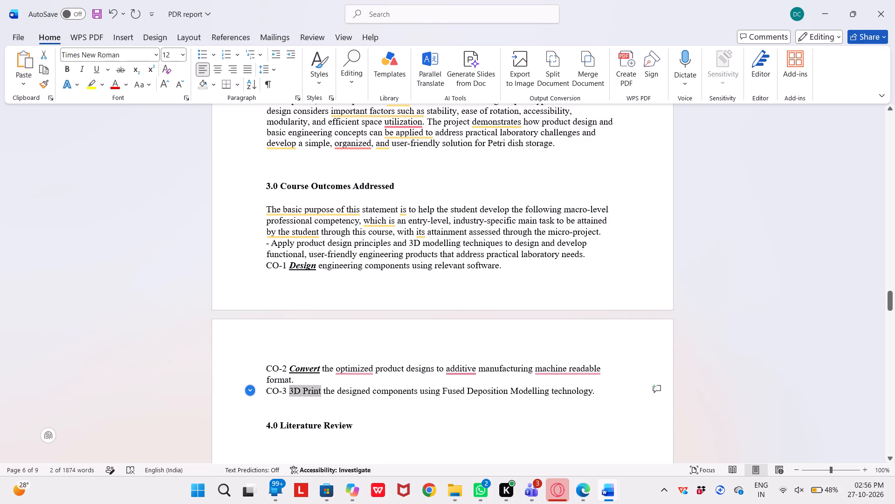
{"action": "left_click", "coordinate": [62, 69]}
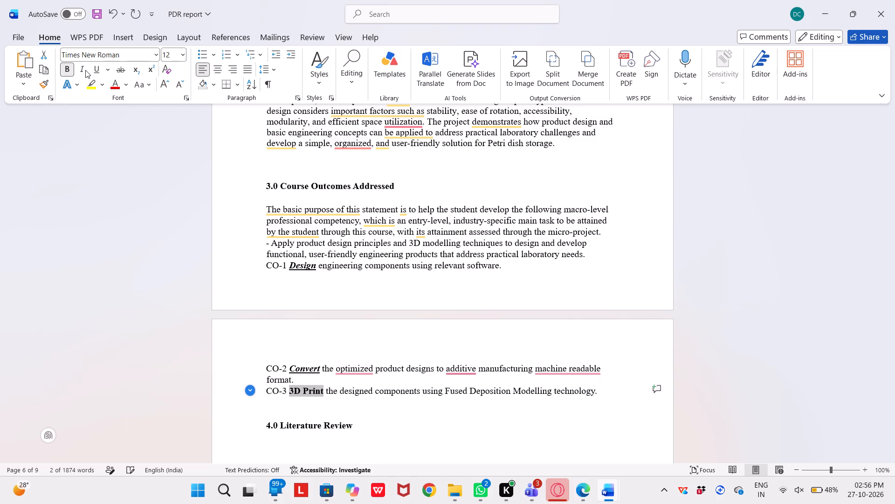
{"action": "left_click", "coordinate": [85, 70]}
{"action": "left_click", "coordinate": [94, 71]}
{"action": "left_click", "coordinate": [113, 200]}
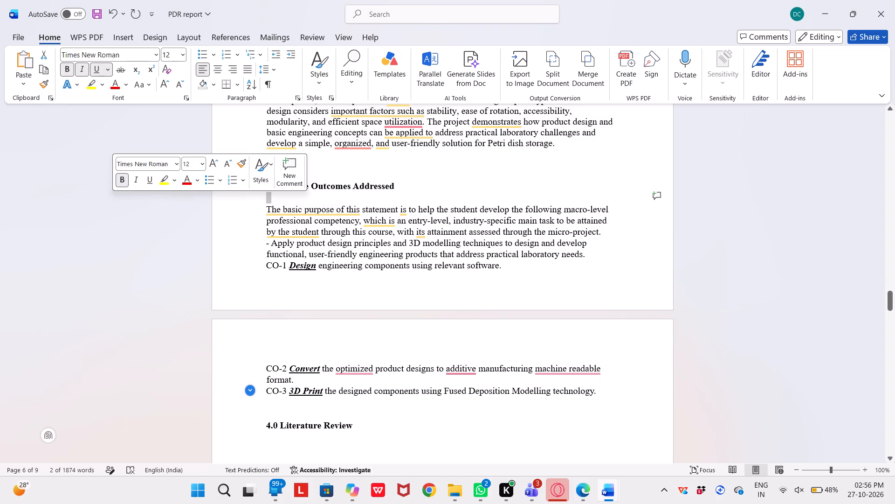
Insert two line breaks after "practical laboratory needs." to push the CO-1 to CO-3 list onto the following page.
{"action": "left_click", "coordinate": [599, 251]}
{"action": "key", "text": "Return"}
{"action": "key", "text": "Return"}
Check the layout from the course outcomes through 5.0 Actual Methodology Followed to 5.1 Requirement Gathering & Planning.
{"action": "scroll", "coordinate": [474, 317], "scroll_direction": "down", "scroll_amount": 3}
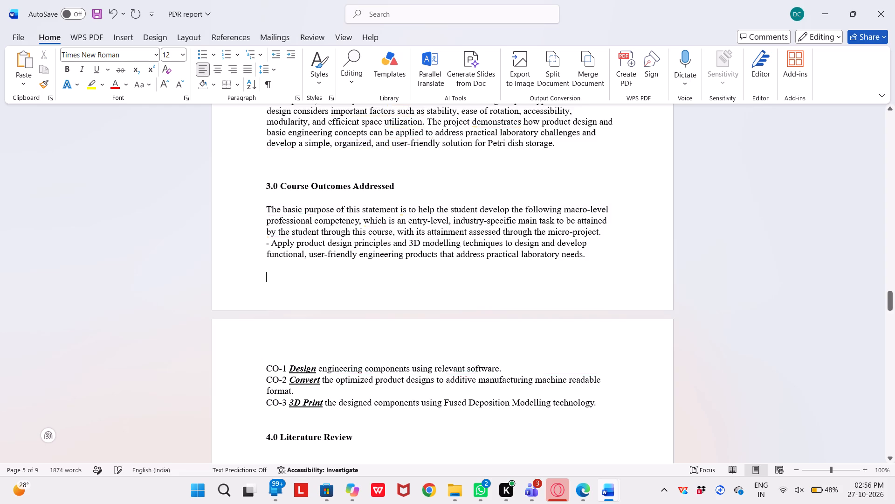
{"action": "scroll", "coordinate": [453, 317], "scroll_direction": "down", "scroll_amount": 19}
{"action": "scroll", "coordinate": [444, 353], "scroll_direction": "up", "scroll_amount": 1}
{"action": "scroll", "coordinate": [444, 353], "scroll_direction": "down", "scroll_amount": 2}
{"action": "scroll", "coordinate": [308, 246], "scroll_direction": "up", "scroll_amount": 5}
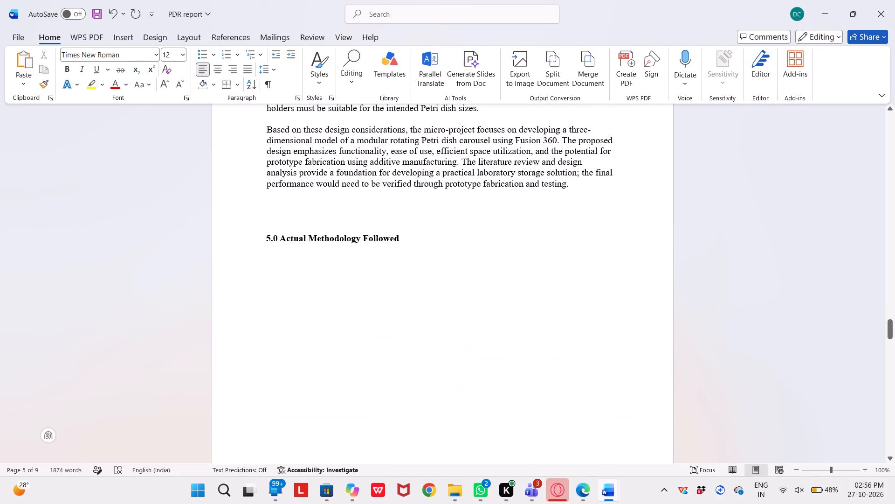
{"action": "left_click", "coordinate": [292, 268]}
{"action": "scroll", "coordinate": [297, 268], "scroll_direction": "down", "scroll_amount": 11}
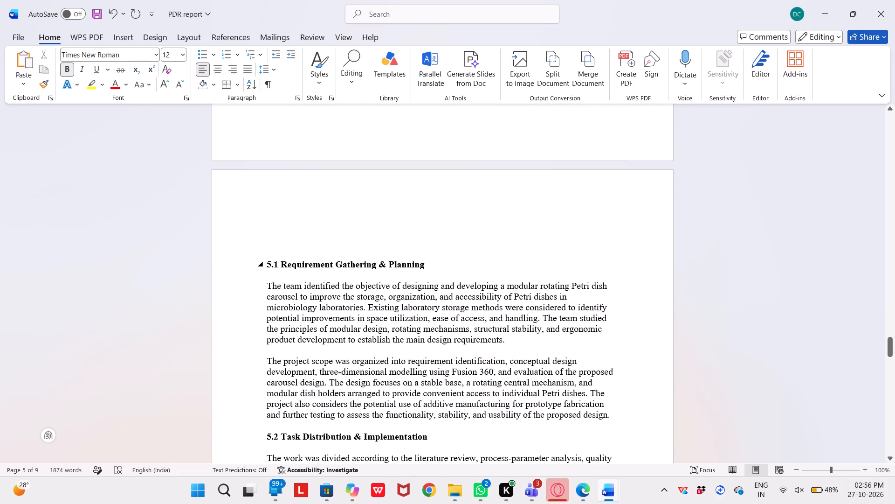
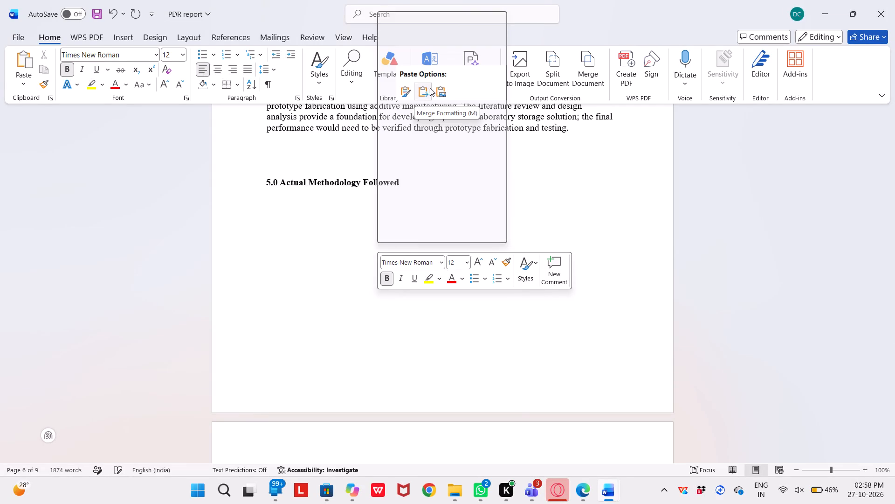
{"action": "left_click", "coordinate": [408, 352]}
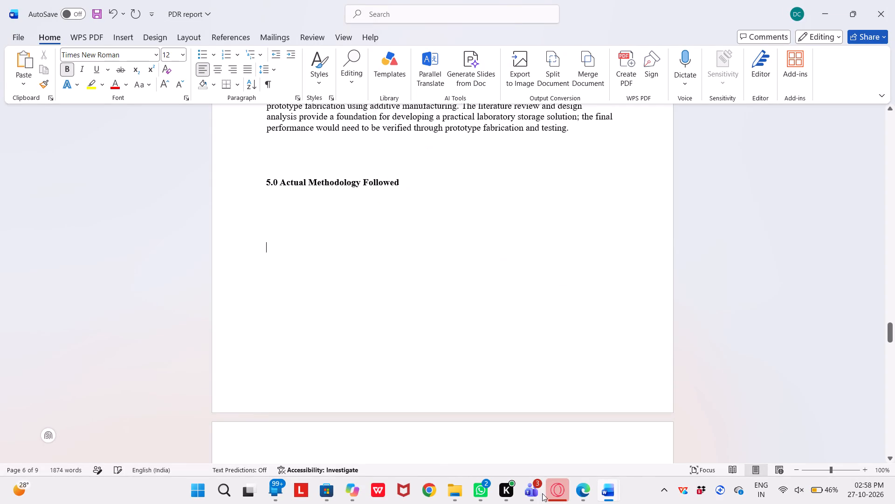
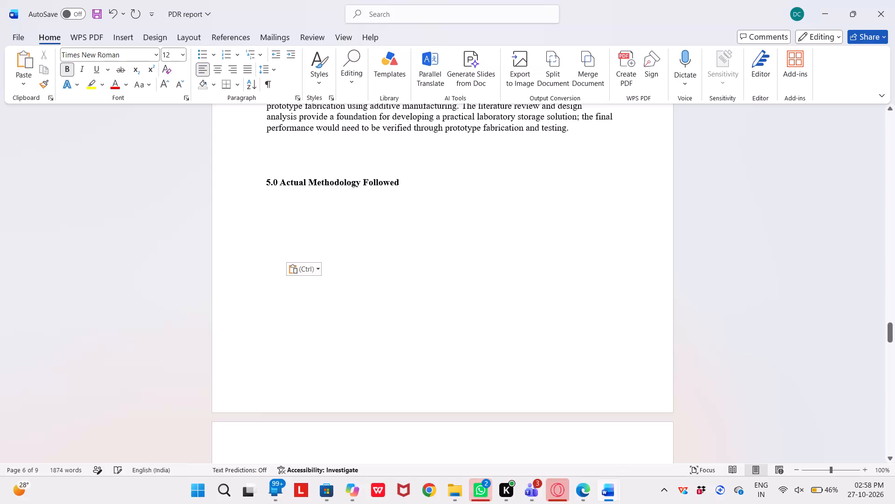
Switch to WhatsApp and cancel the pending folder selection to return to the chat with the carousel part images.
{"action": "left_click", "coordinate": [454, 489]}
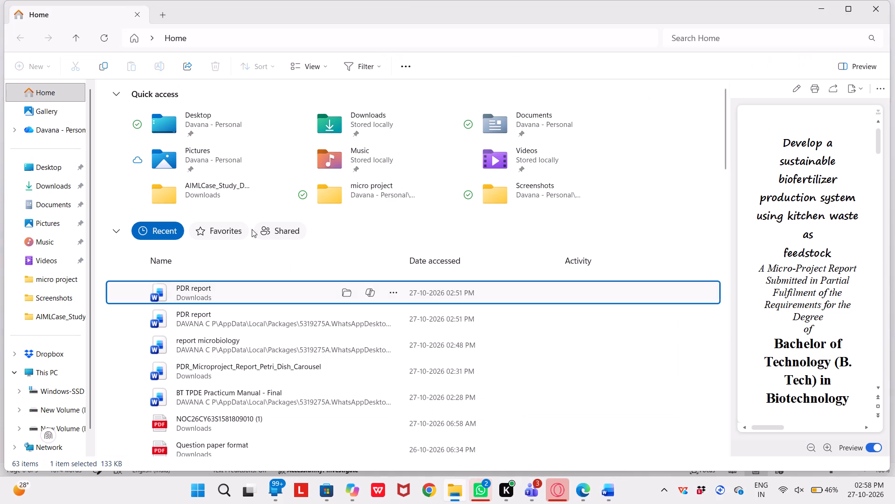
{"action": "left_click", "coordinate": [480, 497]}
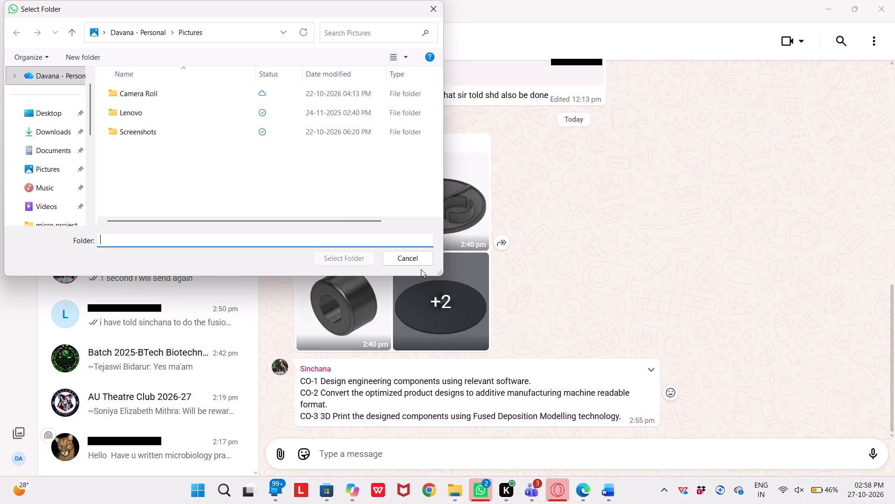
{"action": "left_click", "coordinate": [415, 264]}
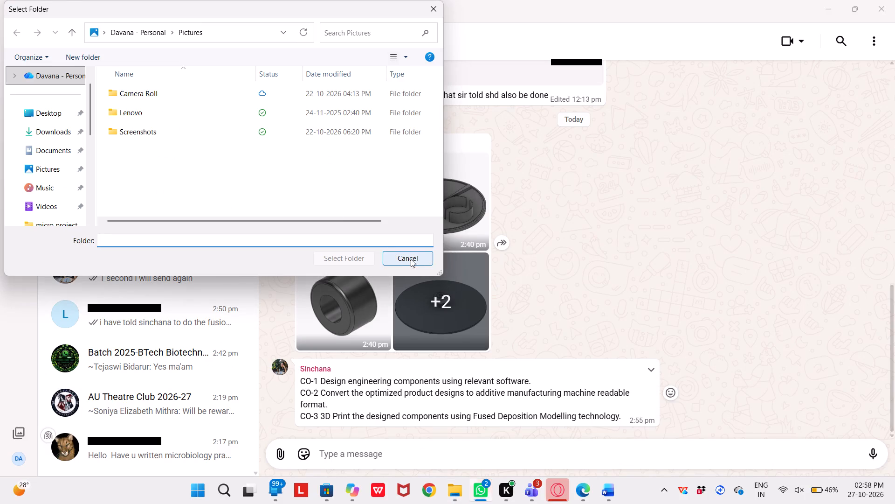
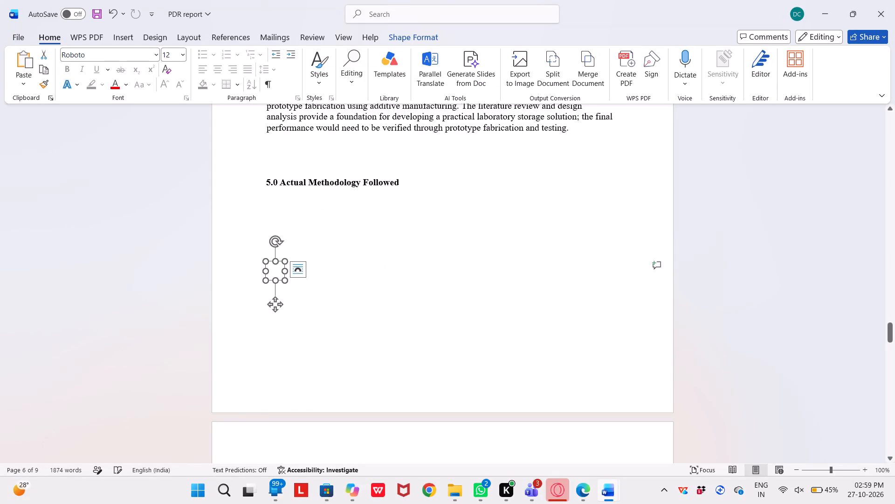
Move the small empty object up beneath the "5.0 Actual Methodology Followed" heading and enlarge it within the blank area.
{"action": "left_click", "coordinate": [319, 229]}
{"action": "left_click_drag", "start_coordinate": [321, 231], "coordinate": [361, 264]}
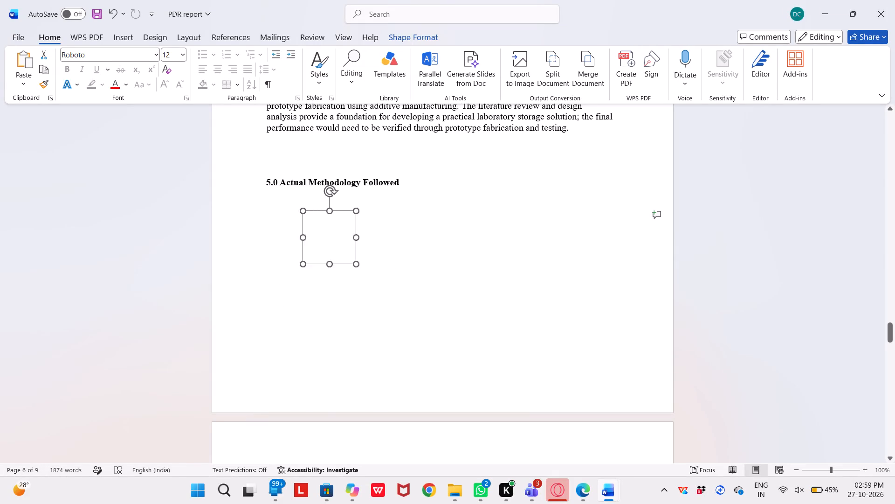
{"action": "left_click_drag", "start_coordinate": [361, 264], "coordinate": [497, 334]}
{"action": "left_click", "coordinate": [439, 322]}
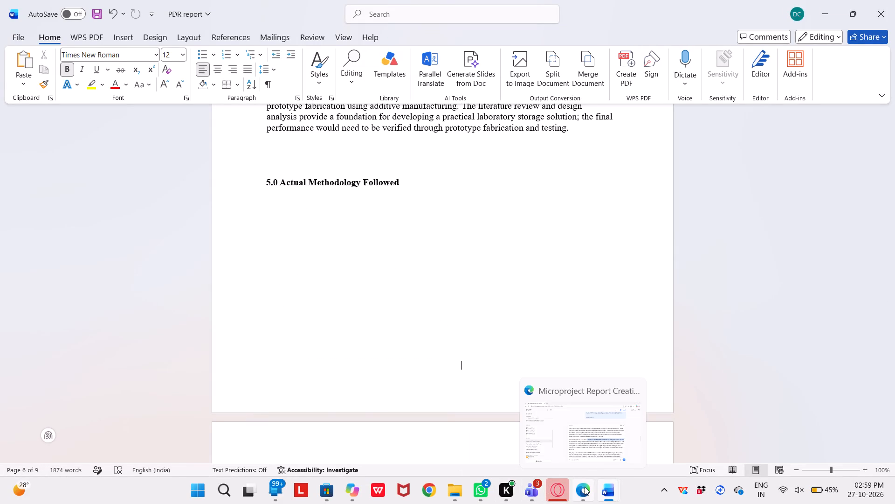
Switch to Edge with the microproject report creation page.
{"action": "left_click", "coordinate": [578, 451]}
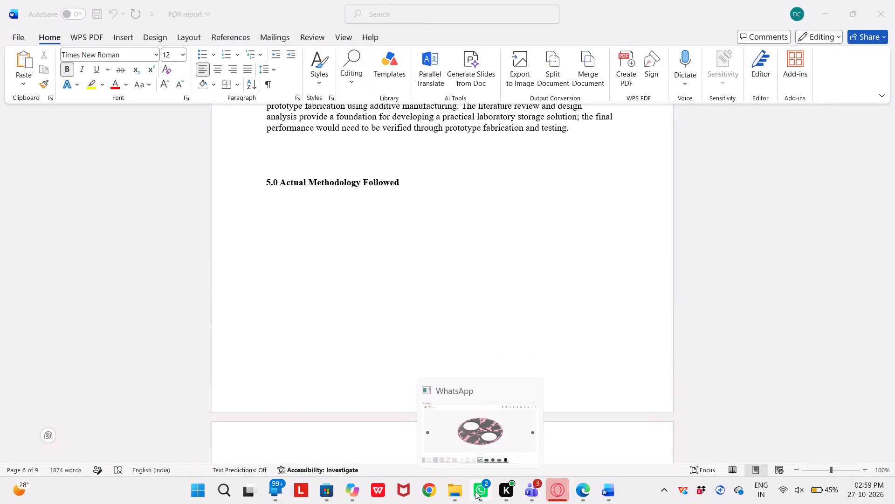
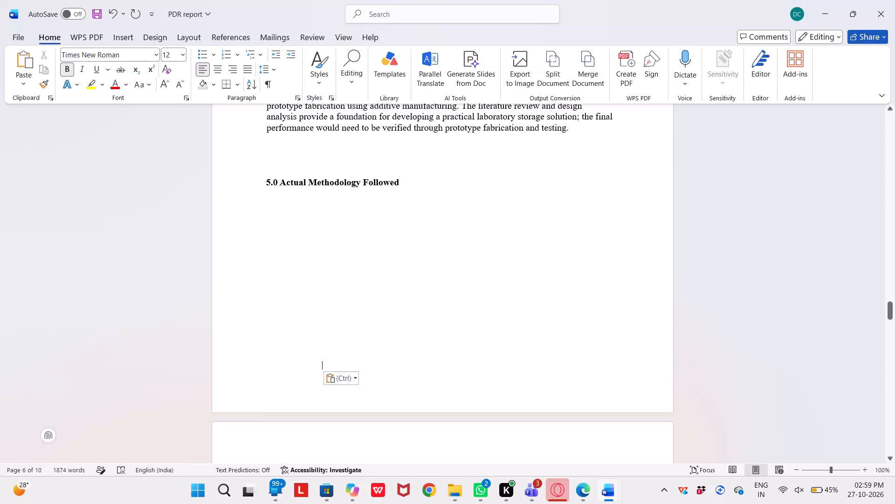
Check the blank space between the "5.0 Actual Methodology Followed" heading and section 5.1 Requirement Gathering & Planning for the pasted content.
{"action": "scroll", "coordinate": [456, 239], "scroll_direction": "down", "scroll_amount": 3}
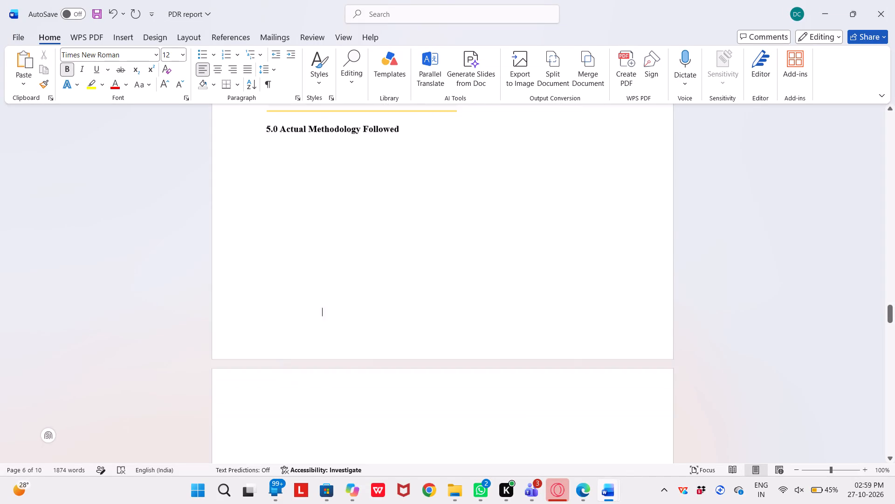
{"action": "scroll", "coordinate": [456, 239], "scroll_direction": "down", "scroll_amount": 14}
{"action": "scroll", "coordinate": [456, 239], "scroll_direction": "up", "scroll_amount": 7}
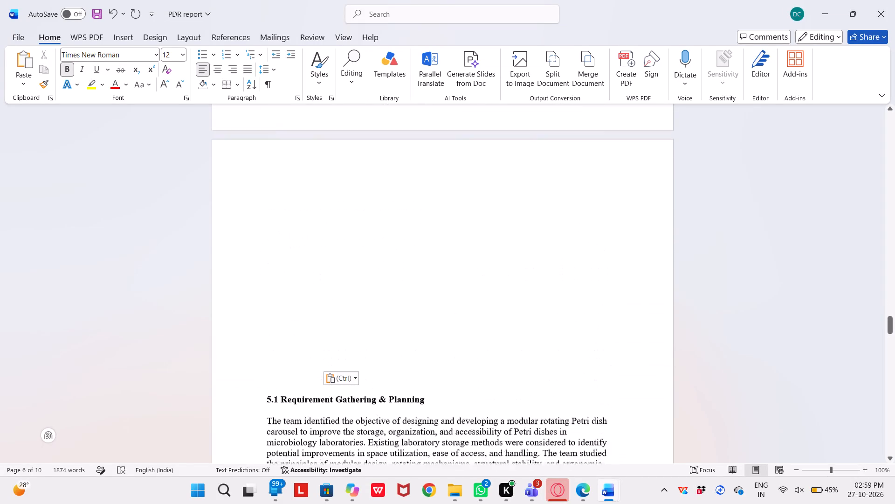
{"action": "scroll", "coordinate": [456, 239], "scroll_direction": "up", "scroll_amount": 11}
{"action": "scroll", "coordinate": [456, 239], "scroll_direction": "down", "scroll_amount": 2}
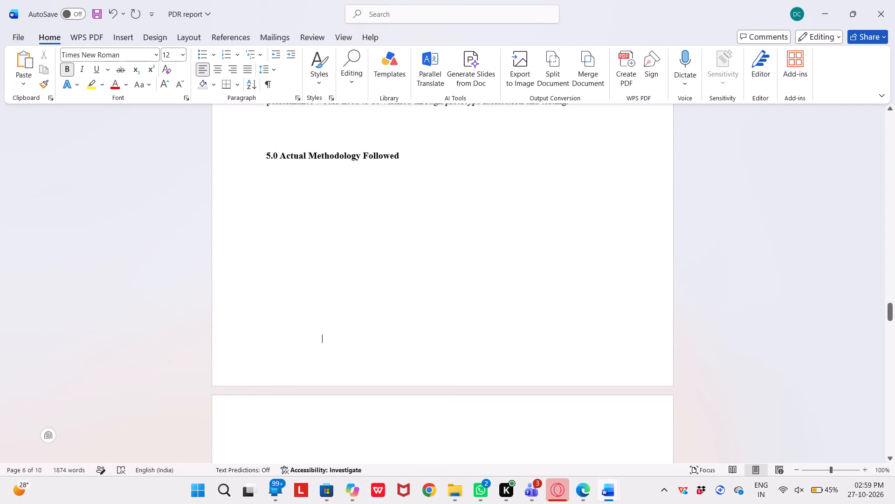
{"action": "scroll", "coordinate": [456, 239], "scroll_direction": "down", "scroll_amount": 1}
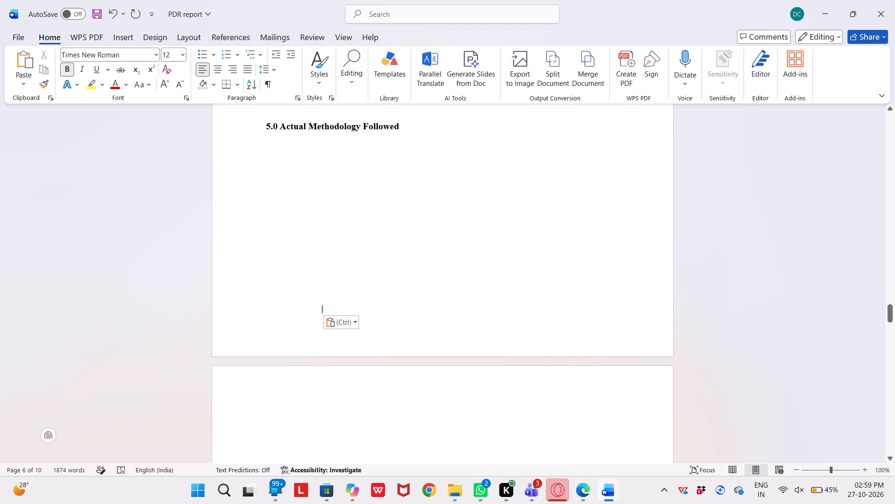
{"action": "right_click", "coordinate": [370, 257]}
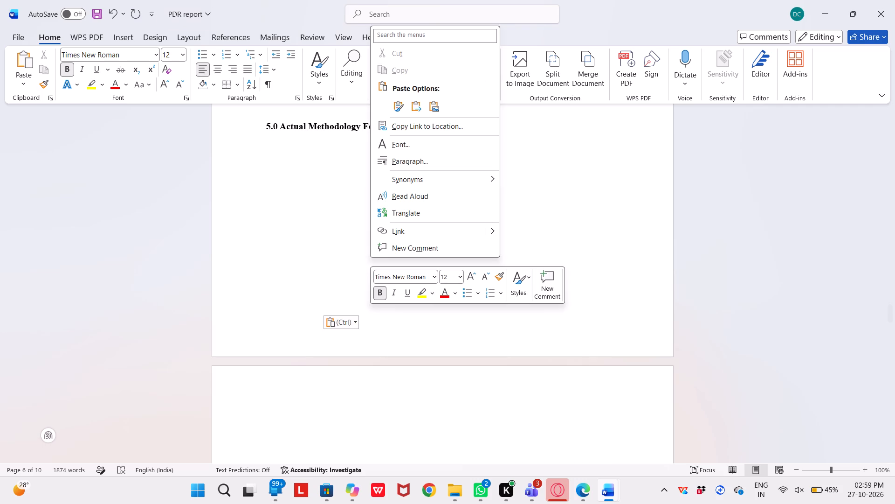
{"action": "left_click", "coordinate": [585, 204]}
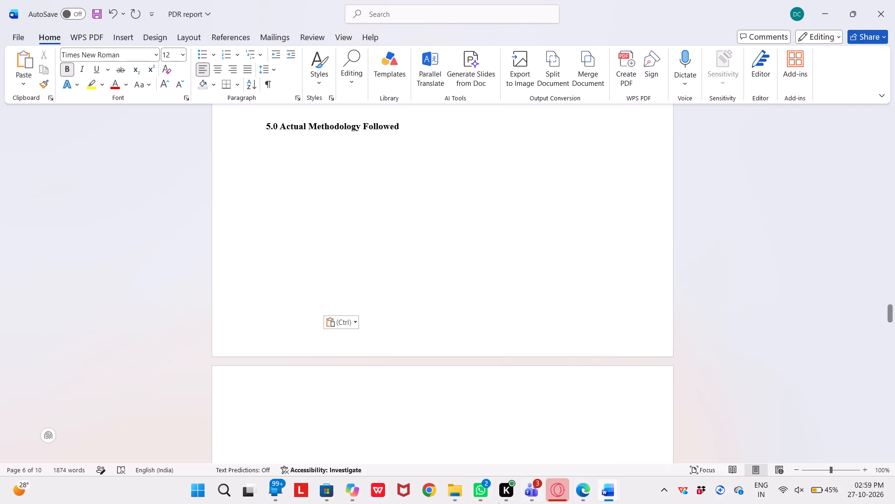
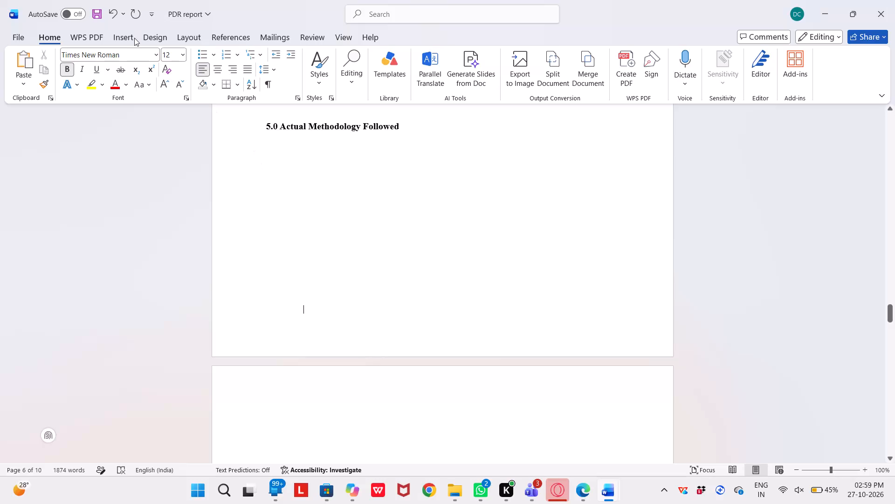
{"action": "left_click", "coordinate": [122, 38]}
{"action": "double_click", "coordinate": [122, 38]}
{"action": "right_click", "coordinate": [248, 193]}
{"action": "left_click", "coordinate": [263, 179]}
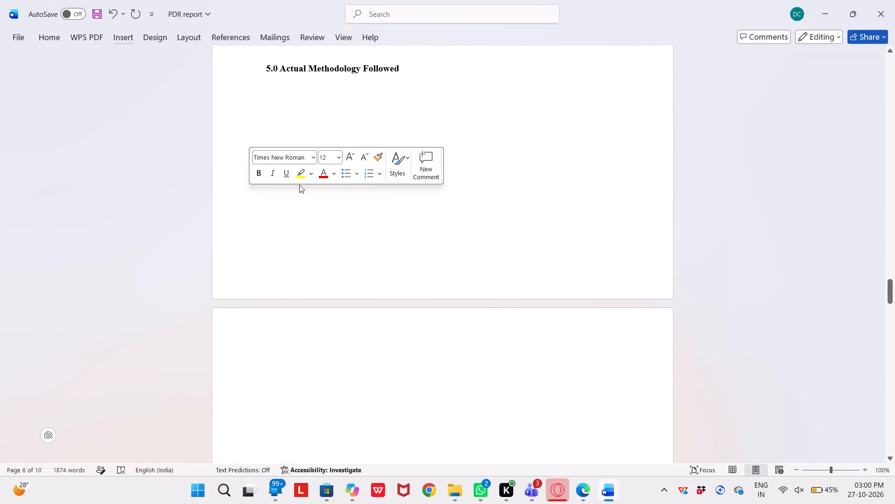
Paste the copied image of the pink-and-grey carousel disc as a picture beneath the "5.0 Actual Methodology Followed" heading.
{"action": "left_click", "coordinate": [273, 101]}
{"action": "right_click", "coordinate": [267, 92]}
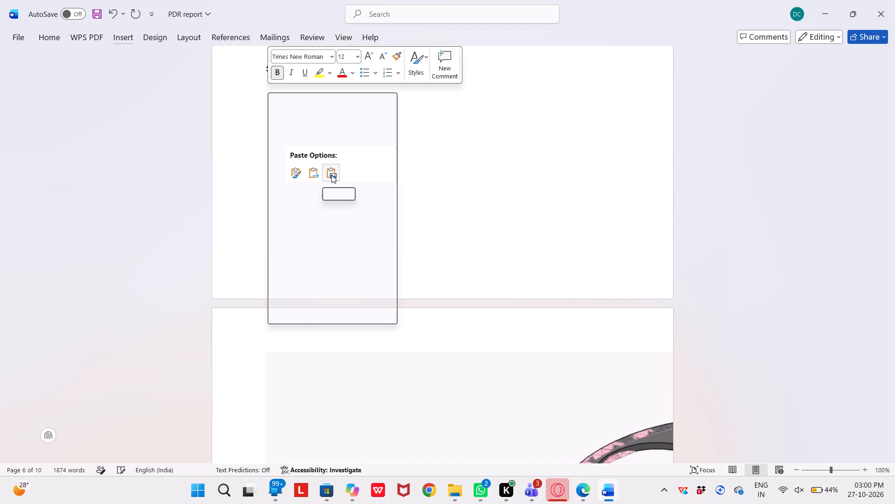
{"action": "left_click", "coordinate": [331, 175]}
Scale down the pasted carousel disc picture proportionally so it comes closer to fitting the page width.
{"action": "scroll", "coordinate": [482, 206], "scroll_direction": "down", "scroll_amount": 5}
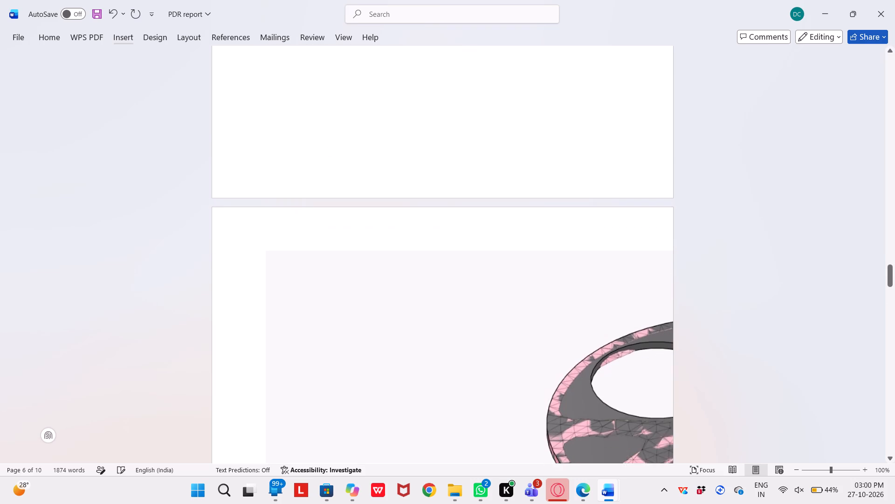
{"action": "scroll", "coordinate": [483, 206], "scroll_direction": "down", "scroll_amount": 15}
{"action": "scroll", "coordinate": [483, 206], "scroll_direction": "up", "scroll_amount": 6}
{"action": "scroll", "coordinate": [483, 206], "scroll_direction": "down", "scroll_amount": 20}
{"action": "scroll", "coordinate": [483, 206], "scroll_direction": "down", "scroll_amount": 2}
{"action": "scroll", "coordinate": [483, 206], "scroll_direction": "up", "scroll_amount": 9}
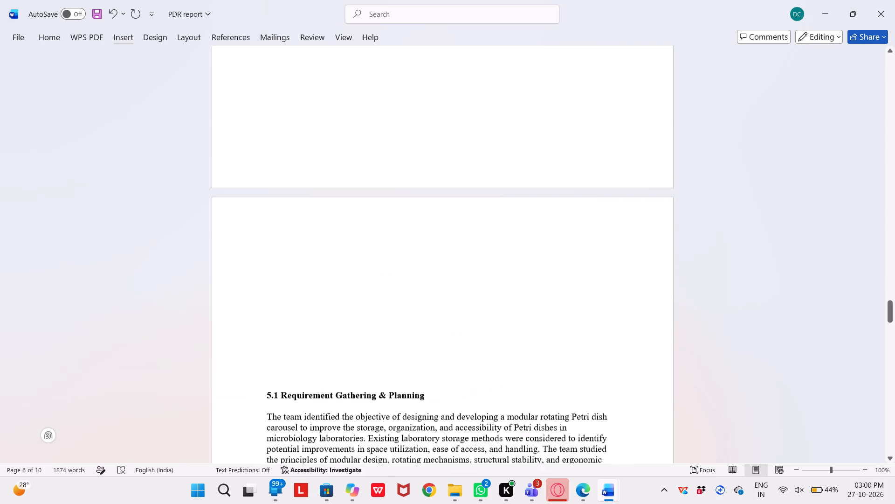
{"action": "scroll", "coordinate": [483, 206], "scroll_direction": "up", "scroll_amount": 12}
{"action": "left_click", "coordinate": [469, 193]}
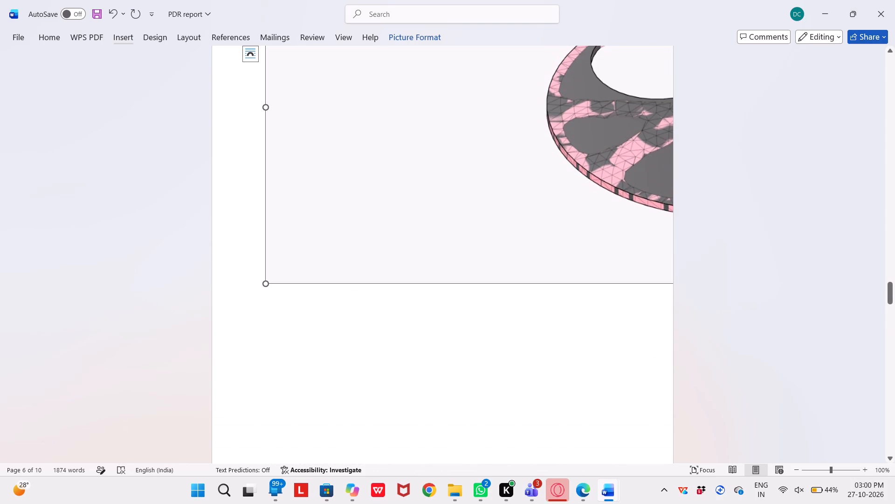
{"action": "left_click_drag", "start_coordinate": [265, 283], "coordinate": [409, 191]}
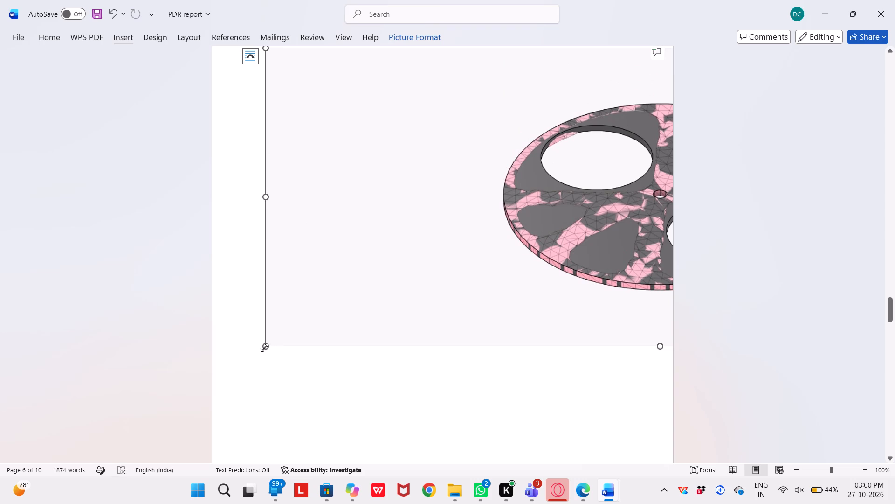
{"action": "left_click_drag", "start_coordinate": [264, 347], "coordinate": [467, 114]}
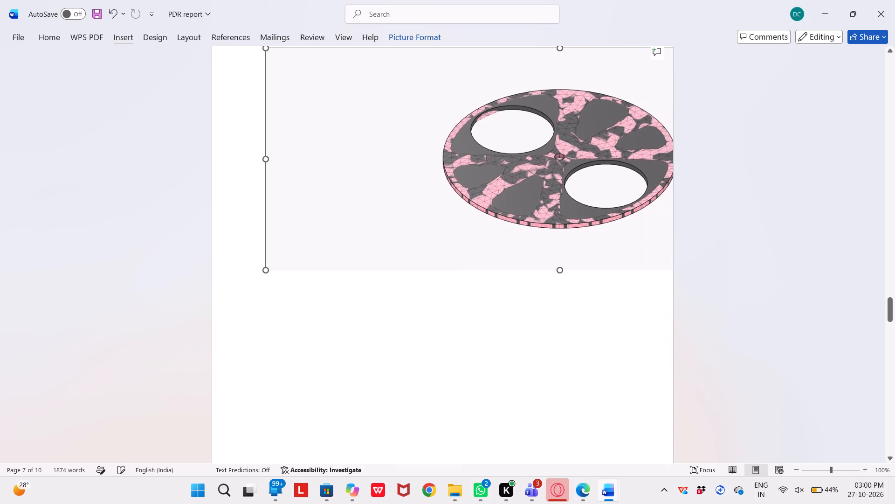
{"action": "scroll", "coordinate": [447, 369], "scroll_direction": "down", "scroll_amount": 3}
{"action": "scroll", "coordinate": [447, 385], "scroll_direction": "up", "scroll_amount": 8}
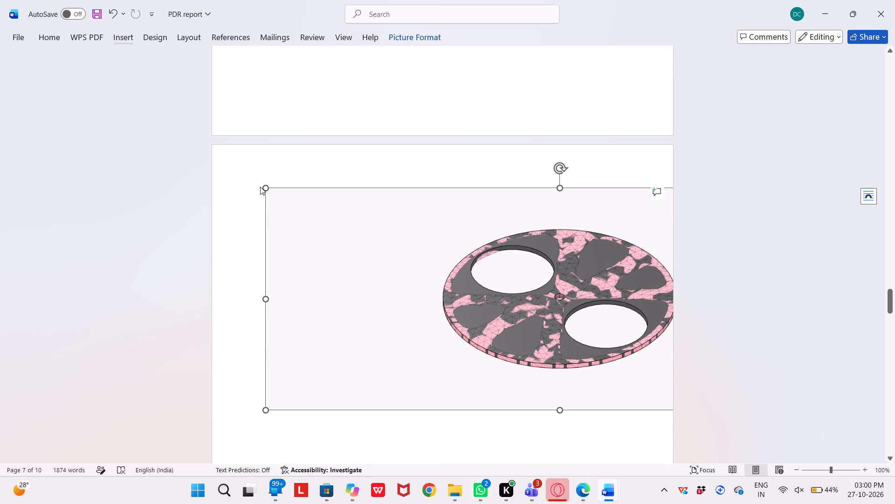
Shrink the pasted carousel disc picture proportionally until it fits within the page's text margins under the methodology heading.
{"action": "left_click_drag", "start_coordinate": [263, 187], "coordinate": [518, 297]}
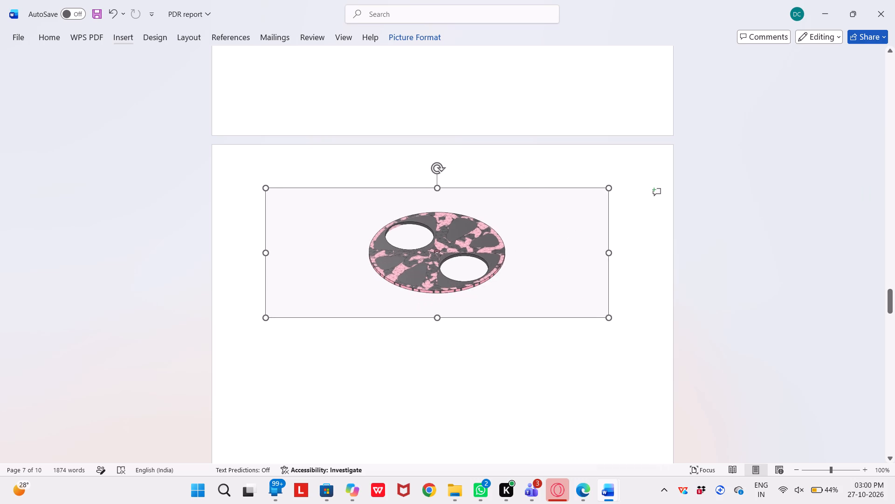
{"action": "left_click_drag", "start_coordinate": [518, 297], "coordinate": [557, 315]}
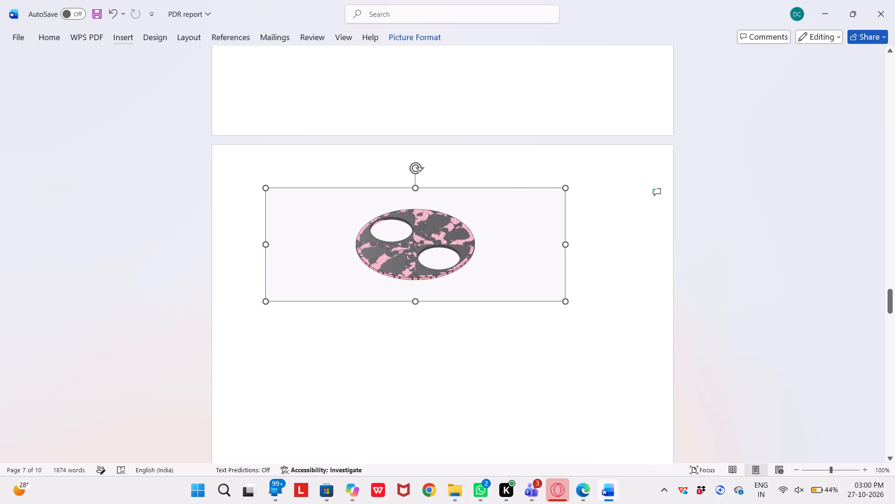
Insert a few blank lines directly after the carousel disc picture under "5.0 Actual Methodology Followed".
{"action": "scroll", "coordinate": [546, 260], "scroll_direction": "down", "scroll_amount": 3}
{"action": "scroll", "coordinate": [546, 260], "scroll_direction": "up", "scroll_amount": 6}
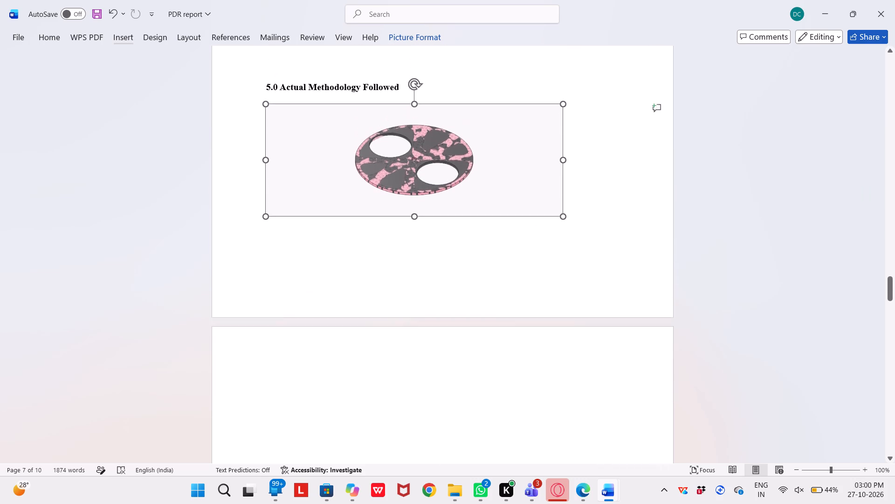
{"action": "left_click", "coordinate": [608, 255]}
{"action": "key", "text": "Return"}
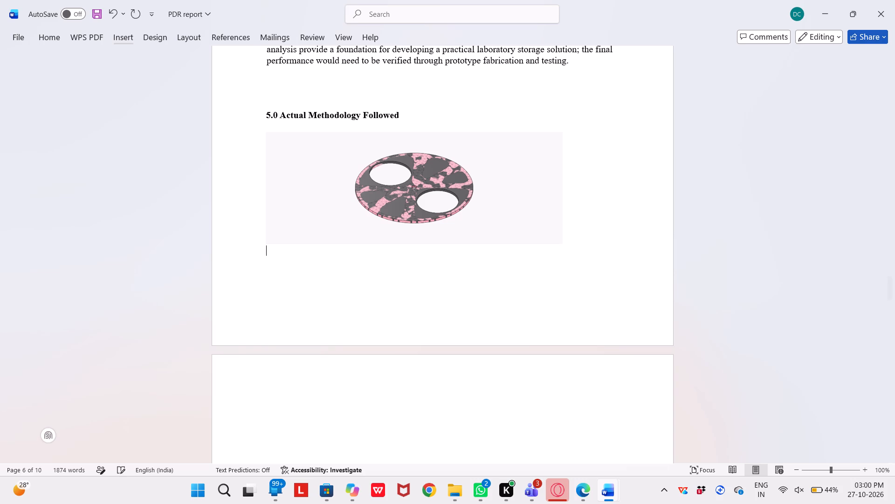
{"action": "key", "text": "Return"}
{"action": "key", "text": "Return"}
Switch to WhatsApp, where the carousel part images are open.
{"action": "key", "text": "alt+Tab"}
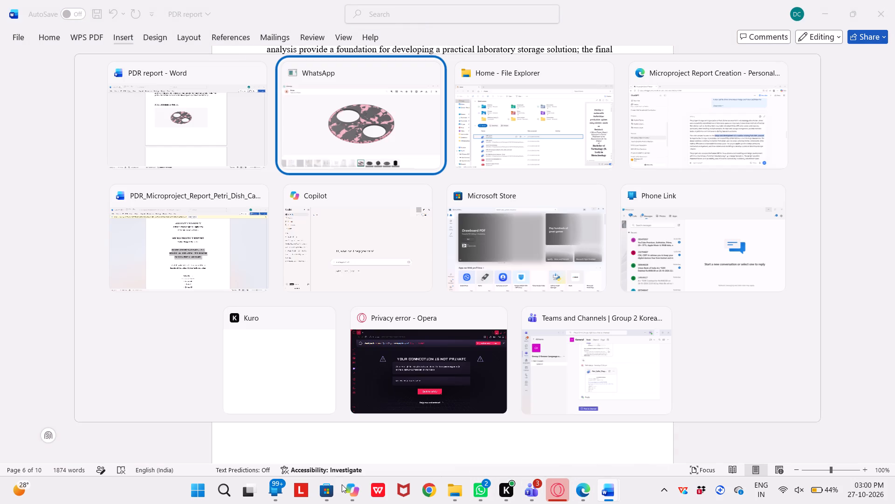
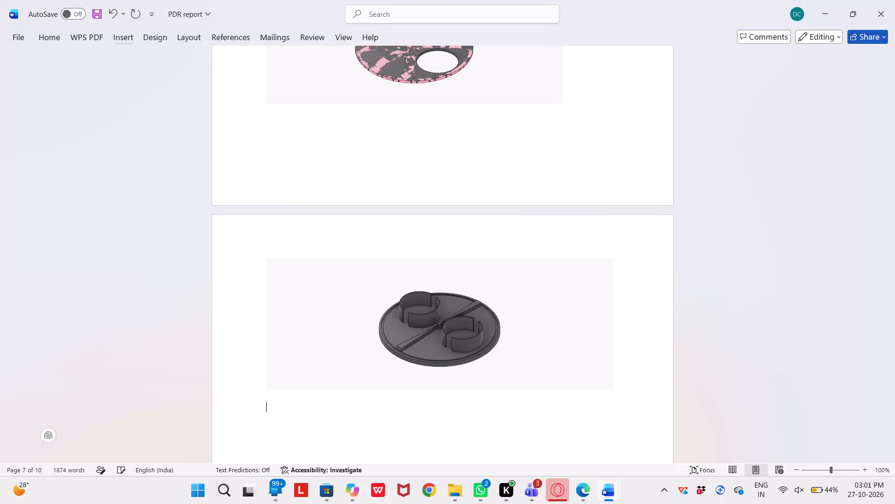
Paste the copied image of the dark hollow cylindrical part beneath the picture of the disc with two round holders.
{"action": "key", "text": "ctrl+v"}
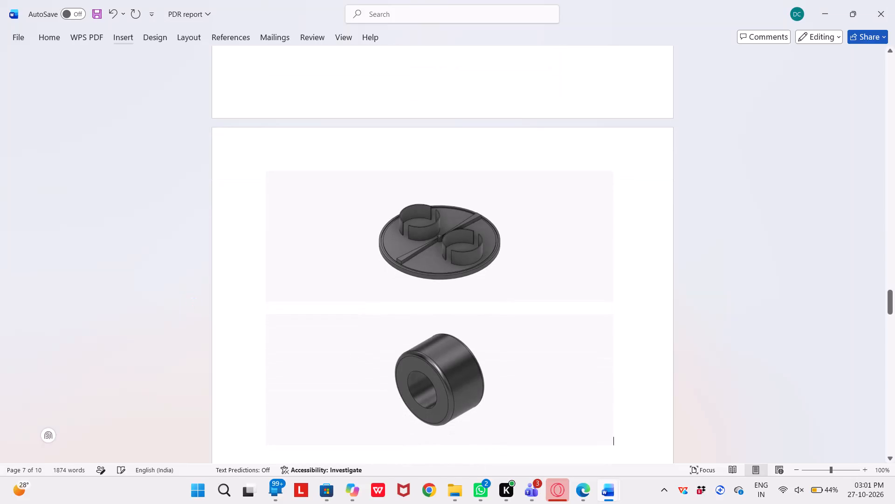
Switch to WhatsApp to return to the carousel part images.
{"action": "key", "text": "alt+Tab"}
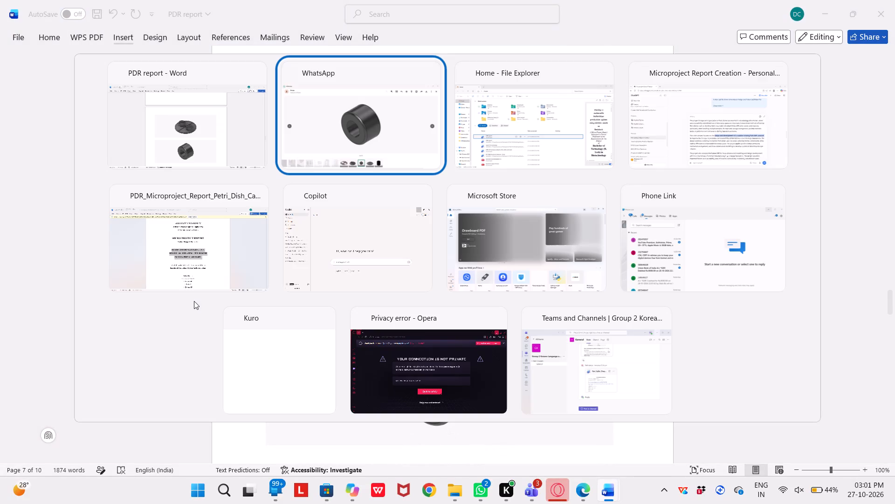
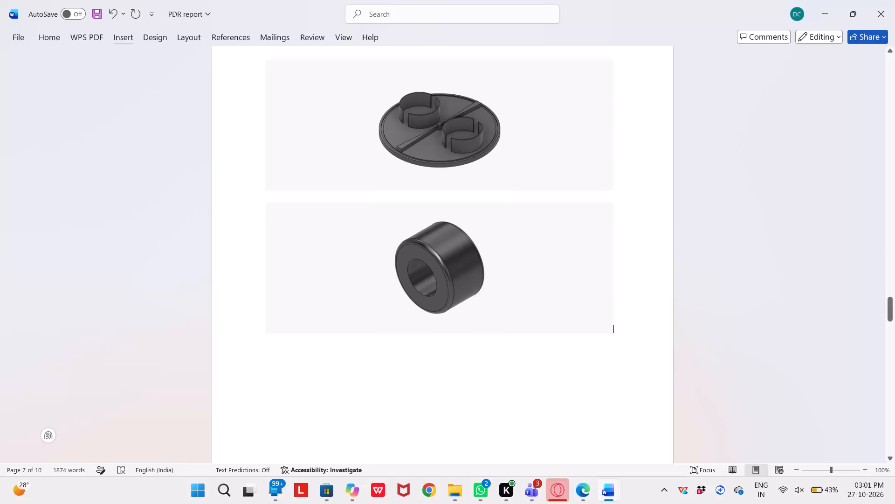
Paste the copied image of the flat dark disc with a small central hub on a new line below the hollow cylinder picture.
{"action": "key", "text": "Return"}
{"action": "key", "text": "Return"}
{"action": "key", "text": "ctrl+v"}
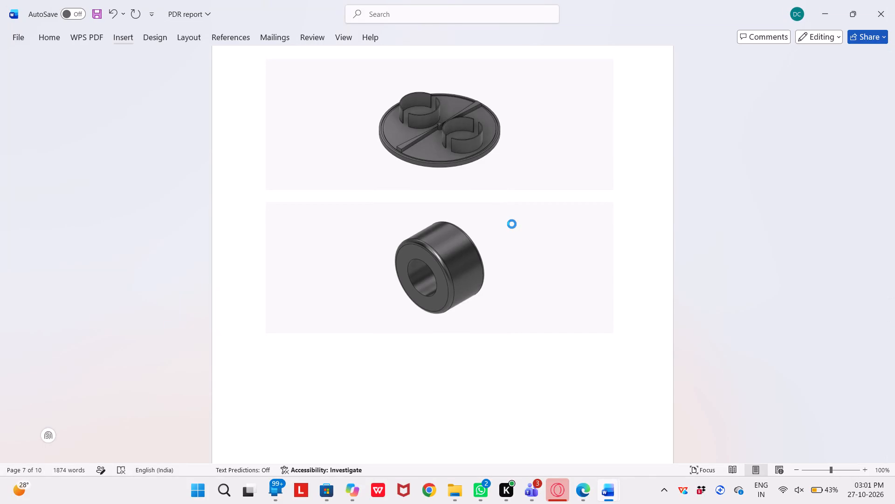
{"action": "scroll", "coordinate": [512, 224], "scroll_direction": "up", "scroll_amount": 6}
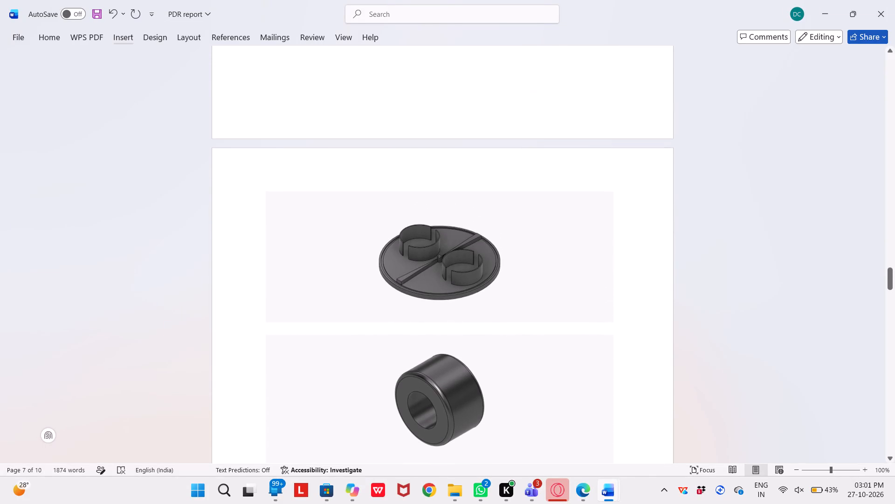
{"action": "scroll", "coordinate": [512, 224], "scroll_direction": "up", "scroll_amount": 1}
{"action": "scroll", "coordinate": [512, 224], "scroll_direction": "down", "scroll_amount": 10}
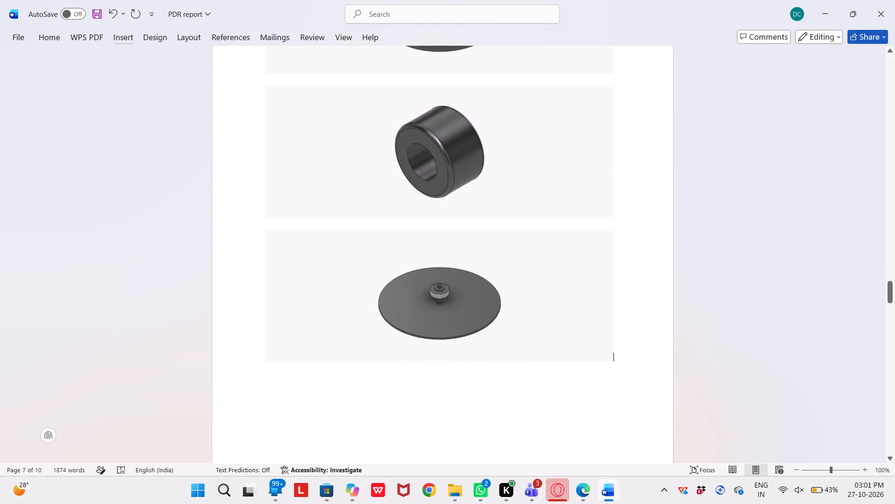
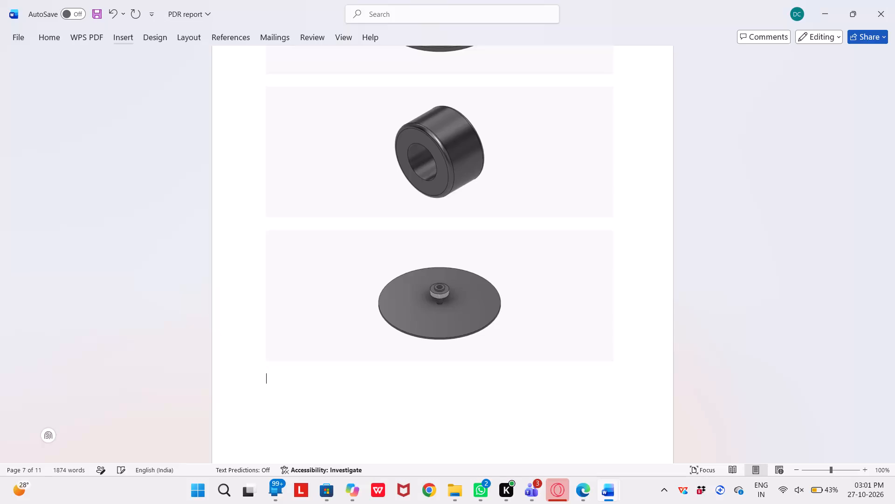
Paste the copied black cylinder picture beneath the picture of the flat disc with a central hub.
{"action": "key", "text": "ctrl+v"}
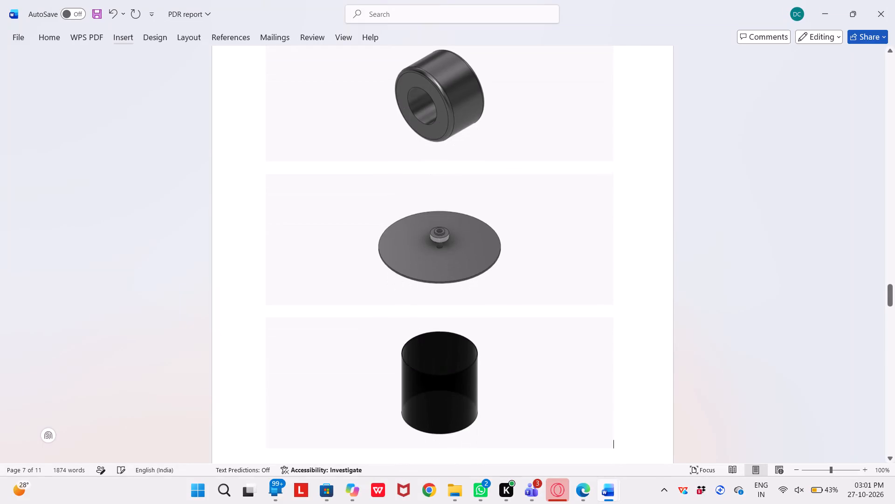
Delete blank lines directly above the "5.1 Requirement Gathering & Planning" heading to move the section upward.
{"action": "scroll", "coordinate": [513, 244], "scroll_direction": "down", "scroll_amount": 14}
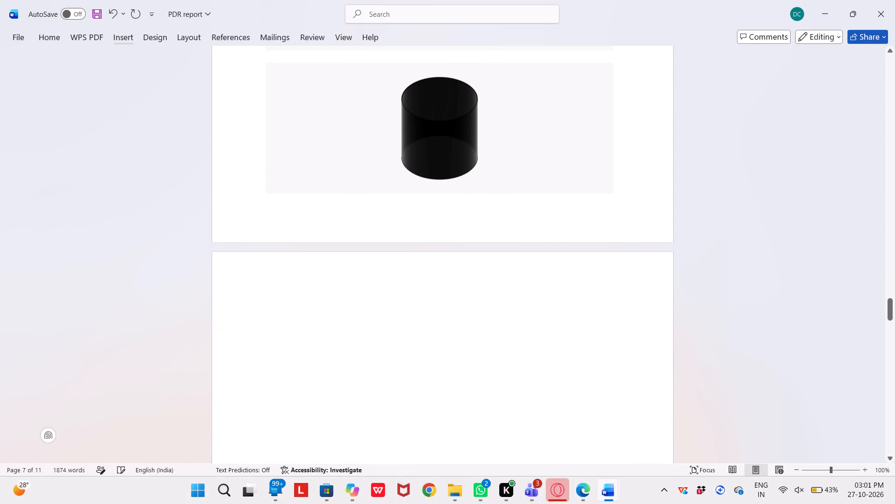
{"action": "scroll", "coordinate": [524, 258], "scroll_direction": "down", "scroll_amount": 16}
{"action": "scroll", "coordinate": [479, 294], "scroll_direction": "down", "scroll_amount": 7}
{"action": "scroll", "coordinate": [805, 238], "scroll_direction": "up", "scroll_amount": 14}
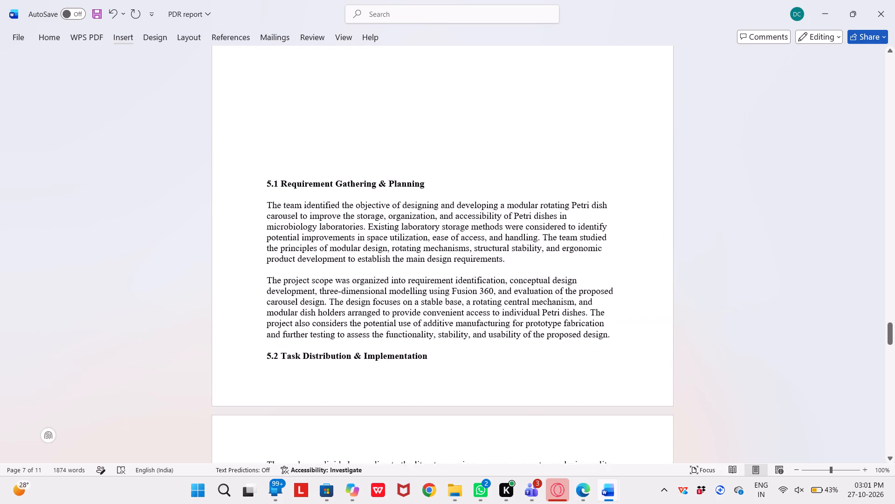
{"action": "scroll", "coordinate": [805, 238], "scroll_direction": "up", "scroll_amount": 14}
{"action": "scroll", "coordinate": [805, 238], "scroll_direction": "down", "scroll_amount": 5}
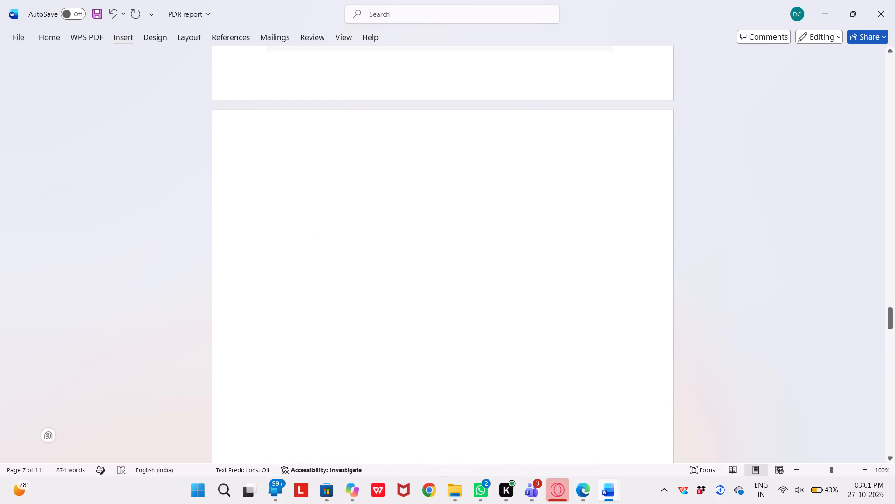
{"action": "scroll", "coordinate": [805, 238], "scroll_direction": "down", "scroll_amount": 8}
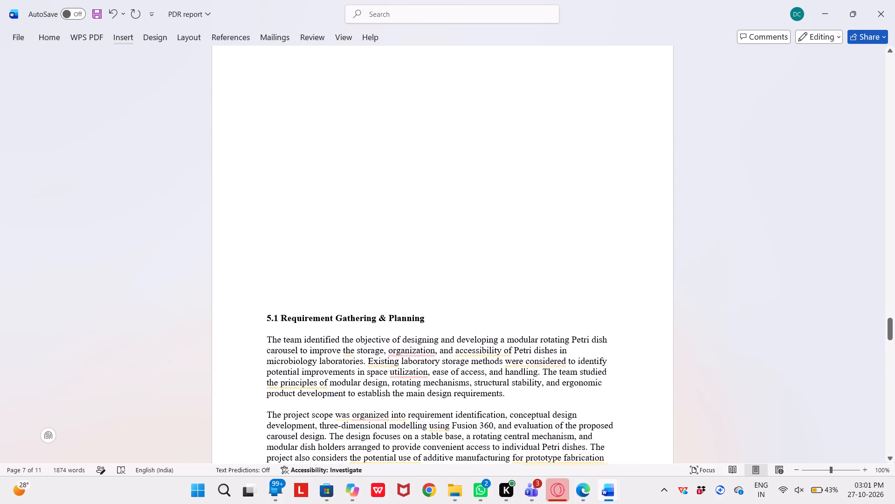
{"action": "left_click", "coordinate": [270, 293]}
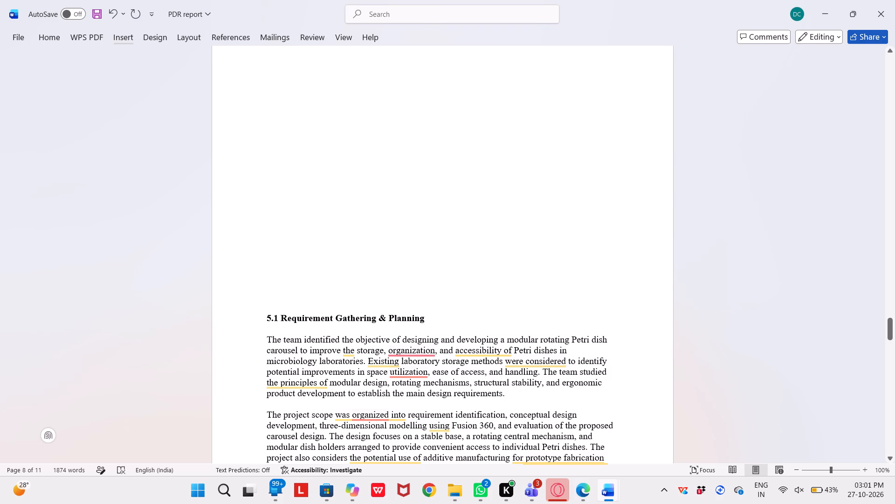
{"action": "key", "text": "ctrl+BackSpace"}
{"action": "key", "text": "ctrl+BackSpace"}
{"action": "key", "text": "ctrl+BackSpace"}
{"action": "key", "text": "ctrl+BackSpace"}
{"action": "key", "text": "ctrl+BackSpace"}
{"action": "key", "text": "ctrl+BackSpace"}
{"action": "key", "text": "ctrl+BackSpace"}
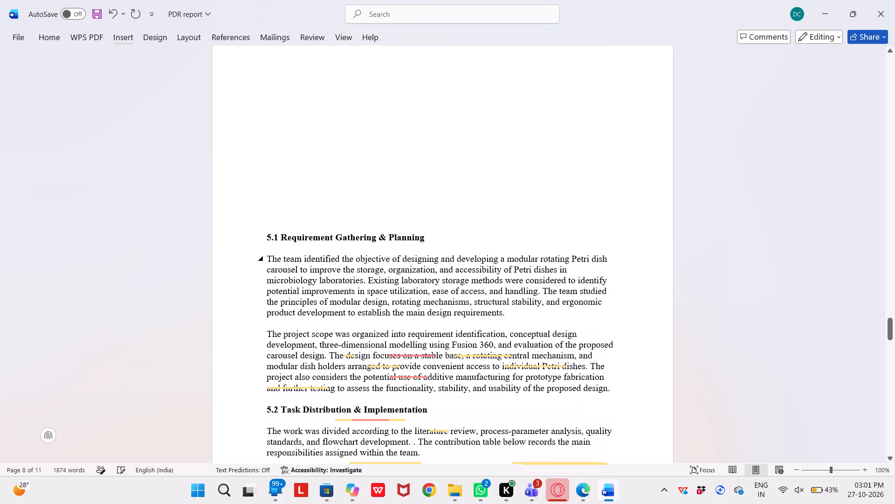
{"action": "key", "text": "ctrl+BackSpace"}
{"action": "key", "text": "ctrl+BackSpace"}
{"action": "key", "text": "ctrl+BackSpace"}
{"action": "key", "text": "ctrl+BackSpace"}
{"action": "key", "text": "ctrl+BackSpace"}
{"action": "key", "text": "ctrl+BackSpace"}
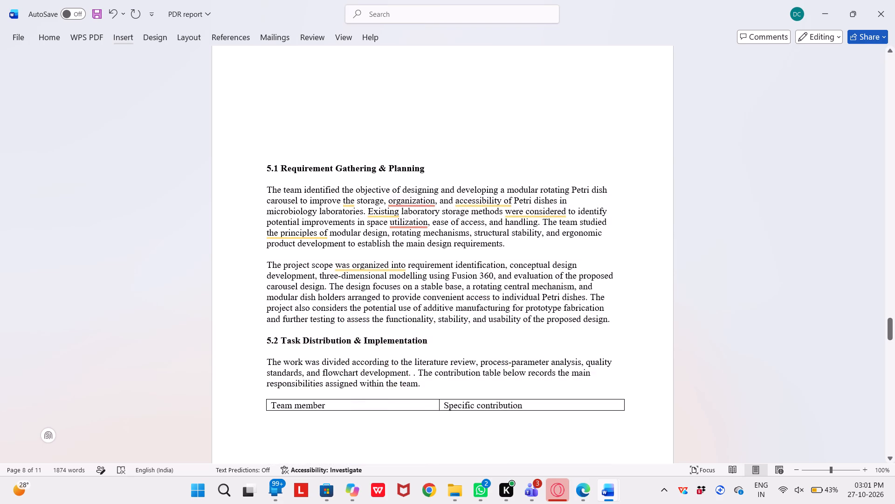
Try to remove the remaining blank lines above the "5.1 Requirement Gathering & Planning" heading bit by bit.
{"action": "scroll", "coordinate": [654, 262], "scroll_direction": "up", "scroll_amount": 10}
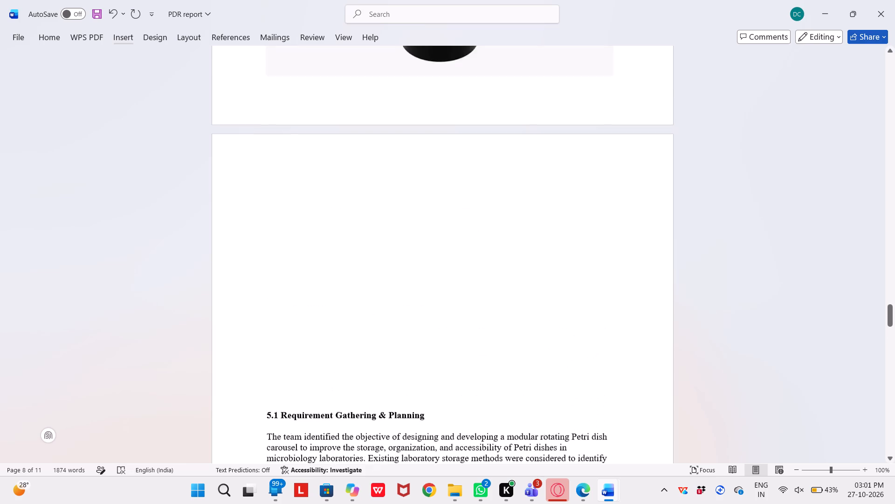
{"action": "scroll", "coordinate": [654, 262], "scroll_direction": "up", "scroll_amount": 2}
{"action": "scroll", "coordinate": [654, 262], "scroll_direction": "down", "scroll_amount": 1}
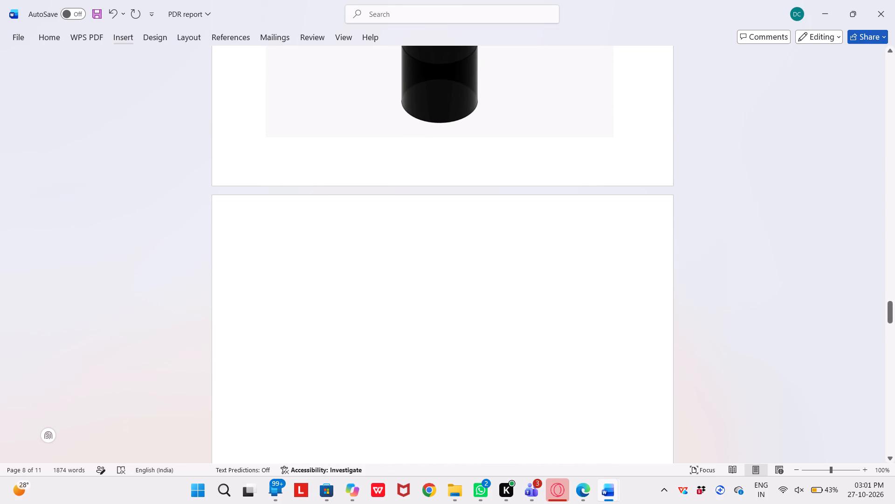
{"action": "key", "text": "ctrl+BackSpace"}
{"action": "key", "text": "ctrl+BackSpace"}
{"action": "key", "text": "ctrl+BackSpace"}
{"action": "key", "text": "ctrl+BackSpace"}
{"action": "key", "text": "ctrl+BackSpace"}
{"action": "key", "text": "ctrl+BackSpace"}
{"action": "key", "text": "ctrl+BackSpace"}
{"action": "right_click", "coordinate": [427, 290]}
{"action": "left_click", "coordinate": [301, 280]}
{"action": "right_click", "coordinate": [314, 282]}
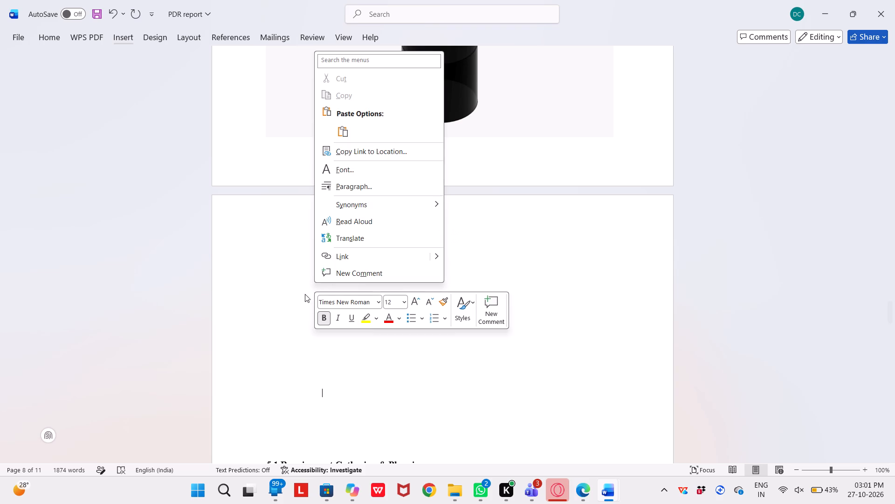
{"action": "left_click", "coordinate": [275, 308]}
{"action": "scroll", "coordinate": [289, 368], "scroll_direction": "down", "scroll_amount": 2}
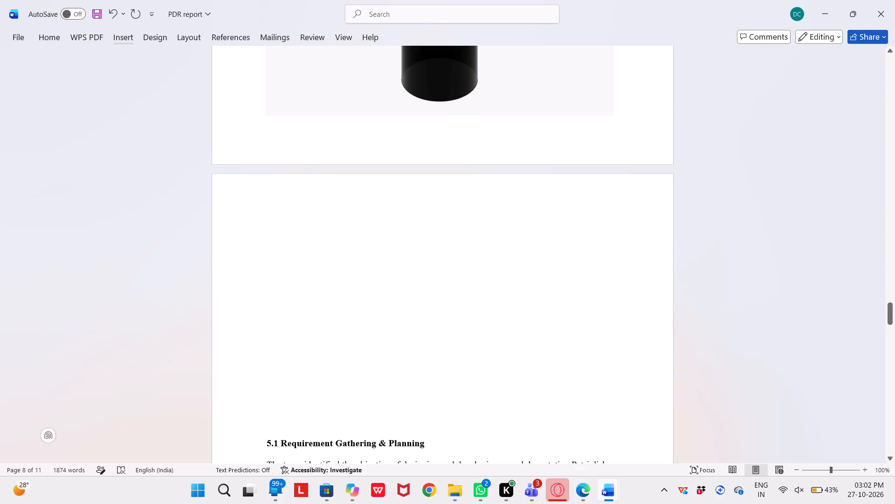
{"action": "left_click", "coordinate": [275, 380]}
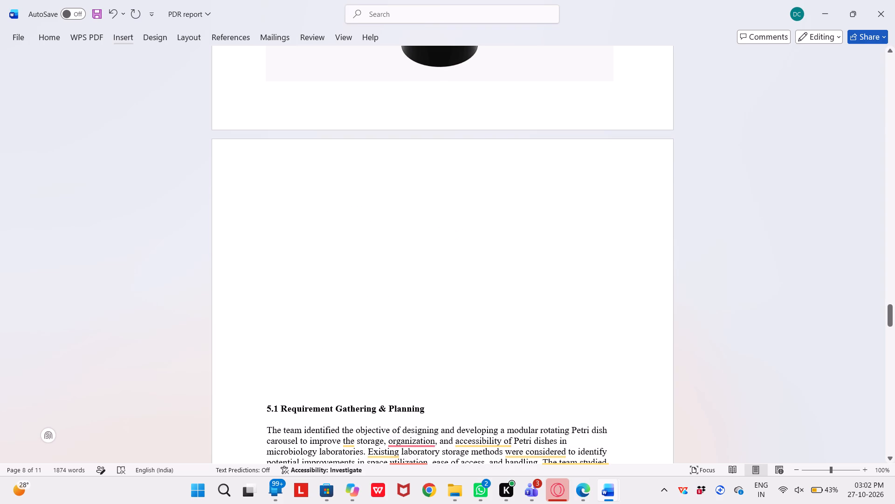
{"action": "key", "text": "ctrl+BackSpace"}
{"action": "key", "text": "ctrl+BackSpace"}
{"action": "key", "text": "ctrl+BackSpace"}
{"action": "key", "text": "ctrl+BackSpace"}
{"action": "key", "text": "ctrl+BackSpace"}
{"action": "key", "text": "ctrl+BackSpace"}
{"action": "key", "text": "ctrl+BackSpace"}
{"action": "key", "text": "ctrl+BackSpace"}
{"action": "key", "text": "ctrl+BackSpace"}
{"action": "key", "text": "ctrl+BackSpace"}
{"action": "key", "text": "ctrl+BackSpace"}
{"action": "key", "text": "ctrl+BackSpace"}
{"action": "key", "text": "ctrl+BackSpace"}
Select the whole empty block between the black cylinder picture and the "5.1 Requirement Gathering & Planning" heading and delete it.
{"action": "left_click_drag", "start_coordinate": [265, 176], "coordinate": [627, 387]}
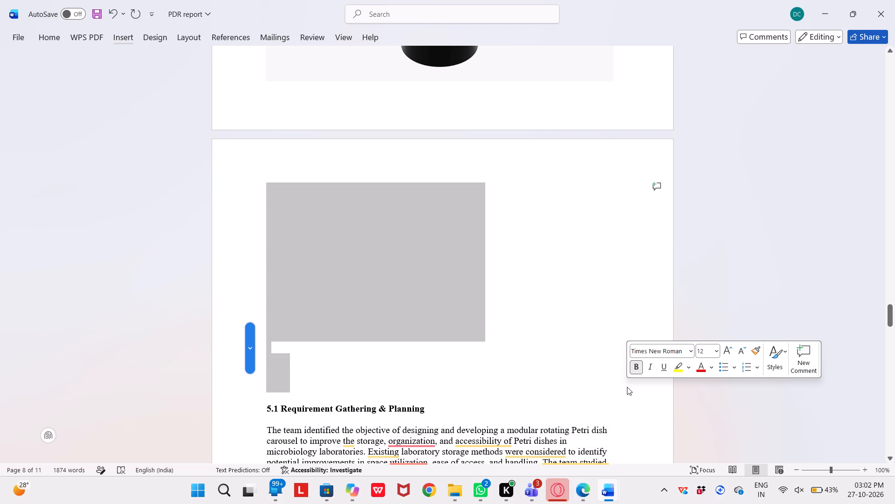
{"action": "key", "text": "Delete"}
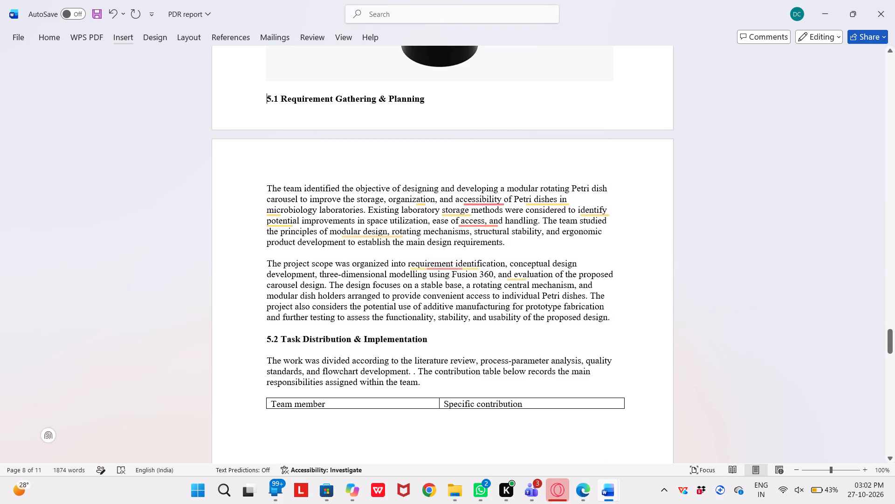
Review the report from the title and Rationale page through the design pictures to the "10.0 References" section.
{"action": "scroll", "coordinate": [402, 336], "scroll_direction": "up", "scroll_amount": 16}
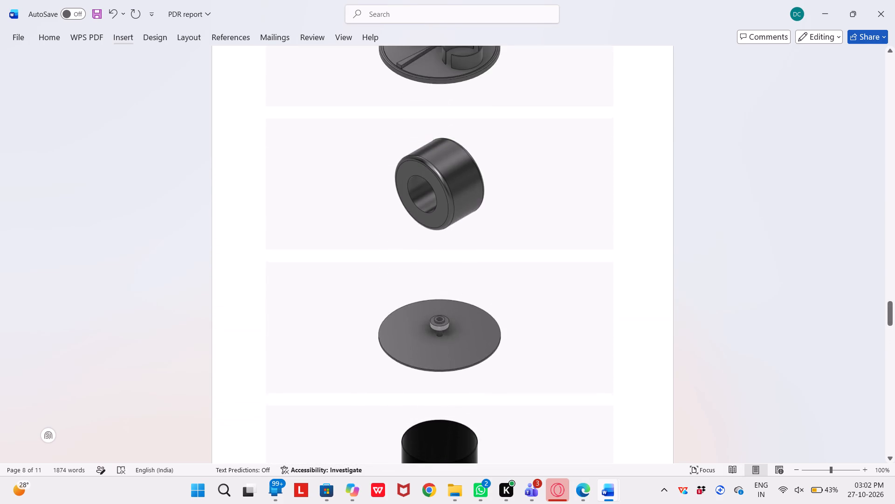
{"action": "scroll", "coordinate": [392, 302], "scroll_direction": "up", "scroll_amount": 20}
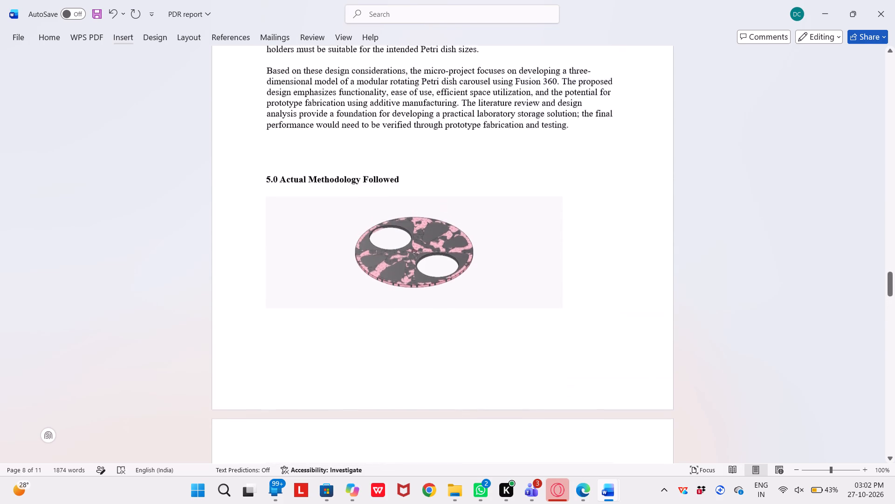
{"action": "scroll", "coordinate": [392, 302], "scroll_direction": "up", "scroll_amount": 20}
{"action": "scroll", "coordinate": [392, 302], "scroll_direction": "up", "scroll_amount": 3}
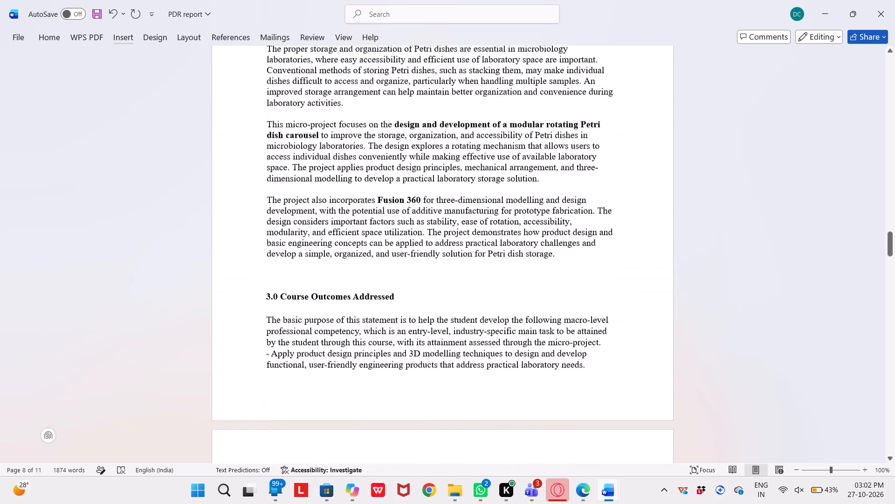
{"action": "scroll", "coordinate": [392, 301], "scroll_direction": "up", "scroll_amount": 13}
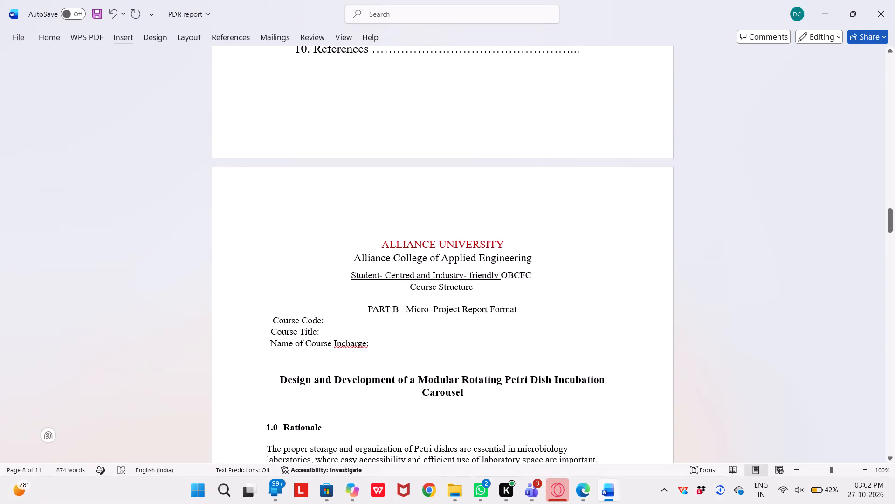
{"action": "scroll", "coordinate": [407, 295], "scroll_direction": "down", "scroll_amount": 5}
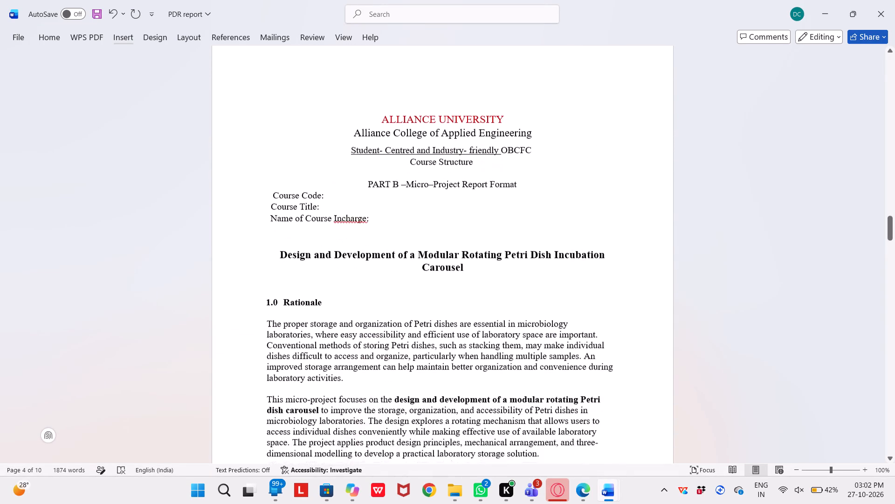
{"action": "scroll", "coordinate": [407, 294], "scroll_direction": "down", "scroll_amount": 15}
{"action": "scroll", "coordinate": [411, 292], "scroll_direction": "down", "scroll_amount": 7}
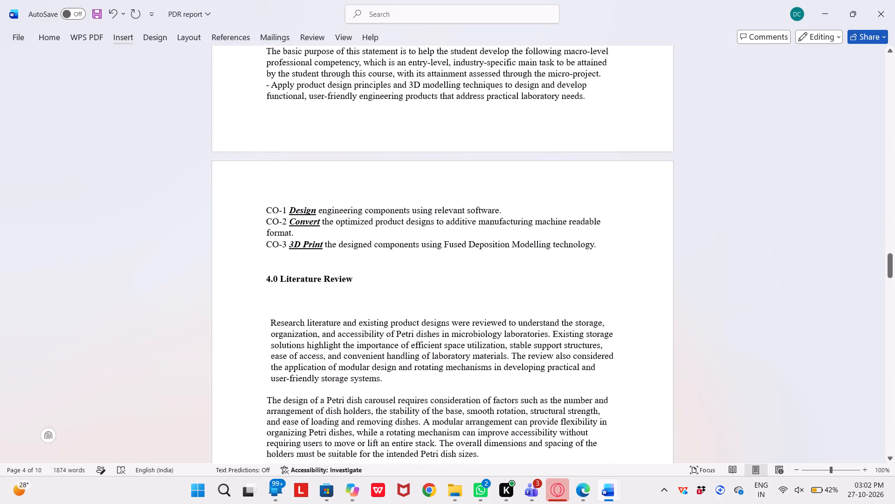
{"action": "scroll", "coordinate": [411, 292], "scroll_direction": "down", "scroll_amount": 12}
{"action": "scroll", "coordinate": [411, 292], "scroll_direction": "down", "scroll_amount": 20}
{"action": "scroll", "coordinate": [411, 292], "scroll_direction": "down", "scroll_amount": 2}
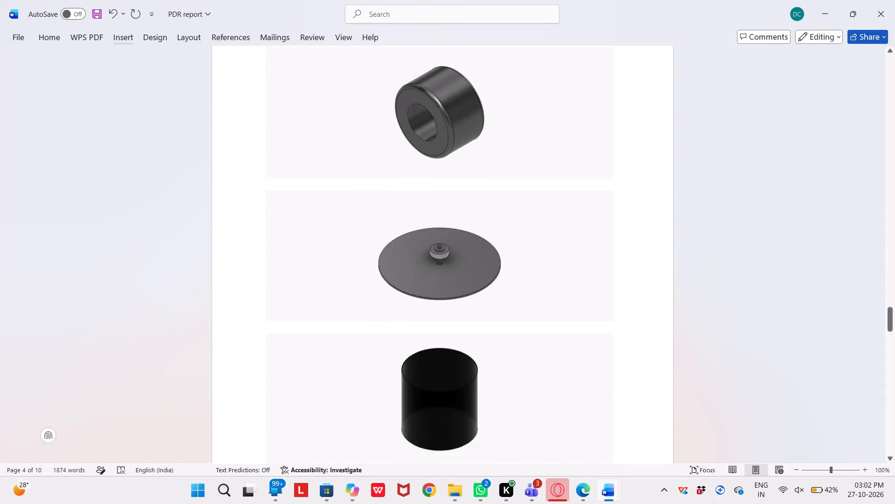
{"action": "scroll", "coordinate": [411, 292], "scroll_direction": "down", "scroll_amount": 20}
{"action": "scroll", "coordinate": [411, 292], "scroll_direction": "down", "scroll_amount": 20}
{"action": "scroll", "coordinate": [411, 292], "scroll_direction": "down", "scroll_amount": 7}
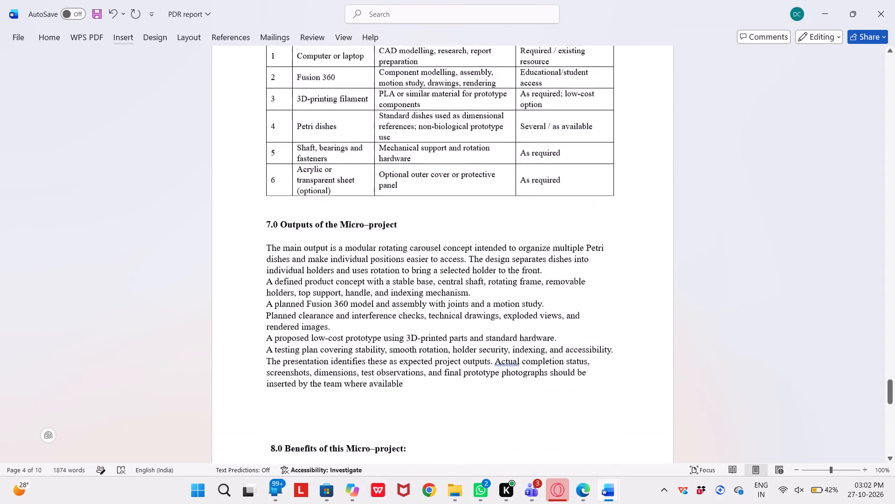
{"action": "scroll", "coordinate": [412, 291], "scroll_direction": "down", "scroll_amount": 20}
{"action": "scroll", "coordinate": [412, 291], "scroll_direction": "down", "scroll_amount": 7}
{"action": "scroll", "coordinate": [413, 280], "scroll_direction": "up", "scroll_amount": 1}
{"action": "scroll", "coordinate": [413, 280], "scroll_direction": "down", "scroll_amount": 1}
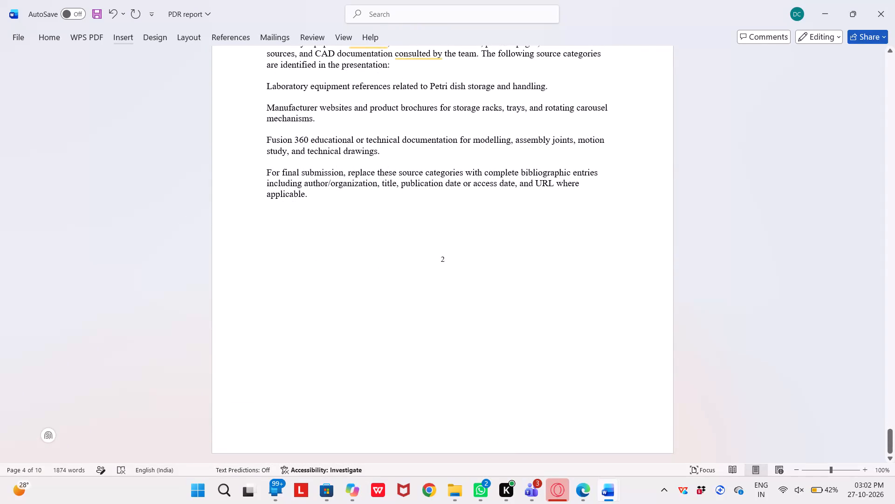
{"action": "scroll", "coordinate": [550, 365], "scroll_direction": "up", "scroll_amount": 6}
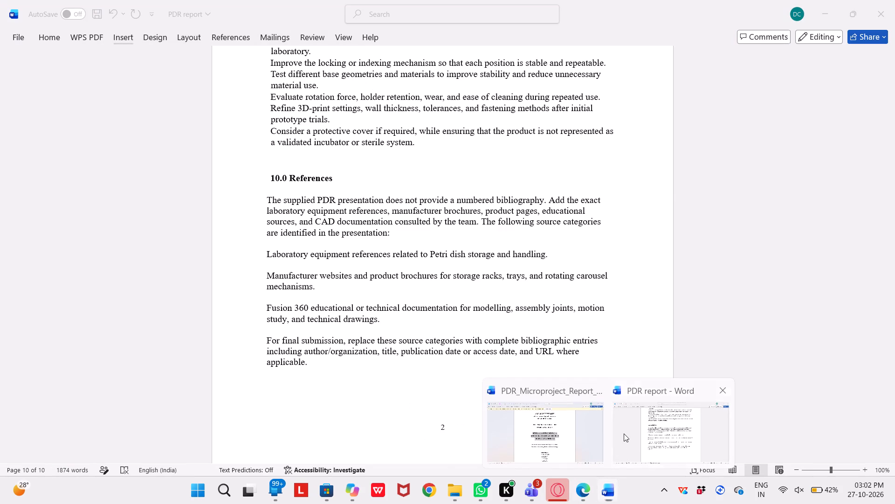
{"action": "scroll", "coordinate": [410, 357], "scroll_direction": "down", "scroll_amount": 5}
{"action": "scroll", "coordinate": [408, 356], "scroll_direction": "up", "scroll_amount": 20}
{"action": "scroll", "coordinate": [408, 356], "scroll_direction": "up", "scroll_amount": 13}
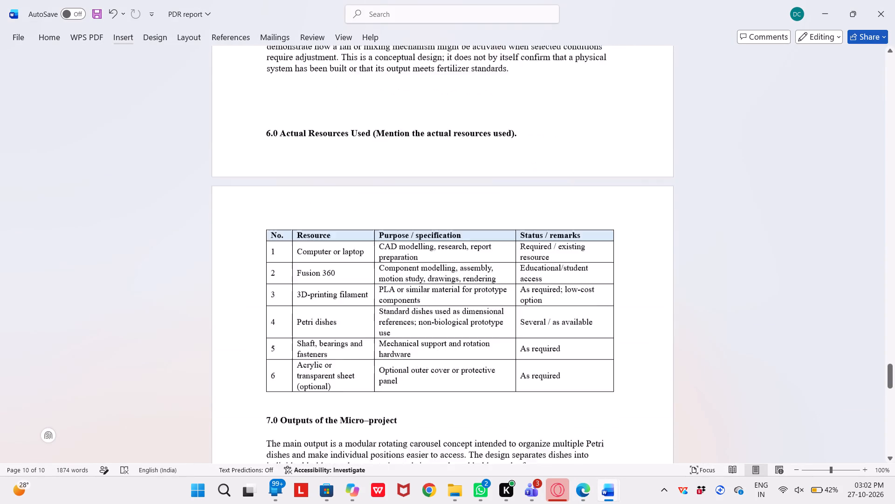
{"action": "scroll", "coordinate": [404, 354], "scroll_direction": "up", "scroll_amount": 20}
{"action": "scroll", "coordinate": [404, 354], "scroll_direction": "up", "scroll_amount": 1}
{"action": "left_click", "coordinate": [336, 321]}
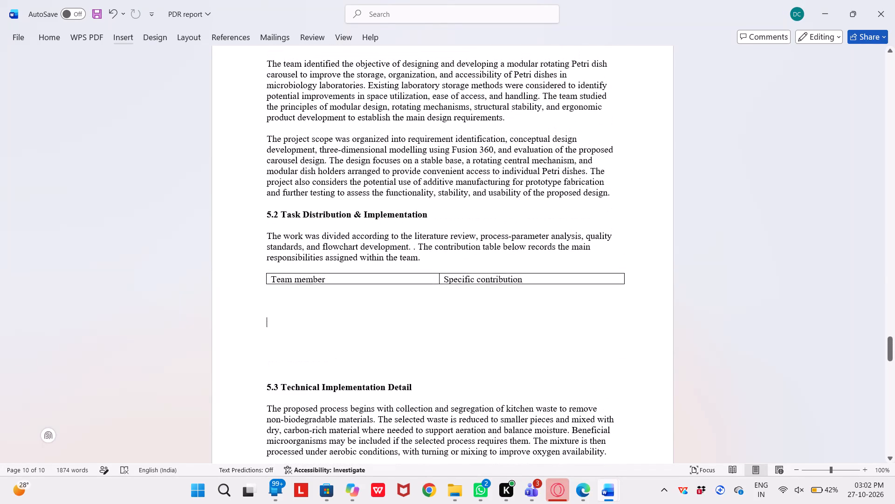
{"action": "key", "text": "ctrl+v"}
Widen the pasted table's "Team member" column so each name fits on one line, and extend the table's outer edge slightly past the text margin.
{"action": "scroll", "coordinate": [333, 318], "scroll_direction": "down", "scroll_amount": 2}
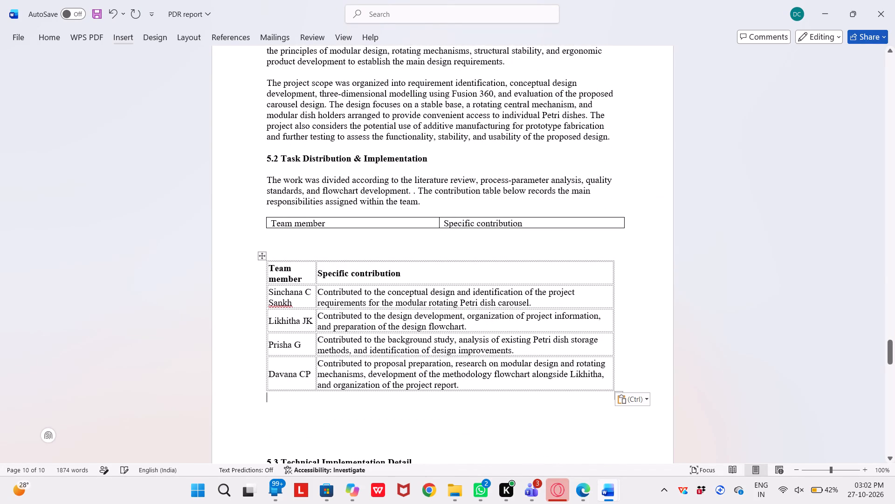
{"action": "left_click", "coordinate": [295, 273]}
{"action": "left_click", "coordinate": [307, 271]}
{"action": "left_click", "coordinate": [317, 269]}
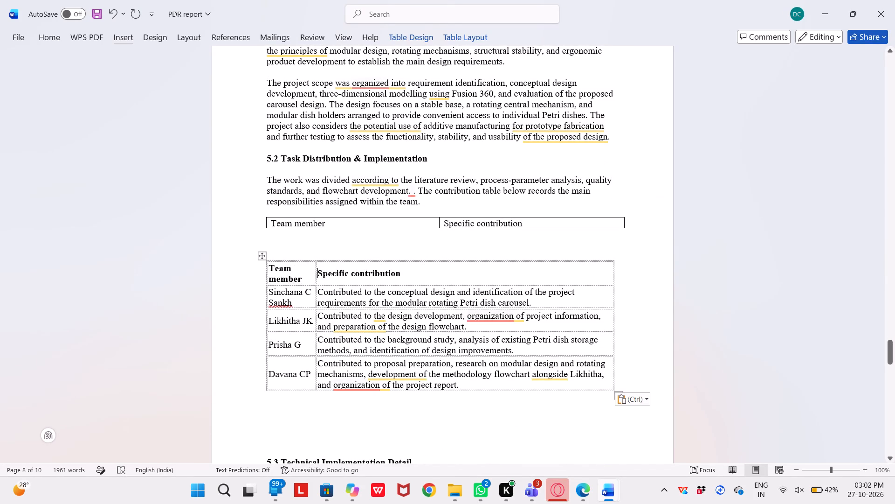
{"action": "left_click_drag", "start_coordinate": [315, 266], "coordinate": [375, 261]}
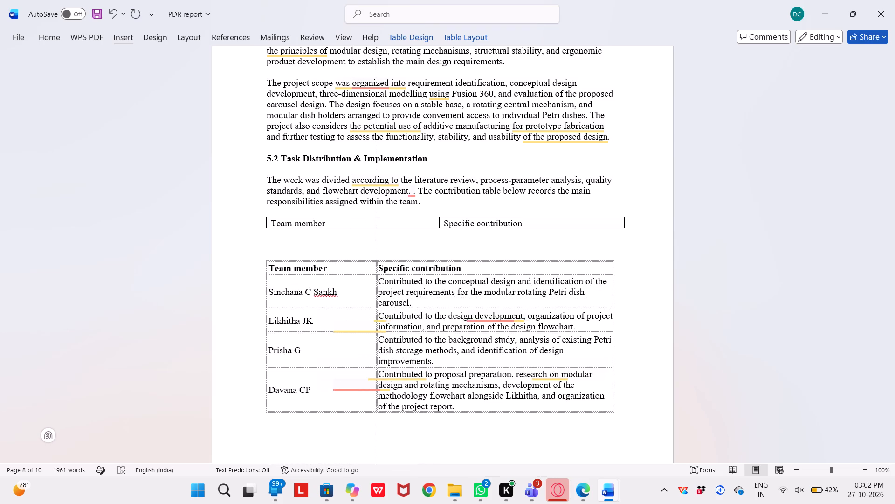
{"action": "left_click_drag", "start_coordinate": [375, 261], "coordinate": [370, 263]}
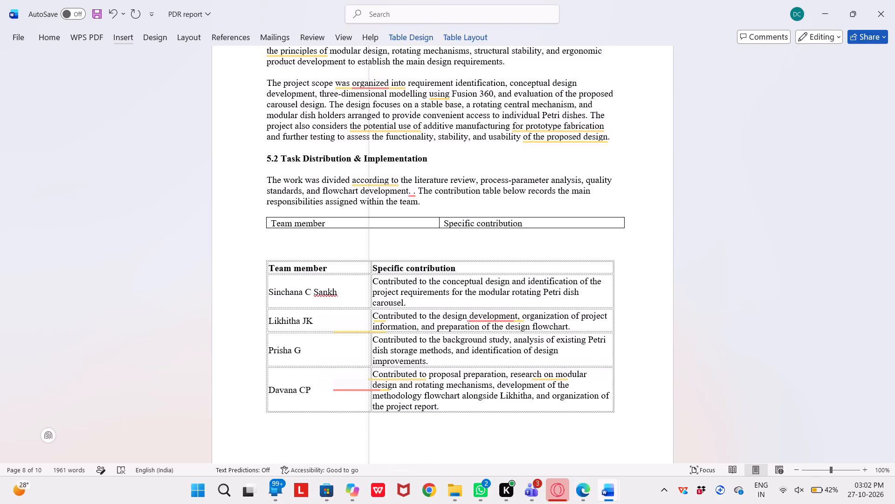
{"action": "left_click_drag", "start_coordinate": [370, 263], "coordinate": [359, 261]}
{"action": "left_click", "coordinate": [608, 266]}
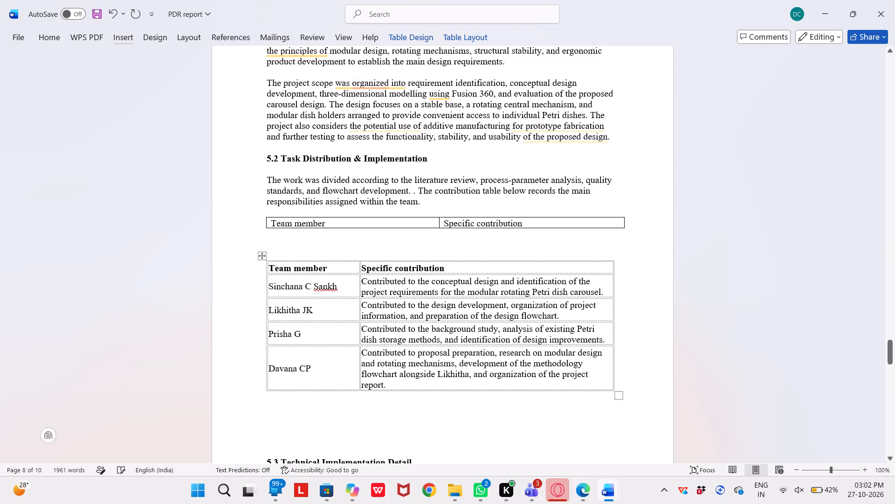
{"action": "left_click_drag", "start_coordinate": [612, 265], "coordinate": [629, 262]}
{"action": "left_click", "coordinate": [588, 258]}
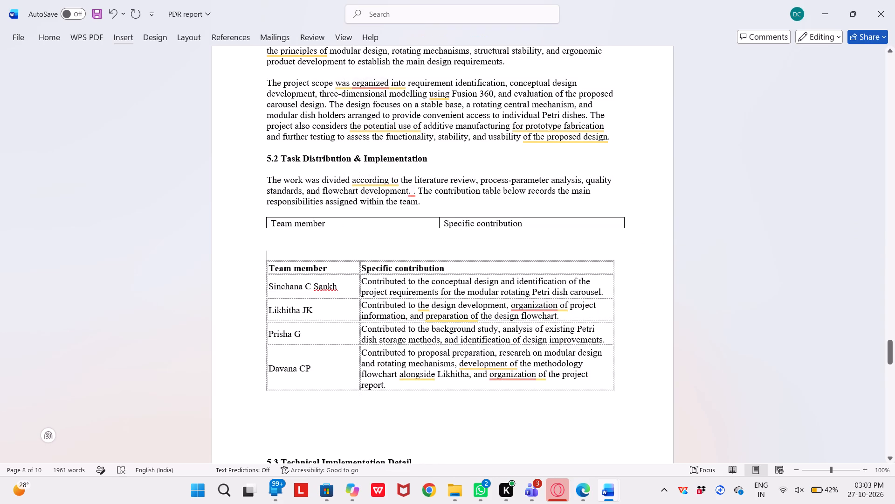
{"action": "left_click_drag", "start_coordinate": [614, 267], "coordinate": [634, 258]}
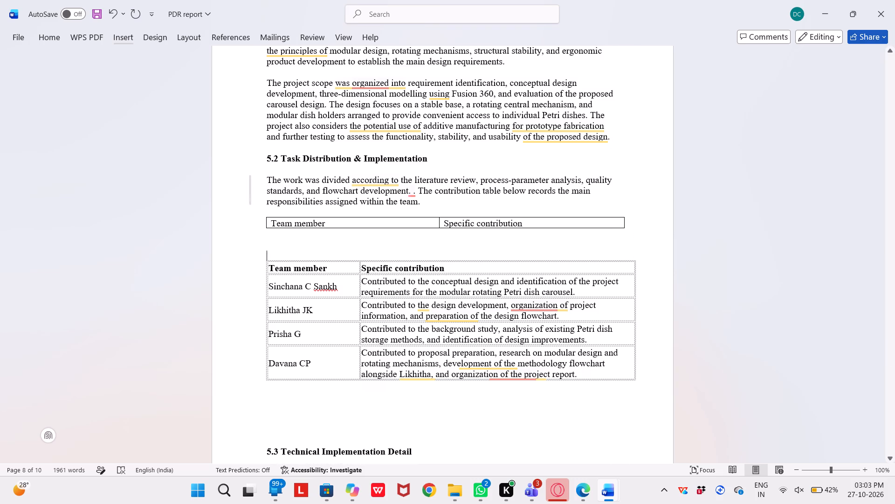
Delete the old header-only "Team member / Specific contribution" table and the blank lines above the pasted contribution table.
{"action": "left_click", "coordinate": [496, 225]}
{"action": "left_click_drag", "start_coordinate": [599, 220], "coordinate": [315, 236]}
{"action": "key", "text": "BackSpace"}
{"action": "key", "text": "BackSpace"}
{"action": "key", "text": "BackSpace"}
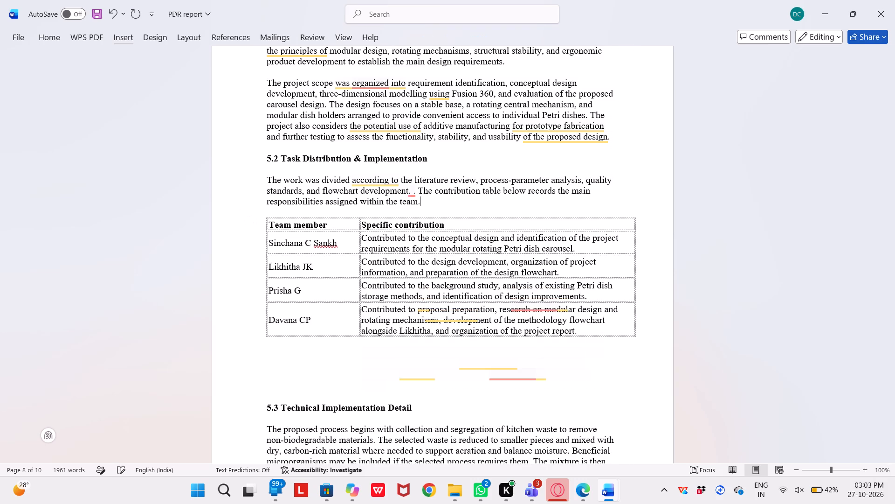
Remove the surplus blank lines between the contribution table and the "5.3 Technical Implementation Detail" heading.
{"action": "left_click", "coordinate": [298, 380]}
{"action": "key", "text": "BackSpace"}
{"action": "key", "text": "BackSpace"}
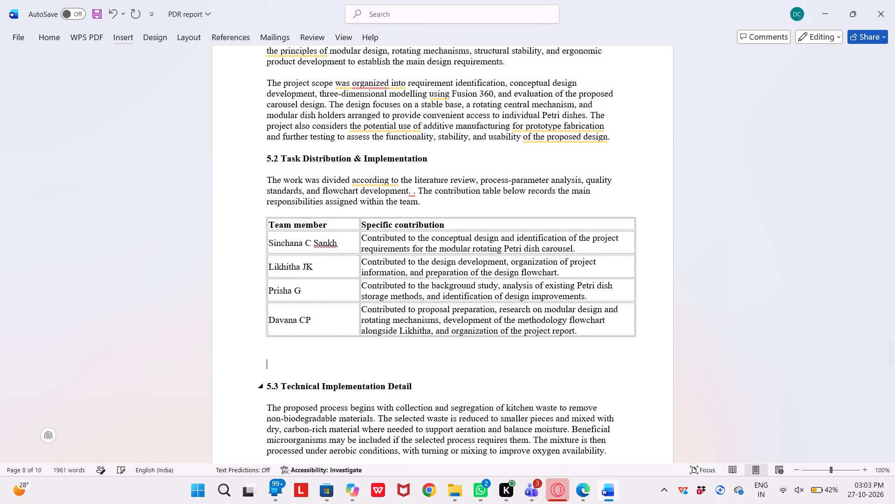
{"action": "key", "text": "BackSpace"}
{"action": "key", "text": "BackSpace"}
Remove the blank lines above the "8.0 Benefits of this Micro–project" heading.
{"action": "scroll", "coordinate": [329, 327], "scroll_direction": "down", "scroll_amount": 4}
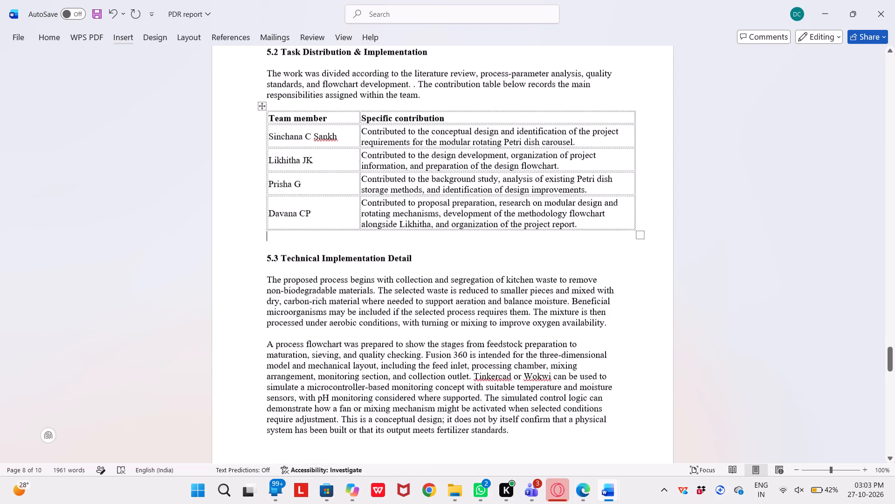
{"action": "scroll", "coordinate": [331, 328], "scroll_direction": "down", "scroll_amount": 20}
{"action": "scroll", "coordinate": [331, 328], "scroll_direction": "down", "scroll_amount": 4}
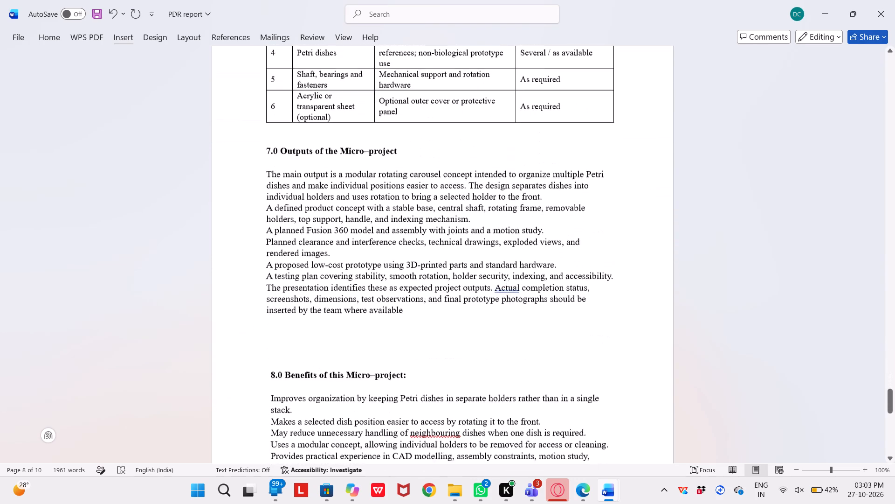
{"action": "scroll", "coordinate": [334, 332], "scroll_direction": "down", "scroll_amount": 4}
{"action": "left_click", "coordinate": [296, 183]}
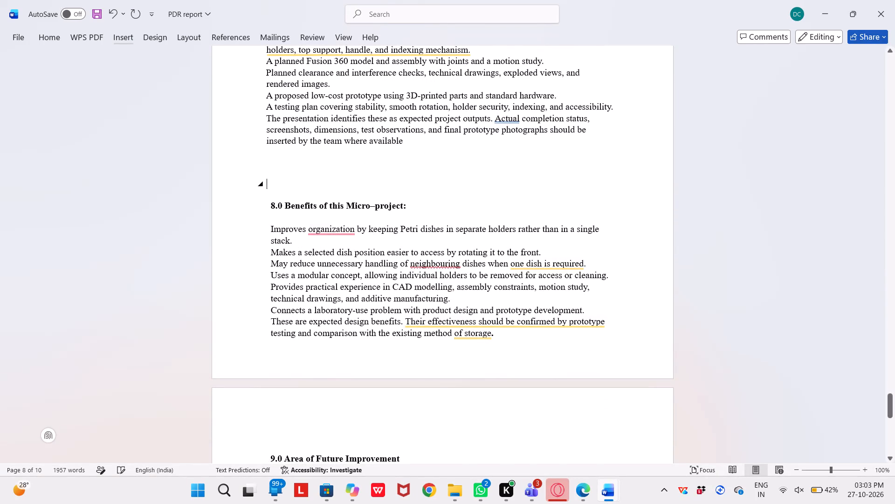
{"action": "key", "text": "BackSpace"}
{"action": "key", "text": "BackSpace"}
Push the "5.1 Requirement Gathering & Planning" heading onto the following page by adding a line break after the black cylinder picture.
{"action": "scroll", "coordinate": [311, 247], "scroll_direction": "up", "scroll_amount": 20}
{"action": "scroll", "coordinate": [311, 247], "scroll_direction": "up", "scroll_amount": 1}
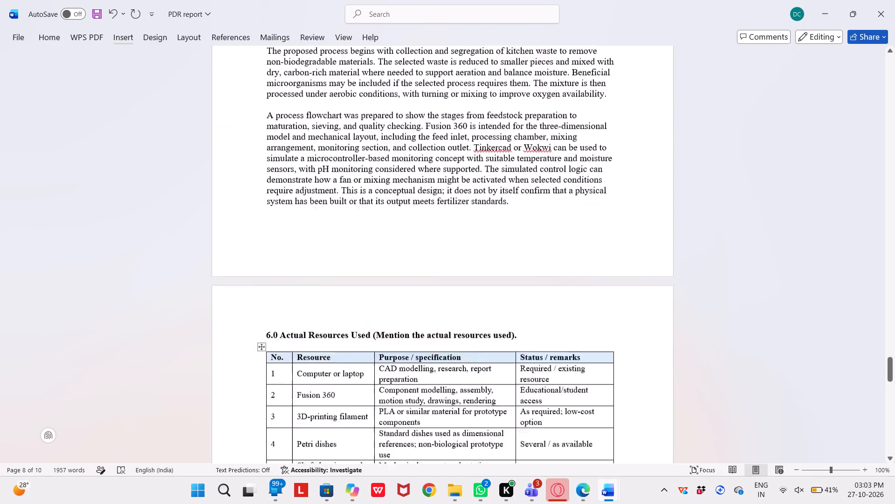
{"action": "scroll", "coordinate": [314, 248], "scroll_direction": "up", "scroll_amount": 20}
{"action": "scroll", "coordinate": [314, 248], "scroll_direction": "up", "scroll_amount": 9}
{"action": "scroll", "coordinate": [315, 267], "scroll_direction": "down", "scroll_amount": 5}
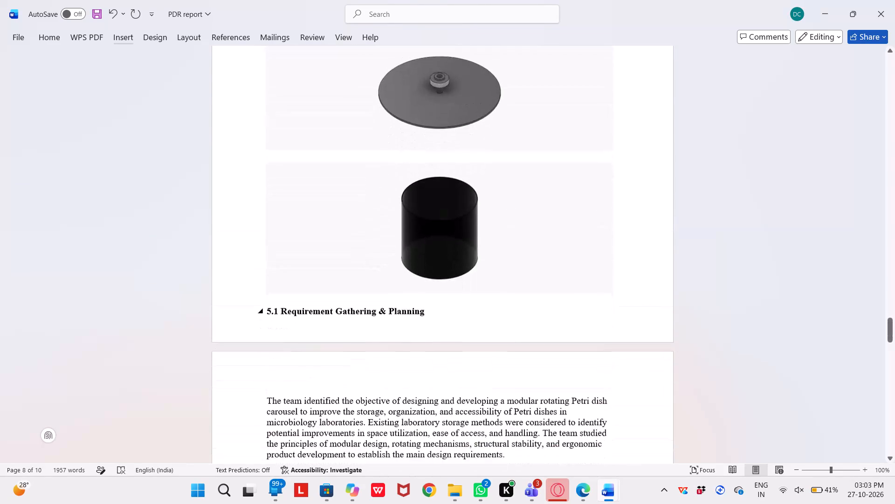
{"action": "left_click", "coordinate": [275, 277]}
{"action": "left_click", "coordinate": [277, 266]}
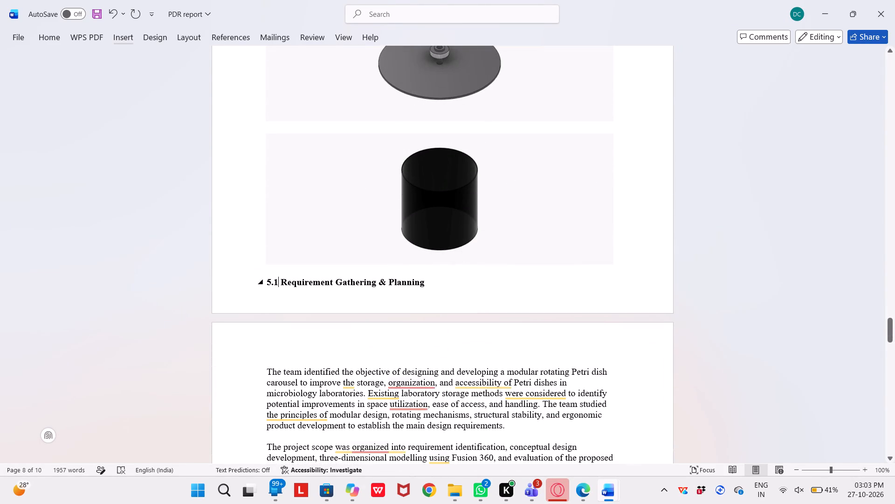
{"action": "left_click", "coordinate": [431, 278]}
{"action": "key", "text": "Return"}
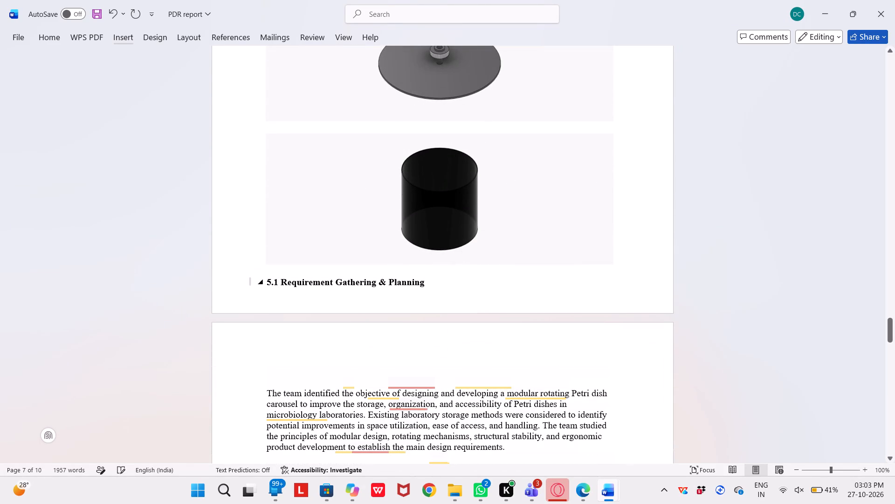
{"action": "left_click", "coordinate": [277, 273]}
{"action": "left_click", "coordinate": [277, 273]}
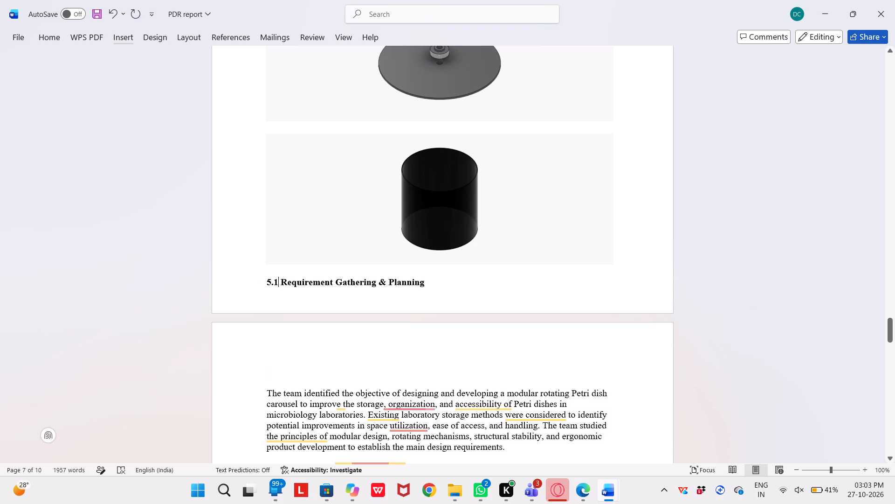
{"action": "left_click", "coordinate": [624, 264]}
{"action": "key", "text": "Return"}
Remove the extra blank line between the "5.1 Requirement Gathering & Planning" heading and its first paragraph.
{"action": "left_click", "coordinate": [310, 393]}
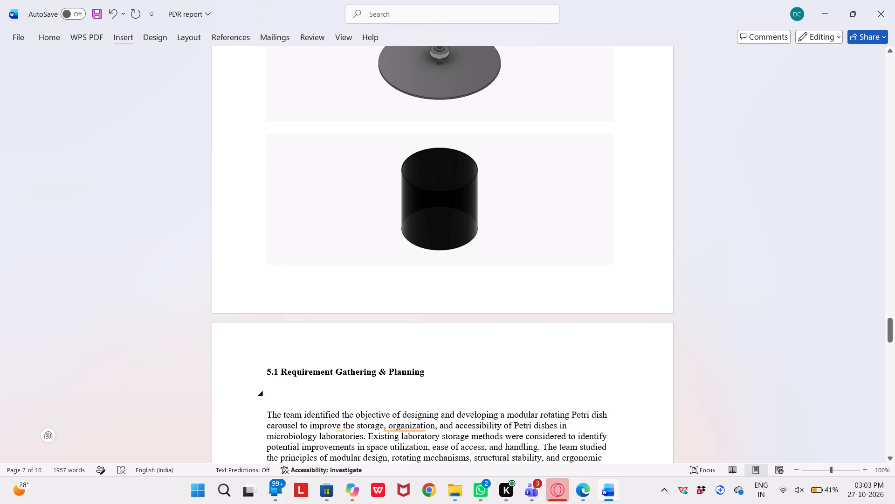
{"action": "key", "text": "Return"}
{"action": "key", "text": "BackSpace"}
{"action": "key", "text": "BackSpace"}
Remove the blank lines between the "4.0 Literature Review" heading and its first paragraph.
{"action": "scroll", "coordinate": [373, 356], "scroll_direction": "down", "scroll_amount": 2}
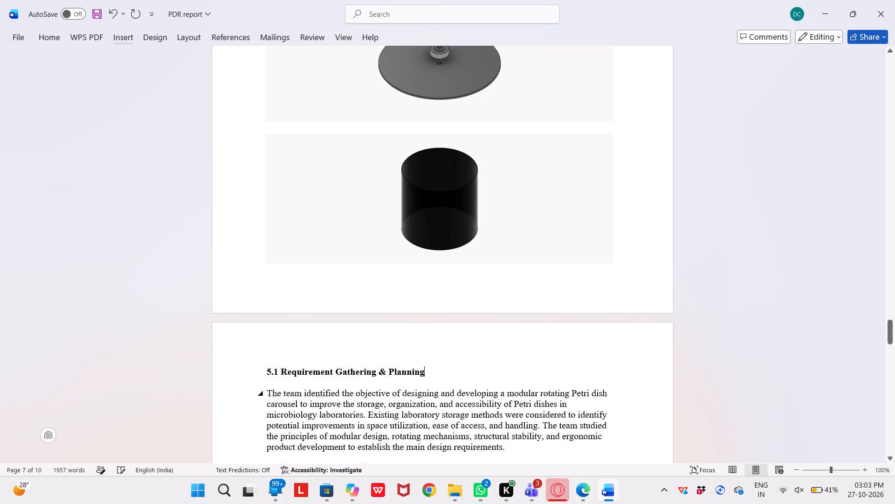
{"action": "scroll", "coordinate": [373, 356], "scroll_direction": "down", "scroll_amount": 20}
{"action": "scroll", "coordinate": [373, 356], "scroll_direction": "down", "scroll_amount": 16}
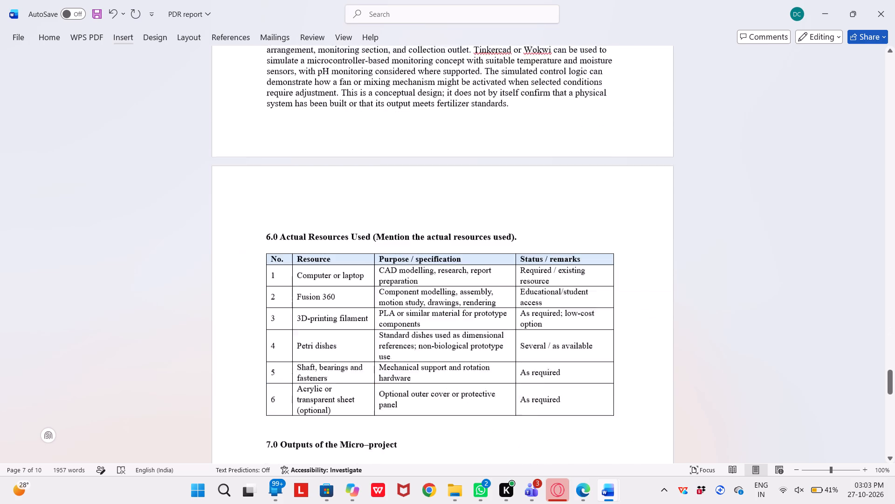
{"action": "scroll", "coordinate": [373, 352], "scroll_direction": "down", "scroll_amount": 20}
{"action": "scroll", "coordinate": [373, 352], "scroll_direction": "down", "scroll_amount": 9}
{"action": "scroll", "coordinate": [373, 351], "scroll_direction": "up", "scroll_amount": 3}
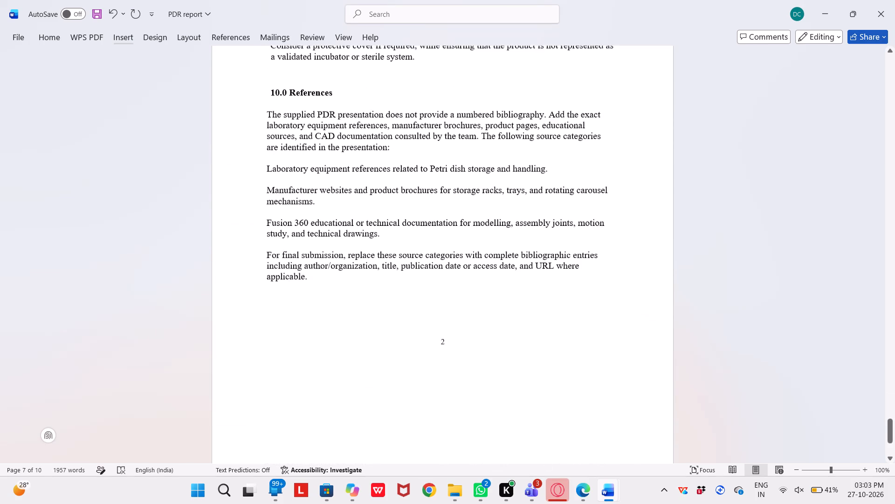
{"action": "scroll", "coordinate": [373, 351], "scroll_direction": "up", "scroll_amount": 20}
{"action": "scroll", "coordinate": [373, 351], "scroll_direction": "up", "scroll_amount": 20}
{"action": "scroll", "coordinate": [373, 351], "scroll_direction": "up", "scroll_amount": 16}
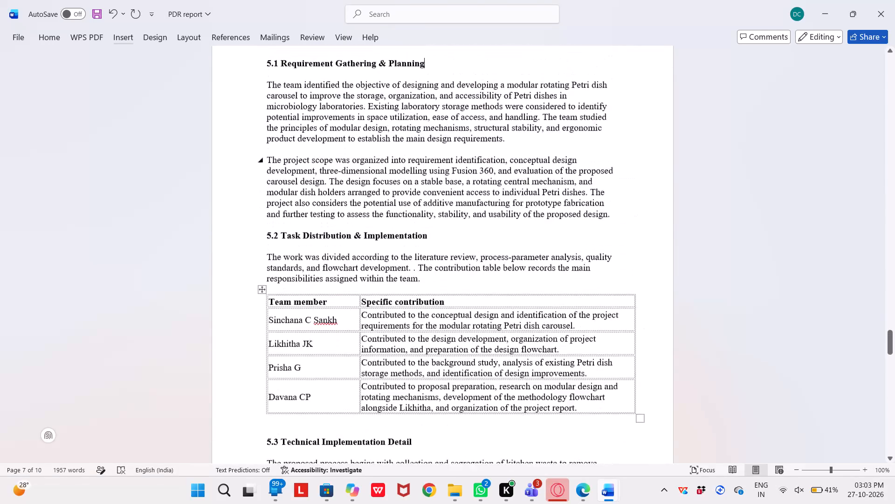
{"action": "scroll", "coordinate": [373, 351], "scroll_direction": "up", "scroll_amount": 20}
{"action": "scroll", "coordinate": [373, 351], "scroll_direction": "up", "scroll_amount": 20}
{"action": "scroll", "coordinate": [373, 351], "scroll_direction": "up", "scroll_amount": 6}
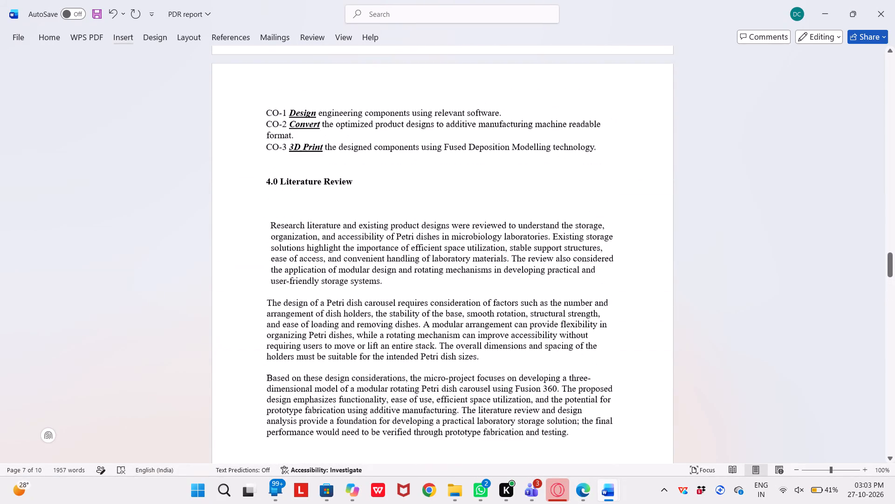
{"action": "left_click", "coordinate": [284, 226]}
{"action": "key", "text": "BackSpace"}
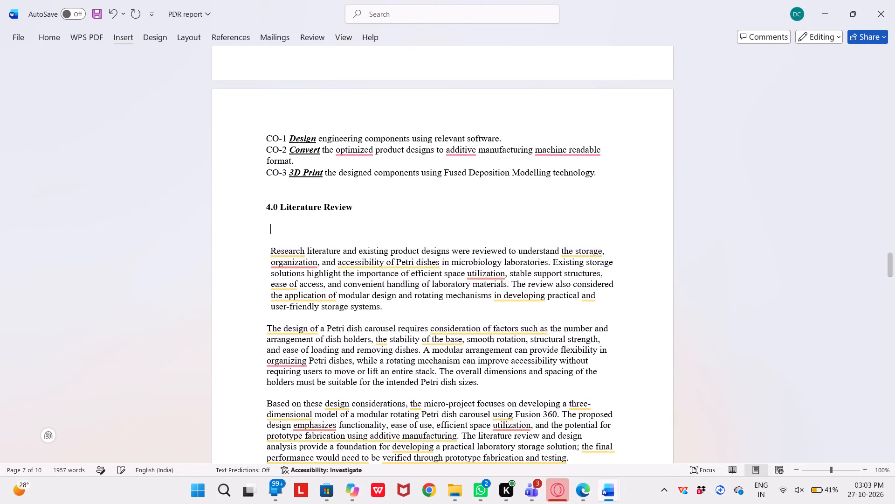
{"action": "key", "text": "BackSpace"}
{"action": "key", "text": "BackSpace"}
Fill in the course in-charge's name, preceded by the title DR., after the "Name of Course Incharge:" label.
{"action": "scroll", "coordinate": [284, 226], "scroll_direction": "up", "scroll_amount": 11}
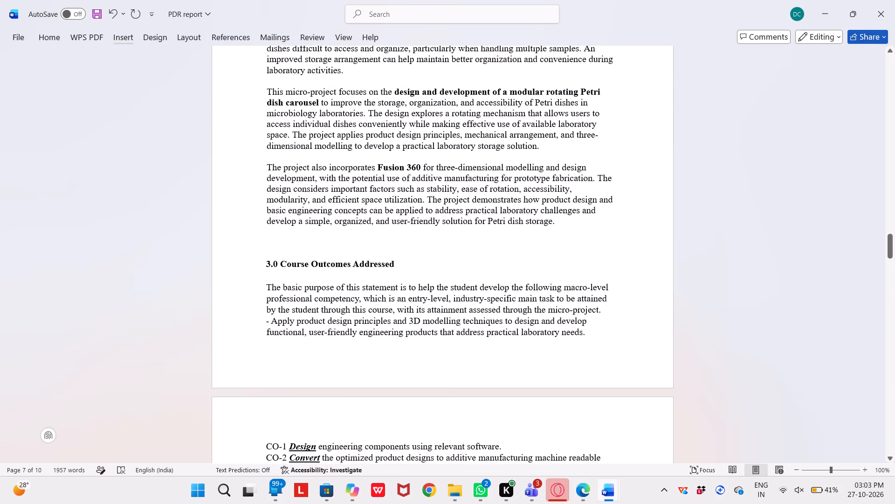
{"action": "scroll", "coordinate": [288, 270], "scroll_direction": "down", "scroll_amount": 5}
{"action": "scroll", "coordinate": [283, 264], "scroll_direction": "up", "scroll_amount": 15}
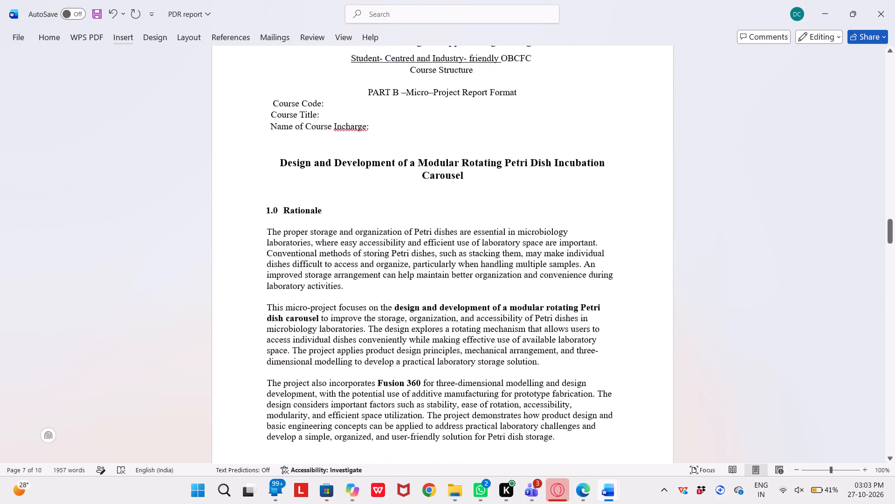
{"action": "left_click", "coordinate": [396, 182]}
{"action": "left_click", "coordinate": [386, 192]}
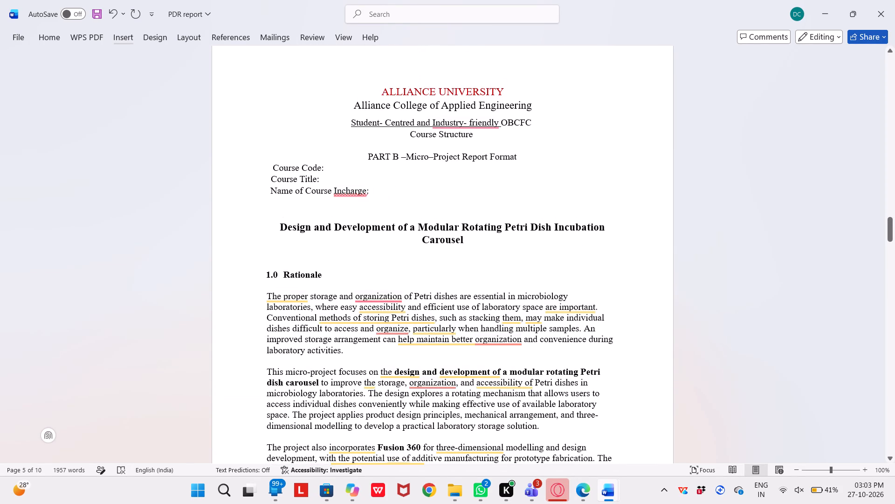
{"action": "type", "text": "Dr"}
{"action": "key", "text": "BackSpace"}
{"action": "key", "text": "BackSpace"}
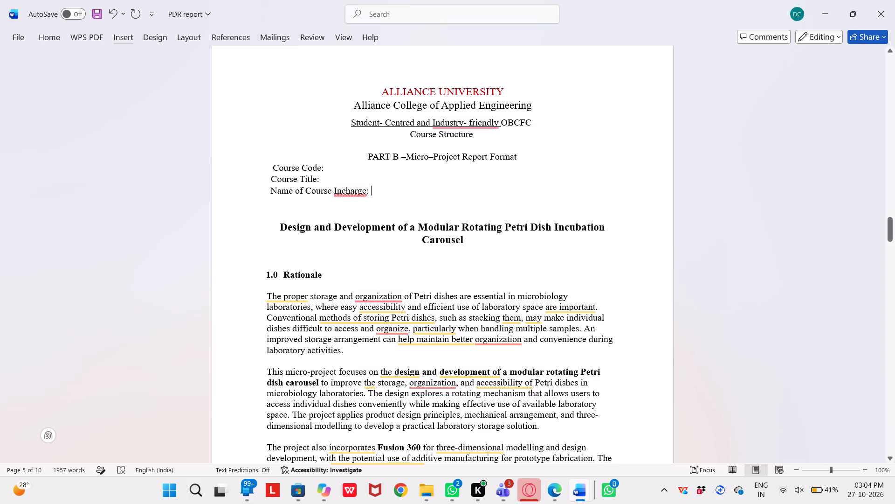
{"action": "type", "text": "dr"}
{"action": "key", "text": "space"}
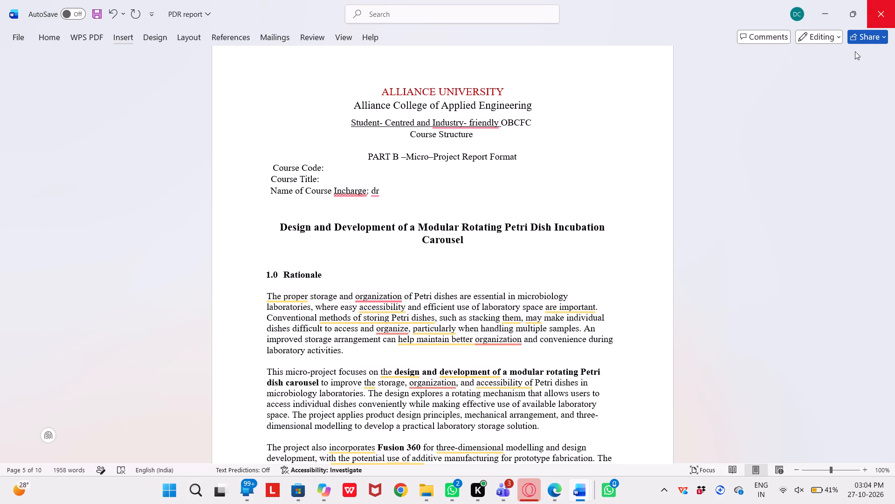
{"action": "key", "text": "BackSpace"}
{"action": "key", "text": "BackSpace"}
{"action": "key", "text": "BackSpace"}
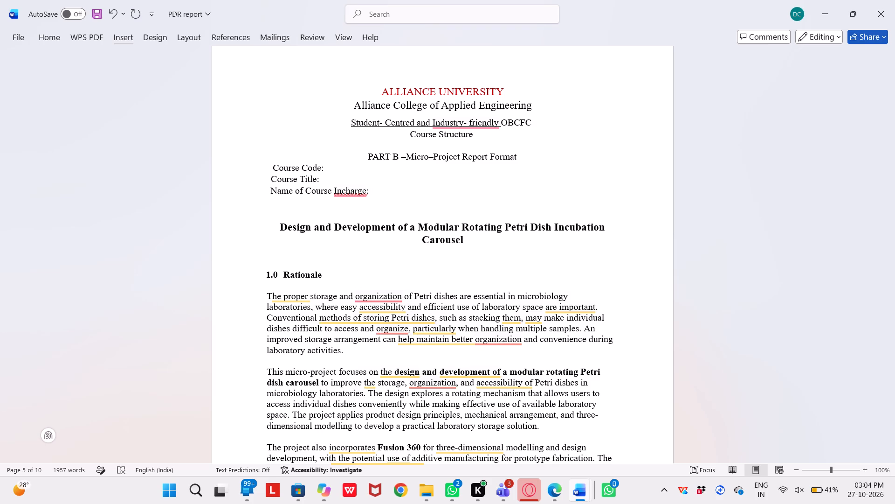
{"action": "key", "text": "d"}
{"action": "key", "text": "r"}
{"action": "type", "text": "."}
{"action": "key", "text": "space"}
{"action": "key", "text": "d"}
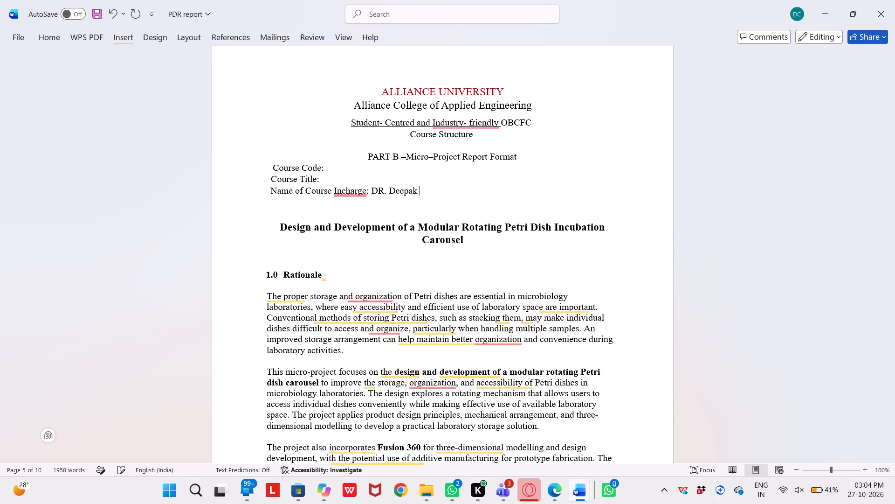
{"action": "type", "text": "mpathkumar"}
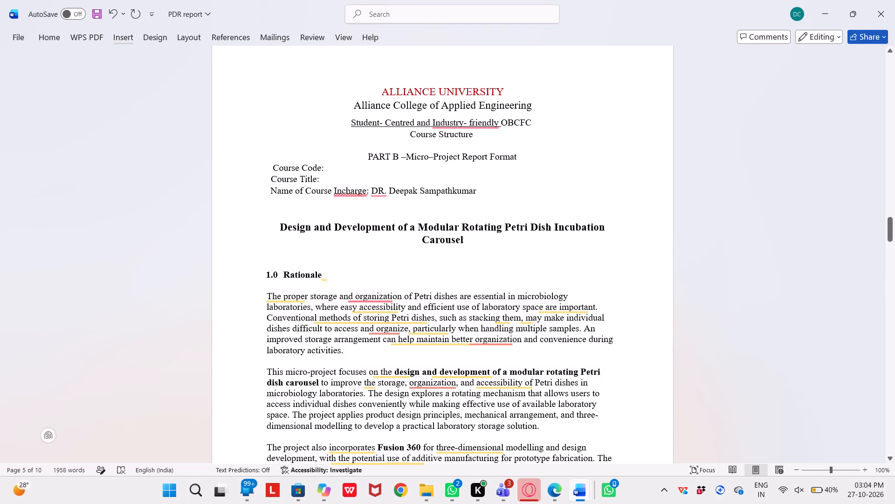
Add the caption SHELF on a new line below the pink-and-grey disc picture under "5.0 Actual Methodology Followed".
{"action": "scroll", "coordinate": [533, 218], "scroll_direction": "down", "scroll_amount": 12}
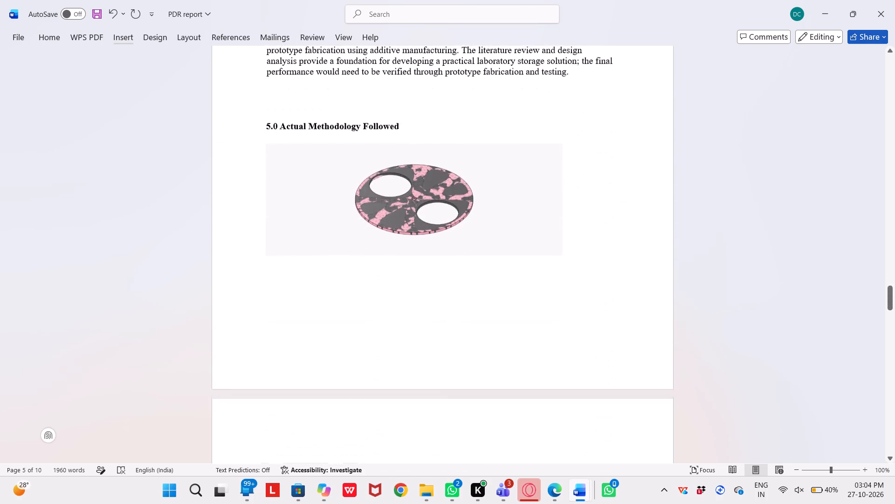
{"action": "scroll", "coordinate": [533, 218], "scroll_direction": "down", "scroll_amount": 6}
{"action": "scroll", "coordinate": [533, 218], "scroll_direction": "up", "scroll_amount": 4}
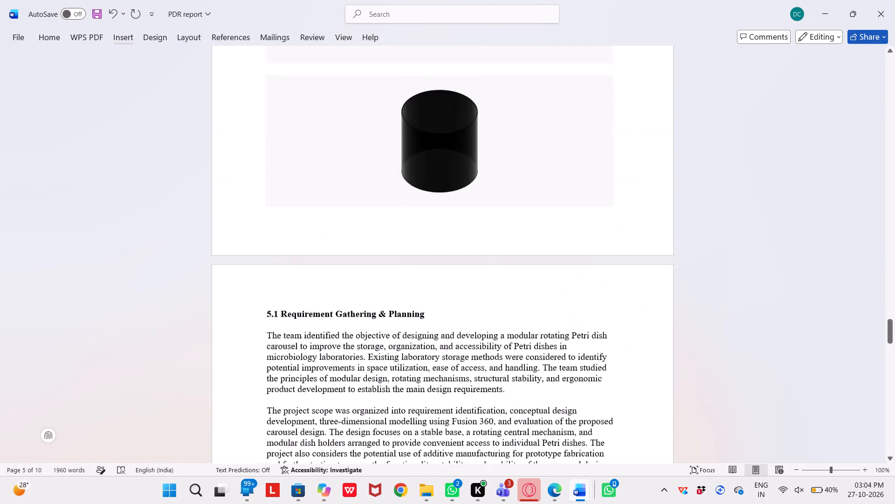
{"action": "scroll", "coordinate": [533, 218], "scroll_direction": "up", "scroll_amount": 4}
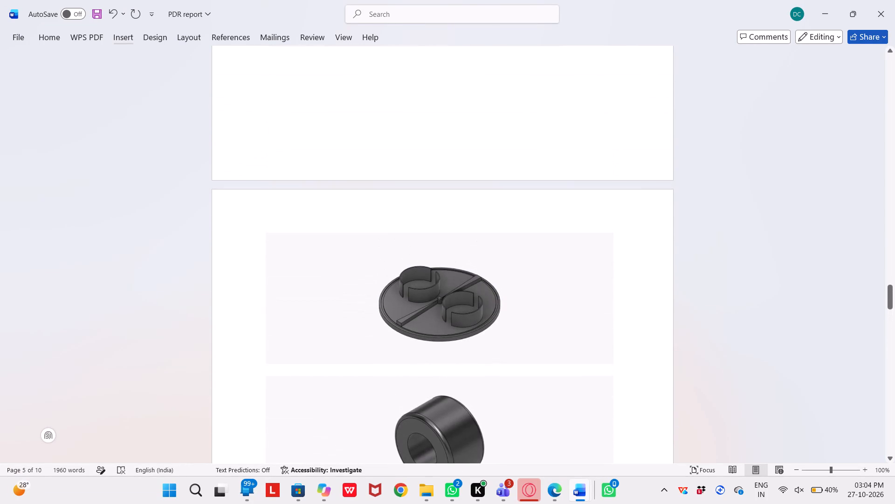
{"action": "scroll", "coordinate": [533, 218], "scroll_direction": "up", "scroll_amount": 1}
{"action": "left_click", "coordinate": [572, 146]}
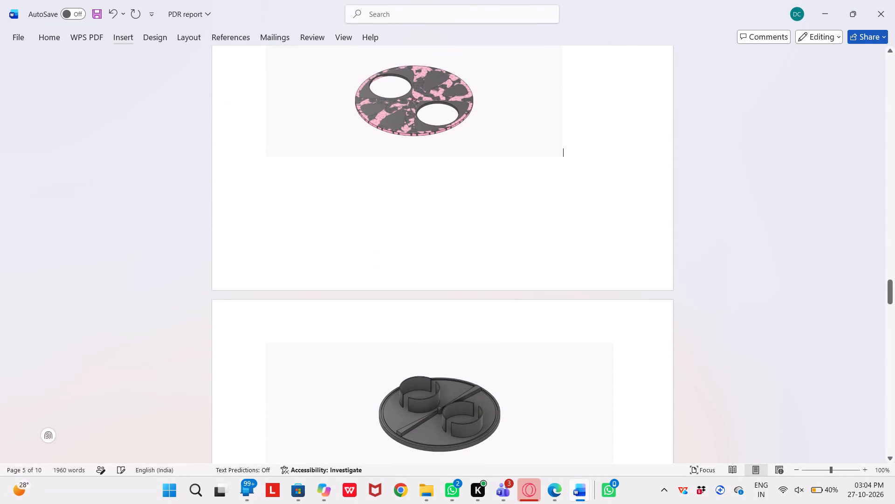
{"action": "key", "text": "Return"}
{"action": "type", "text": "SHEL"}
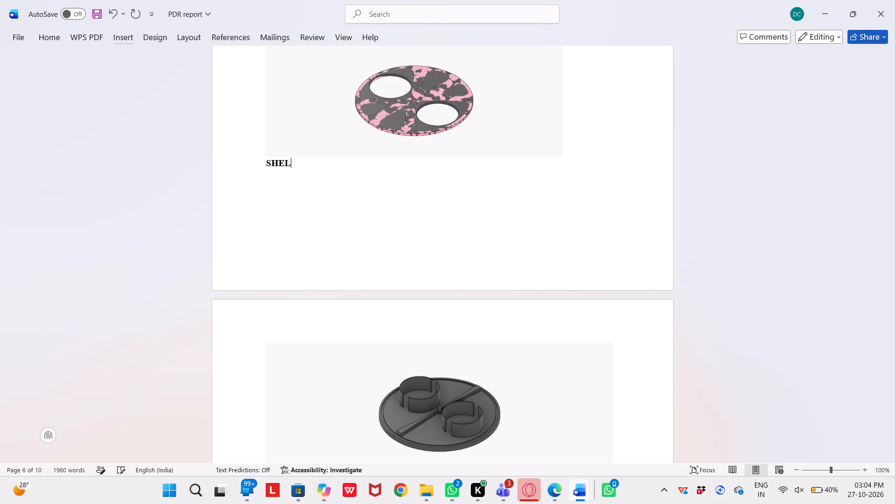
{"action": "key", "text": "f"}
Centre the SHELF caption on the page.
{"action": "key", "text": "ctrl+a"}
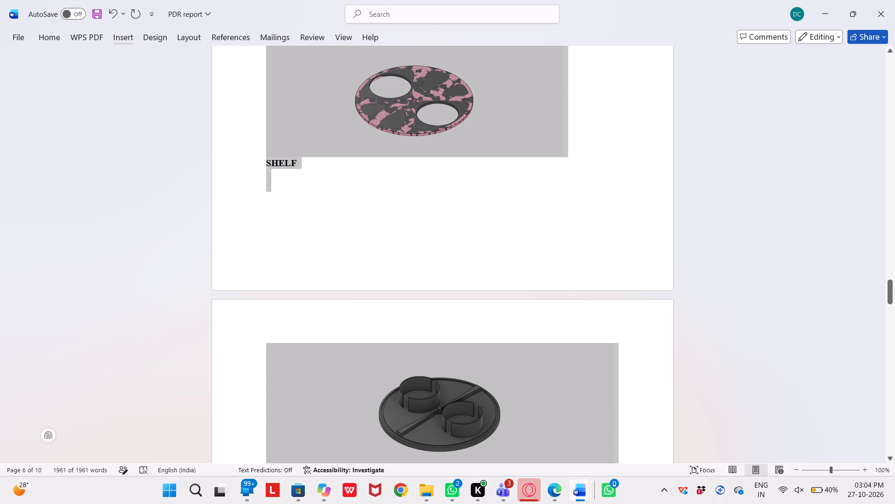
{"action": "left_click", "coordinate": [491, 217]}
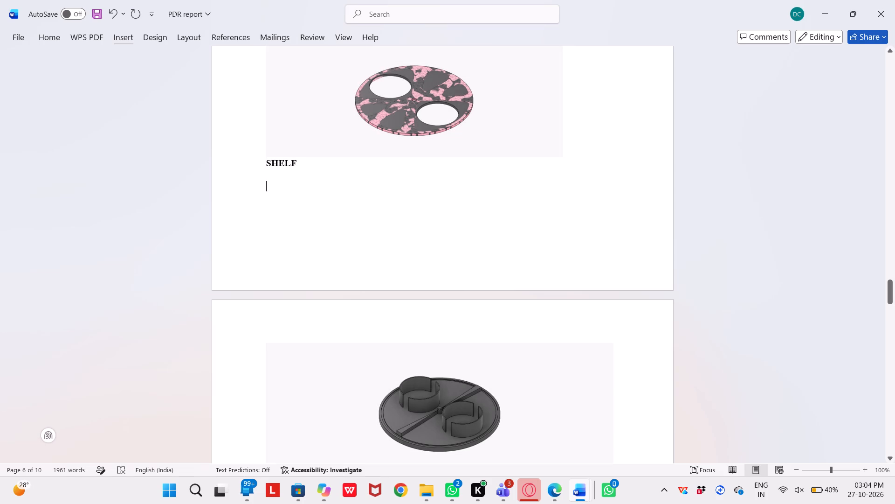
{"action": "left_click_drag", "start_coordinate": [299, 165], "coordinate": [261, 162]}
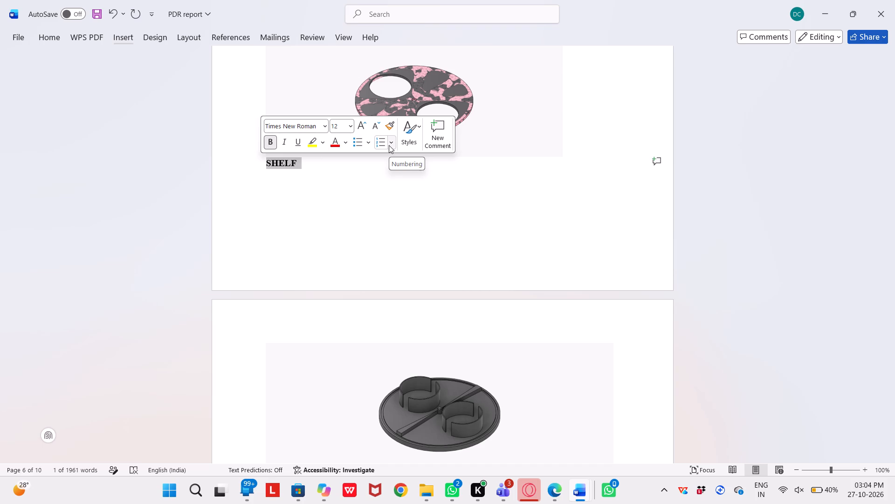
{"action": "left_click", "coordinate": [62, 39]}
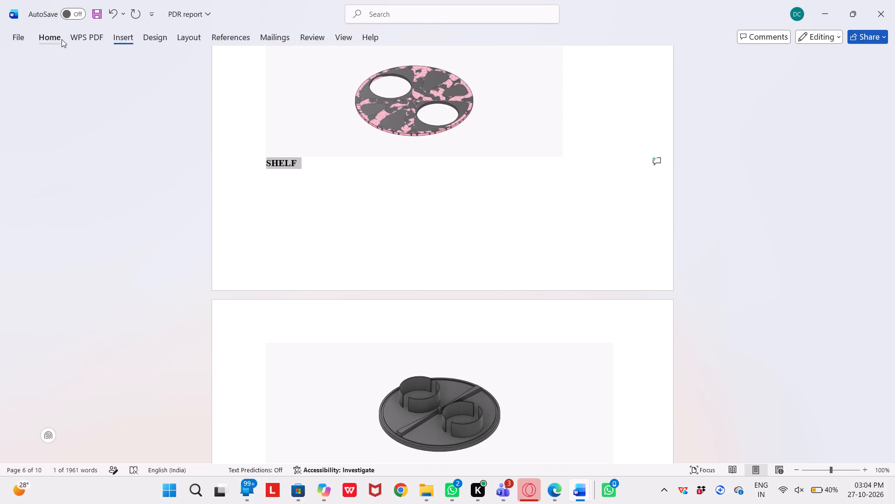
{"action": "left_click", "coordinate": [219, 68]}
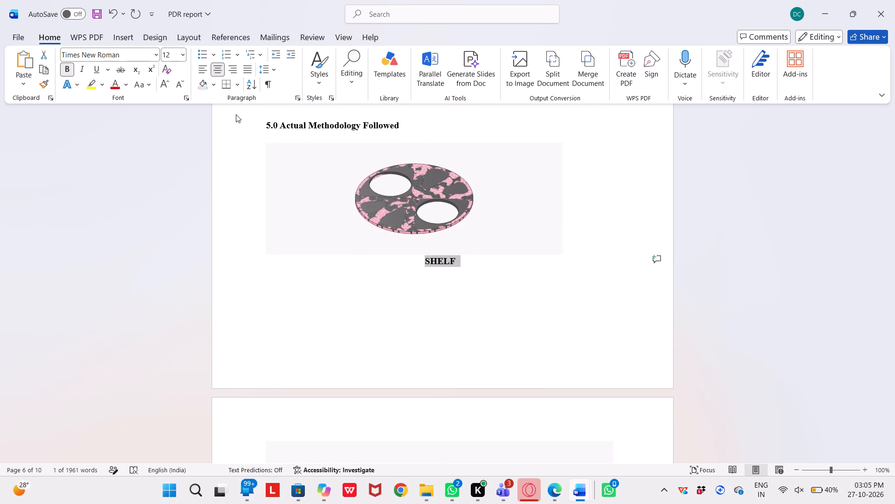
Centre the pink-and-grey disc picture above the SHELF caption.
{"action": "left_click", "coordinate": [265, 144]}
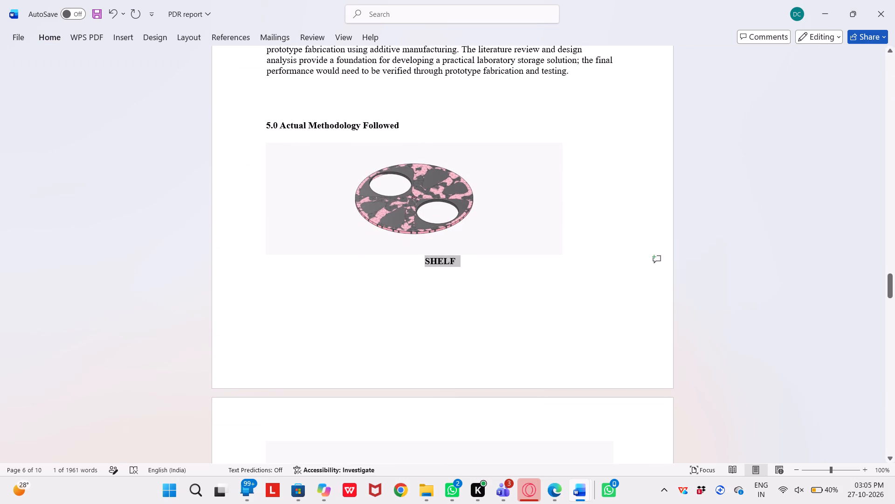
{"action": "left_click_drag", "start_coordinate": [268, 145], "coordinate": [276, 154]}
{"action": "left_click", "coordinate": [249, 168]}
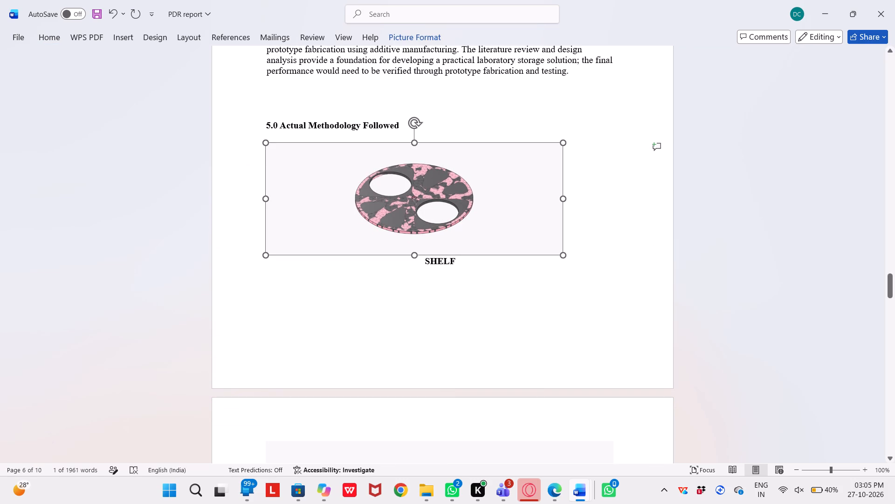
{"action": "scroll", "coordinate": [648, 318], "scroll_direction": "down", "scroll_amount": 4}
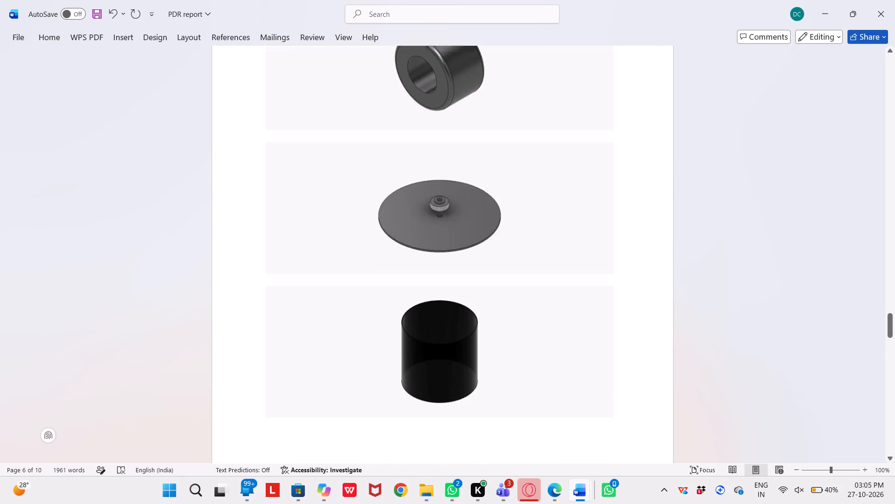
{"action": "scroll", "coordinate": [648, 318], "scroll_direction": "up", "scroll_amount": 1}
{"action": "scroll", "coordinate": [605, 453], "scroll_direction": "up", "scroll_amount": 3}
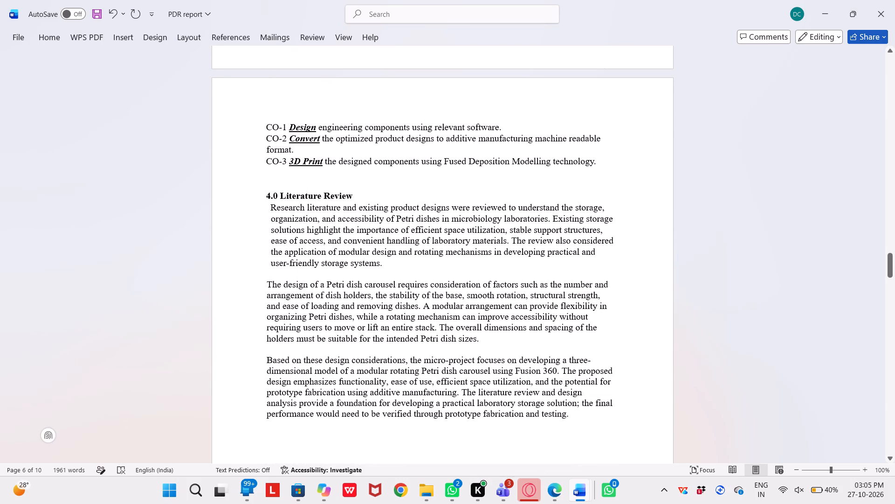
{"action": "scroll", "coordinate": [605, 453], "scroll_direction": "up", "scroll_amount": 1}
{"action": "scroll", "coordinate": [352, 295], "scroll_direction": "up", "scroll_amount": 15}
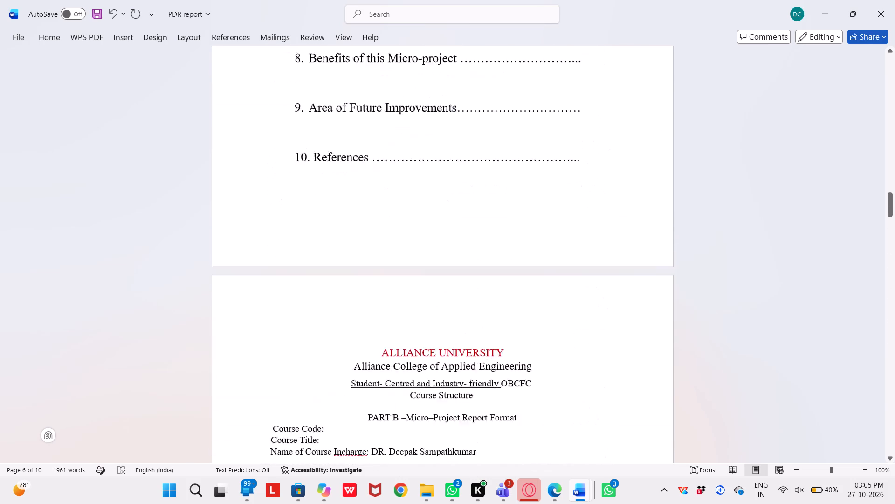
{"action": "scroll", "coordinate": [352, 295], "scroll_direction": "up", "scroll_amount": 1}
{"action": "scroll", "coordinate": [352, 295], "scroll_direction": "down", "scroll_amount": 12}
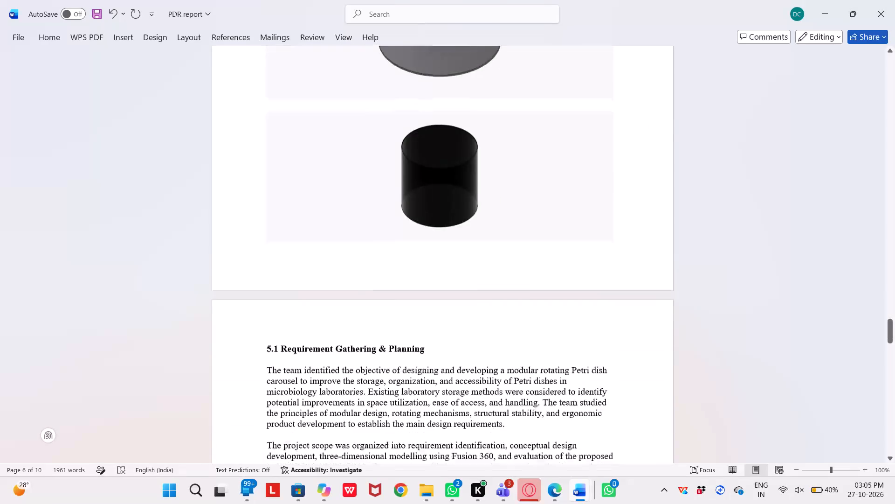
{"action": "scroll", "coordinate": [352, 295], "scroll_direction": "up", "scroll_amount": 1}
{"action": "scroll", "coordinate": [352, 295], "scroll_direction": "down", "scroll_amount": 1}
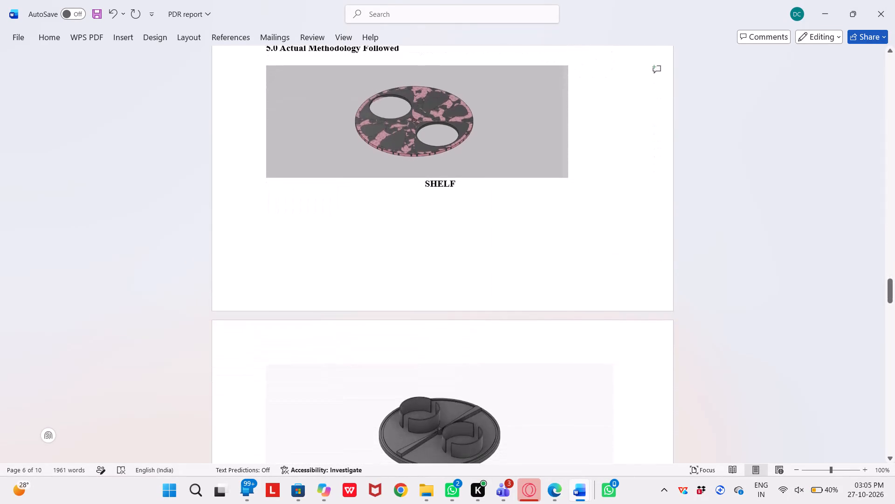
{"action": "left_click", "coordinate": [55, 31]}
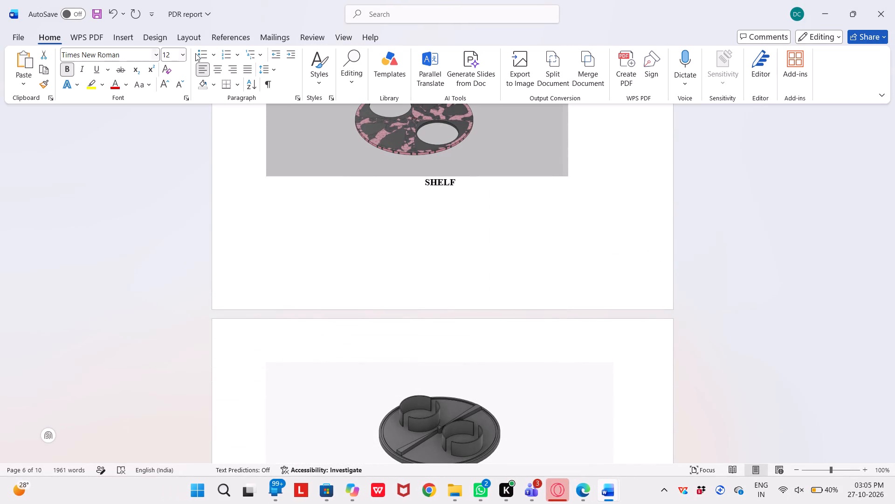
{"action": "left_click", "coordinate": [219, 70]}
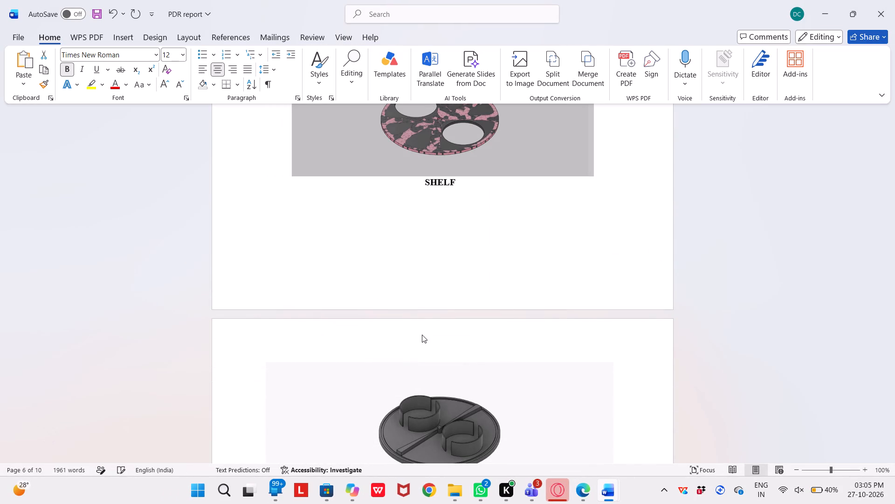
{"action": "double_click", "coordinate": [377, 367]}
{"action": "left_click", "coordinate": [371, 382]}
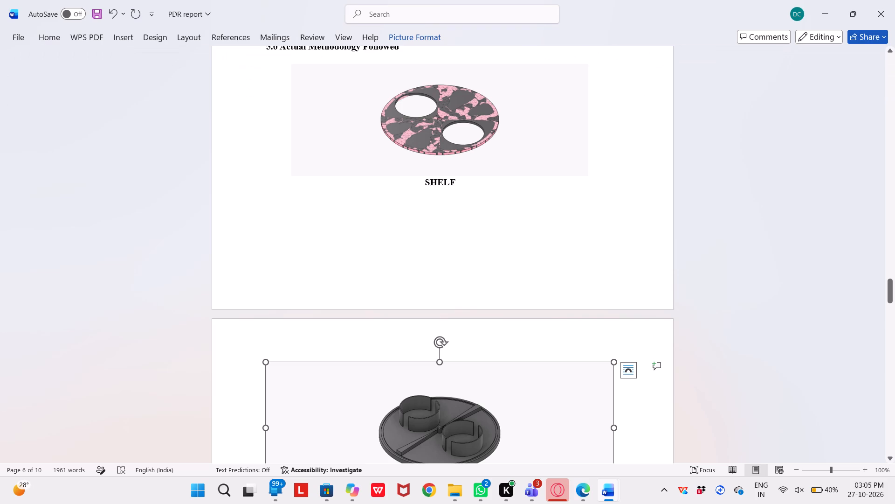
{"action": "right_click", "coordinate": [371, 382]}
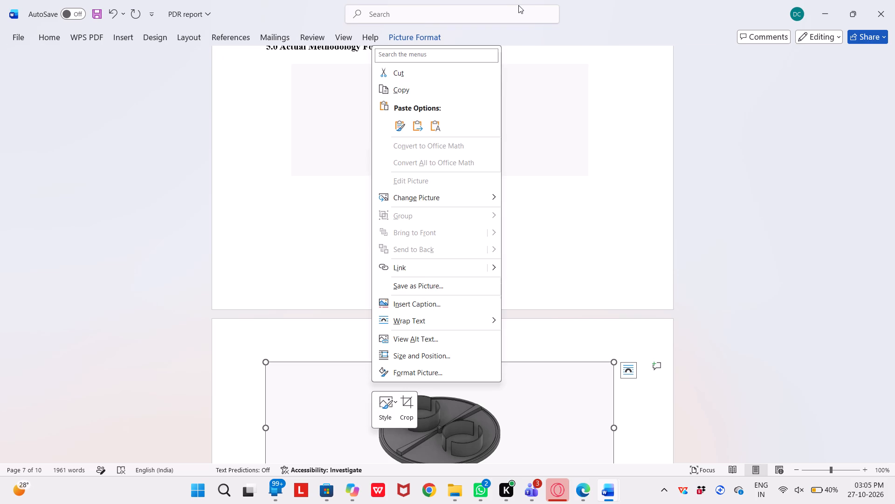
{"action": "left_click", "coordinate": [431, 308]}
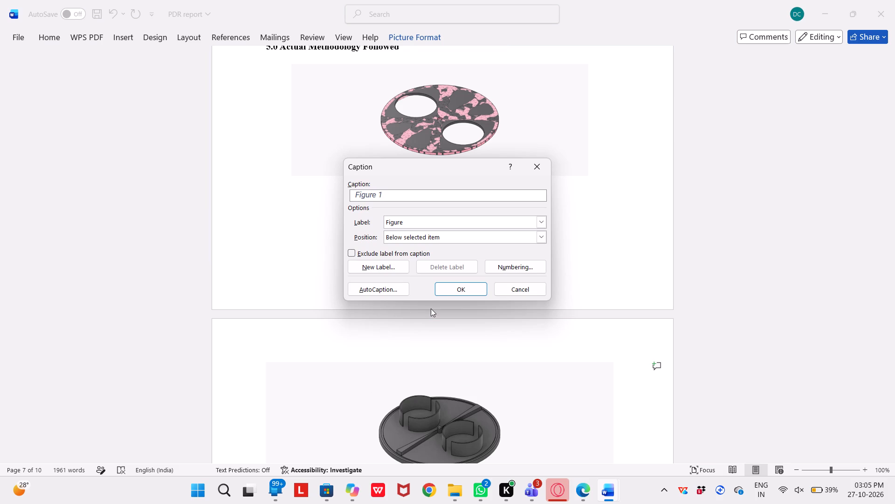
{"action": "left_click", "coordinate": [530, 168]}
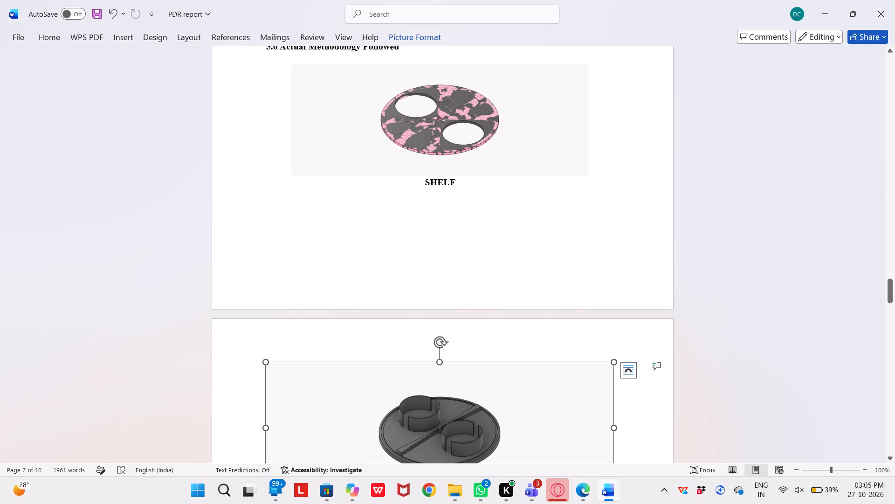
Delete the typed SHELF text below the pink-and-grey disc picture.
{"action": "left_click", "coordinate": [452, 181]}
{"action": "left_click", "coordinate": [459, 181]}
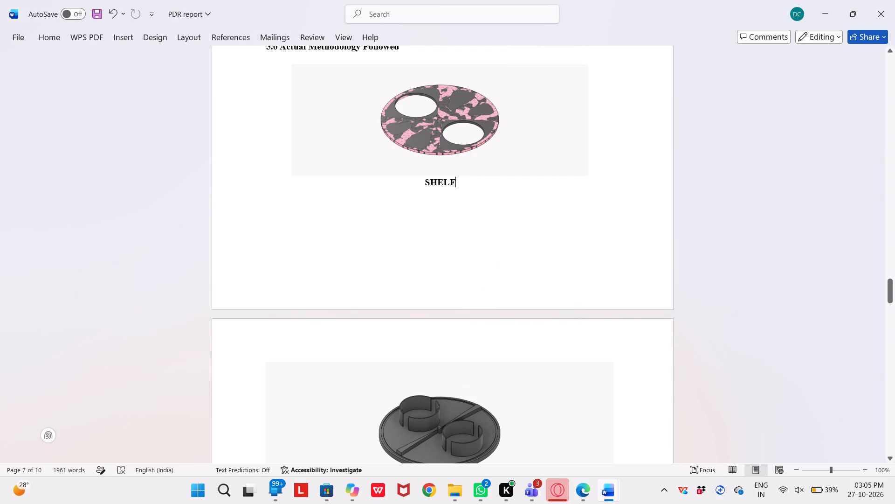
{"action": "key", "text": "BackSpace"}
{"action": "key", "text": "BackSpace"}
{"action": "key", "text": "BackSpace"}
{"action": "key", "text": "BackSpace"}
{"action": "key", "text": "BackSpace"}
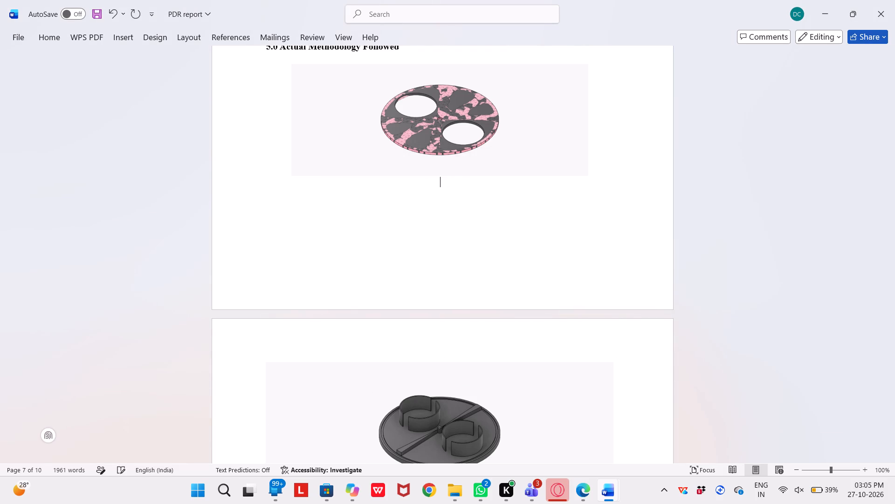
Open the caption settings for the pink-and-grey disc picture.
{"action": "left_click", "coordinate": [489, 118]}
{"action": "right_click", "coordinate": [489, 118]}
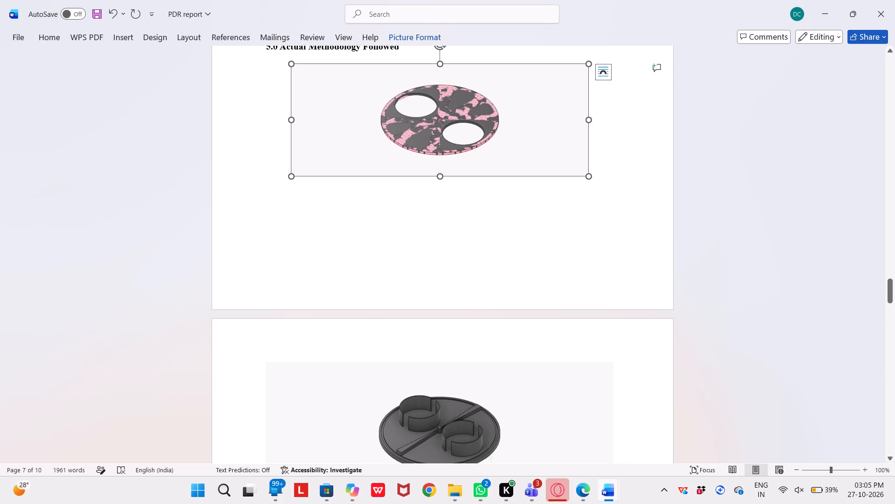
{"action": "left_click", "coordinate": [545, 373]}
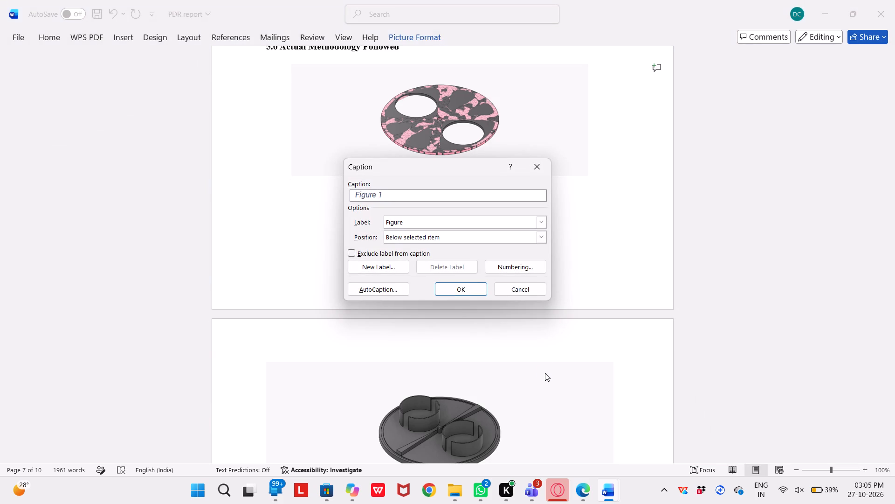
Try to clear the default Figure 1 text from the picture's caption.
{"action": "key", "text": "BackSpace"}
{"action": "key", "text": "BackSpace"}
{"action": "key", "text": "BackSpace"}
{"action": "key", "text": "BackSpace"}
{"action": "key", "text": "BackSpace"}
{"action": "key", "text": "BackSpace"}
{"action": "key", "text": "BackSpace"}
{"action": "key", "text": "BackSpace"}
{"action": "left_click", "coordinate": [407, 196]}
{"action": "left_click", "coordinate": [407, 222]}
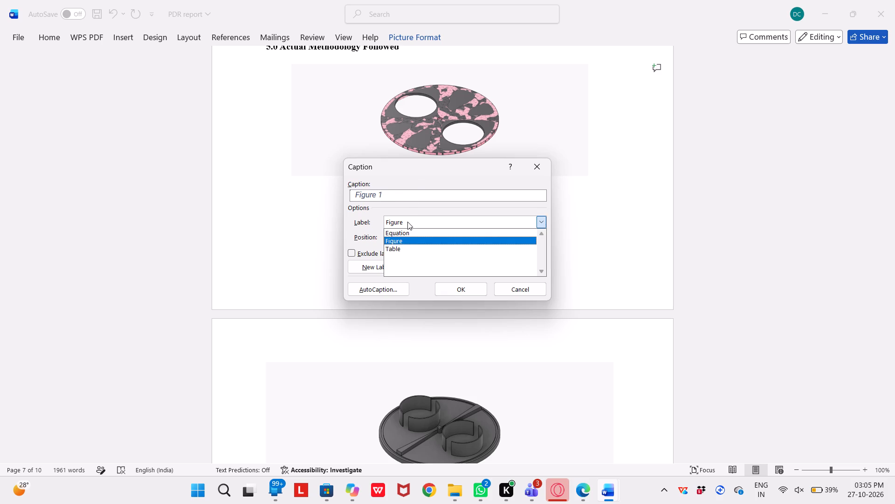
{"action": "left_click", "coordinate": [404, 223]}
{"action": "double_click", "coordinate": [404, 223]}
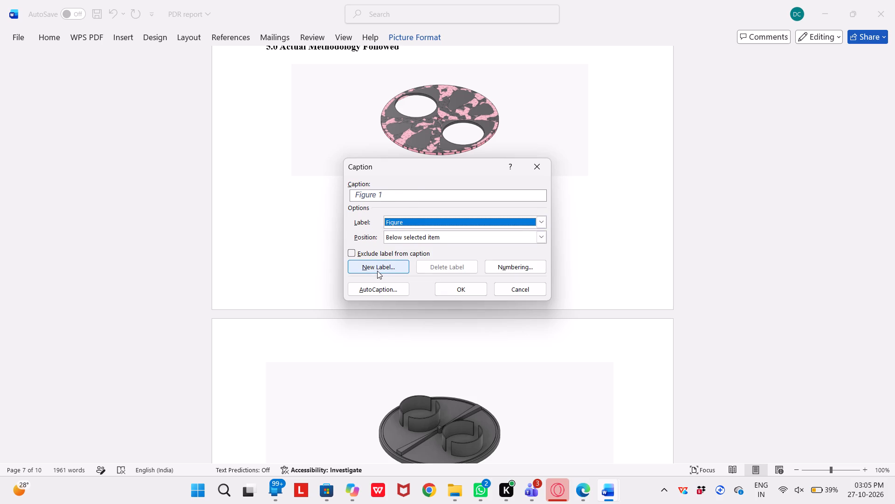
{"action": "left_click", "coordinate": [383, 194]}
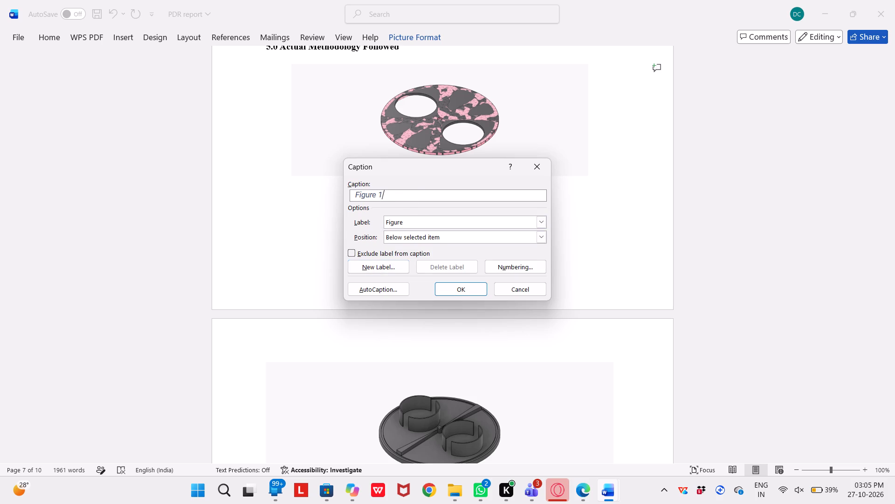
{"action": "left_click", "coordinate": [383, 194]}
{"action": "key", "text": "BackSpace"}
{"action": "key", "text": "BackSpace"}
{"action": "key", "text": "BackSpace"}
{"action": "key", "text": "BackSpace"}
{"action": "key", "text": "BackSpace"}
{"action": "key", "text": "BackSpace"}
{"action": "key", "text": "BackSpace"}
Create a new caption label SHELF and insert the caption below the pink-and-grey disc picture.
{"action": "left_click", "coordinate": [387, 265]}
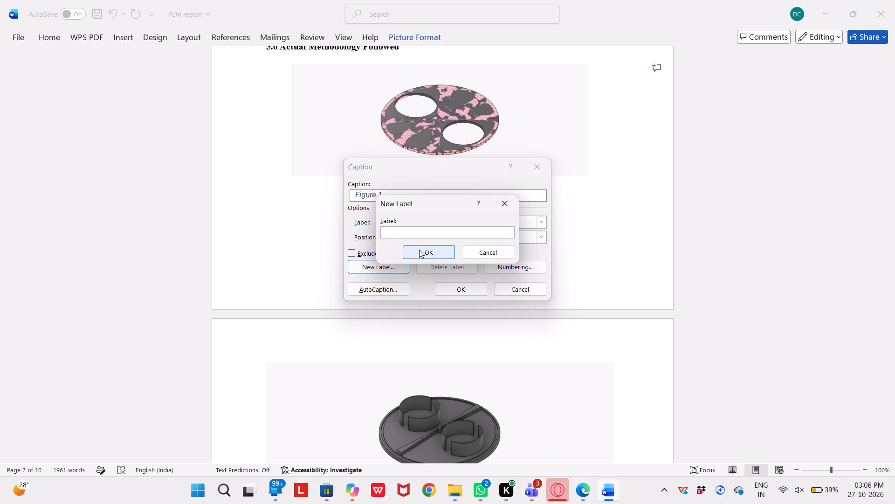
{"action": "type", "text": "SHE"}
{"action": "type", "text": "LF"}
{"action": "key", "text": "Return"}
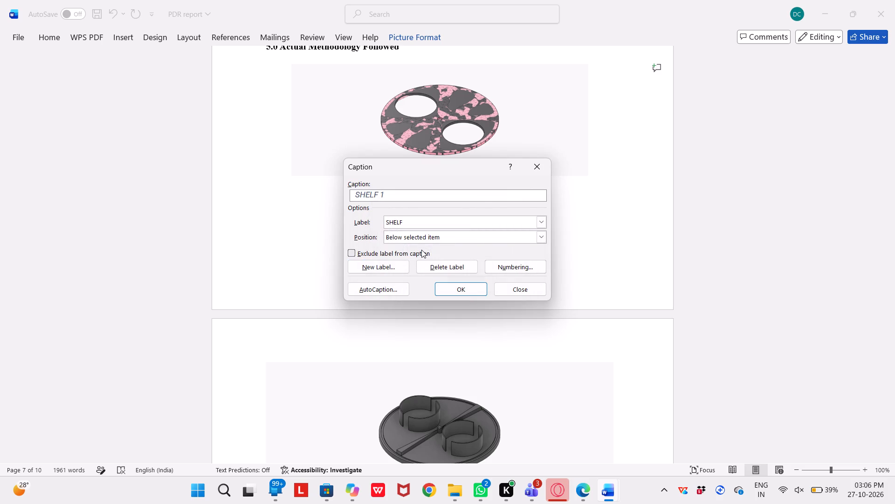
{"action": "key", "text": "BackSpace"}
{"action": "left_click", "coordinate": [471, 281]}
{"action": "left_click", "coordinate": [468, 296]}
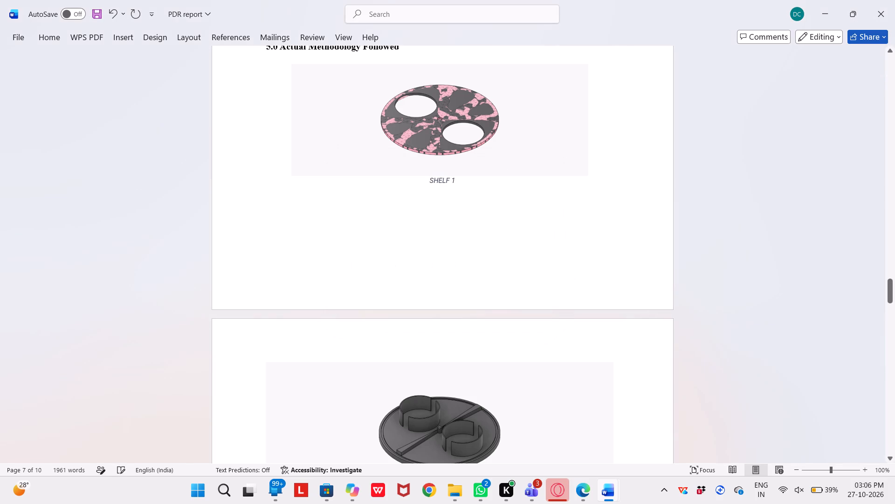
Remove the number from the SHELF caption.
{"action": "key", "text": "BackSpace"}
{"action": "key", "text": "BackSpace"}
Format the SHELF caption as bold, italic and underlined at font size 12.
{"action": "left_click_drag", "start_coordinate": [457, 182], "coordinate": [446, 182]}
{"action": "left_click_drag", "start_coordinate": [446, 182], "coordinate": [413, 184]}
{"action": "left_click", "coordinate": [419, 169]}
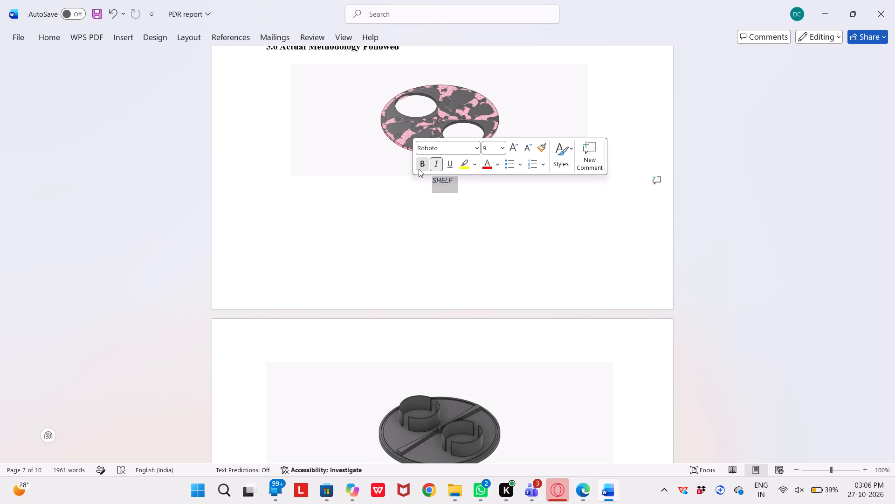
{"action": "left_click", "coordinate": [437, 169]}
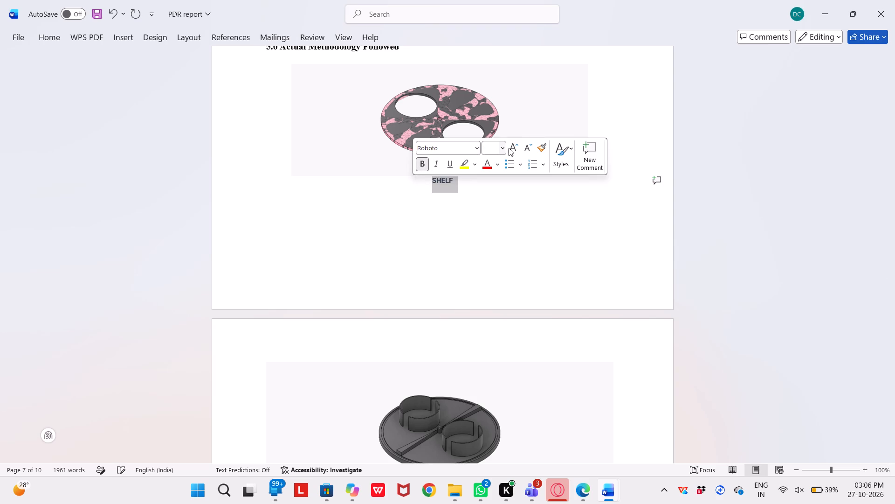
{"action": "left_click", "coordinate": [504, 150]}
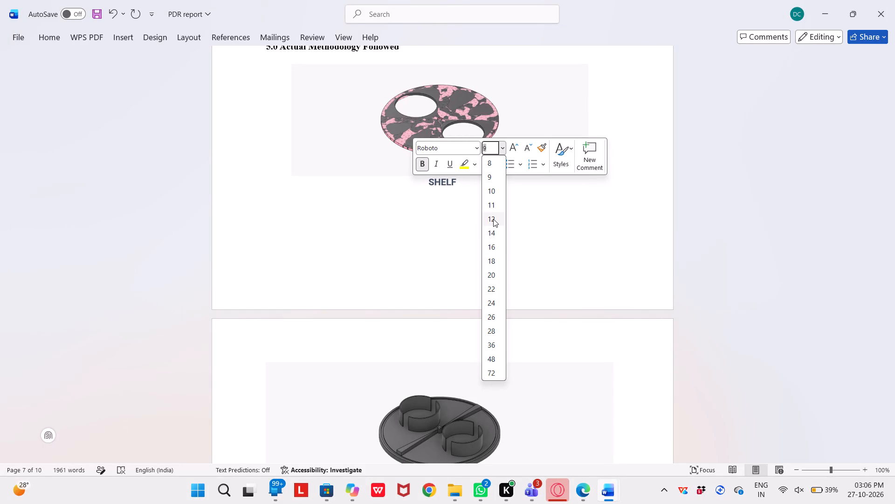
{"action": "left_click", "coordinate": [493, 219]}
{"action": "scroll", "coordinate": [527, 294], "scroll_direction": "down", "scroll_amount": 1}
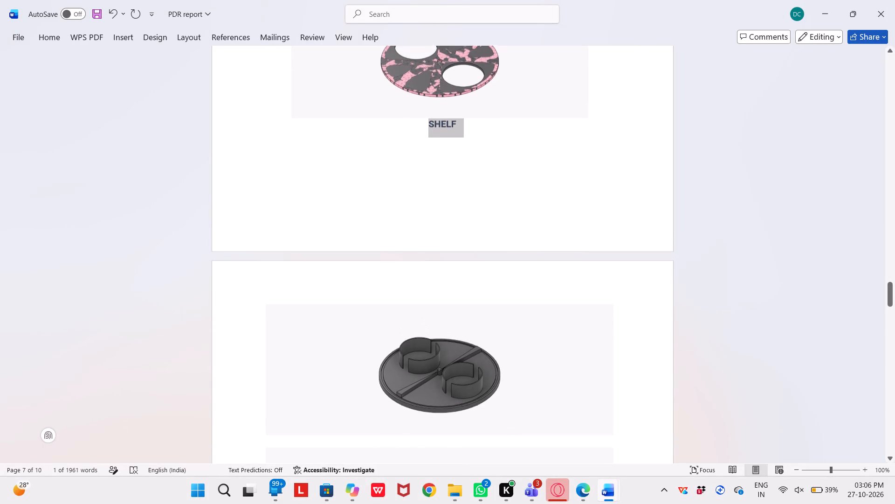
{"action": "left_click", "coordinate": [43, 35]}
{"action": "left_click", "coordinate": [84, 71]}
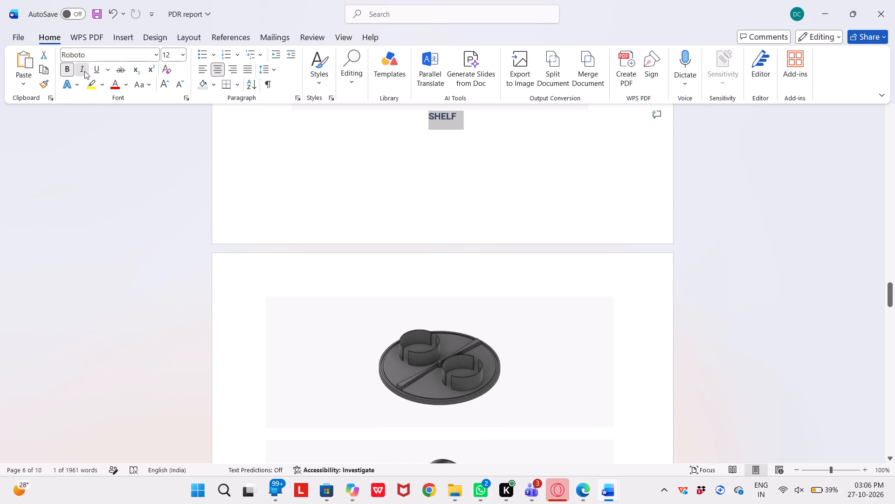
{"action": "left_click", "coordinate": [96, 69]}
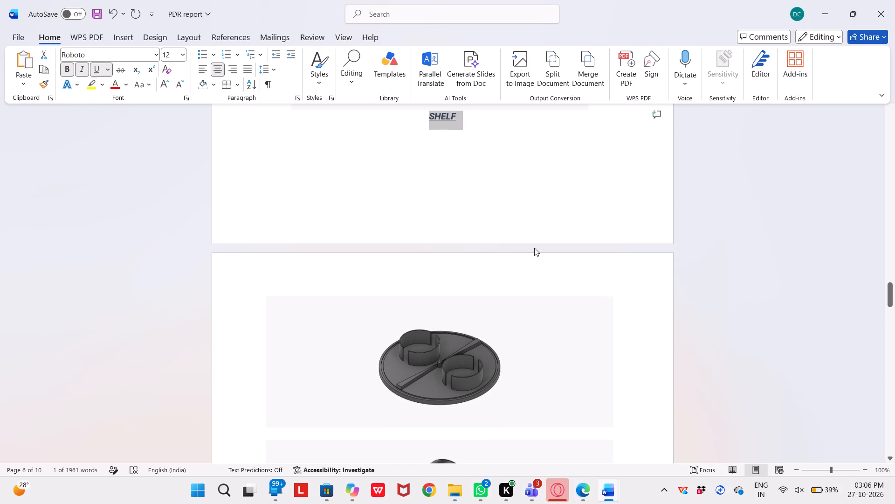
{"action": "left_click", "coordinate": [534, 248]}
Add an empty line below the picture of the grey disc with two round holders.
{"action": "scroll", "coordinate": [535, 320], "scroll_direction": "down", "scroll_amount": 2}
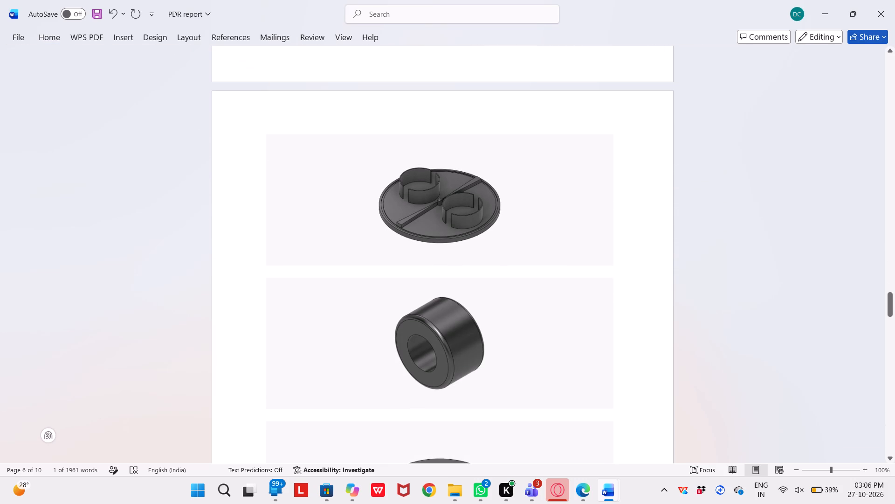
{"action": "left_click", "coordinate": [625, 249]}
{"action": "key", "text": "Return"}
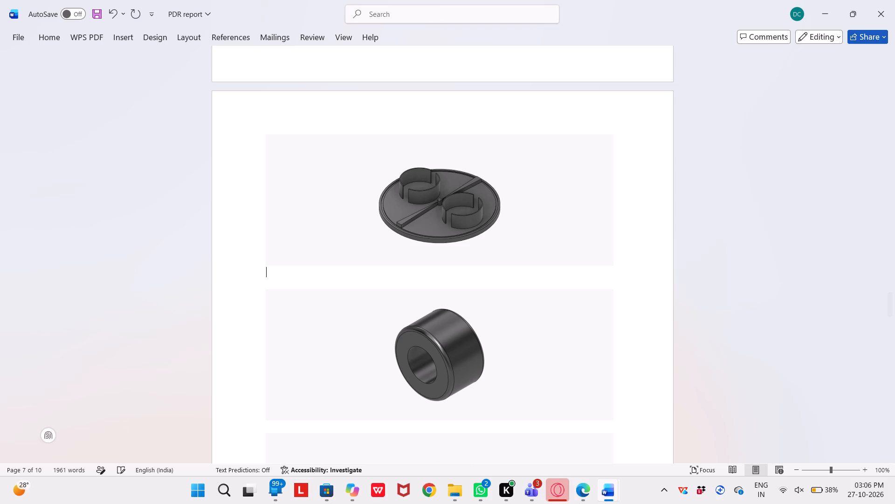
Insert a caption with a new label BASE below the picture of the grey disc with two round holders.
{"action": "right_click", "coordinate": [554, 212]}
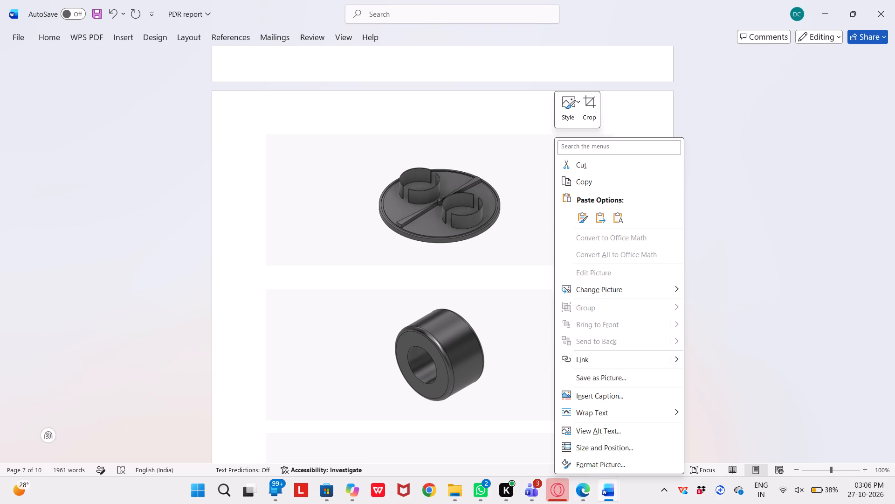
{"action": "left_click", "coordinate": [629, 394]}
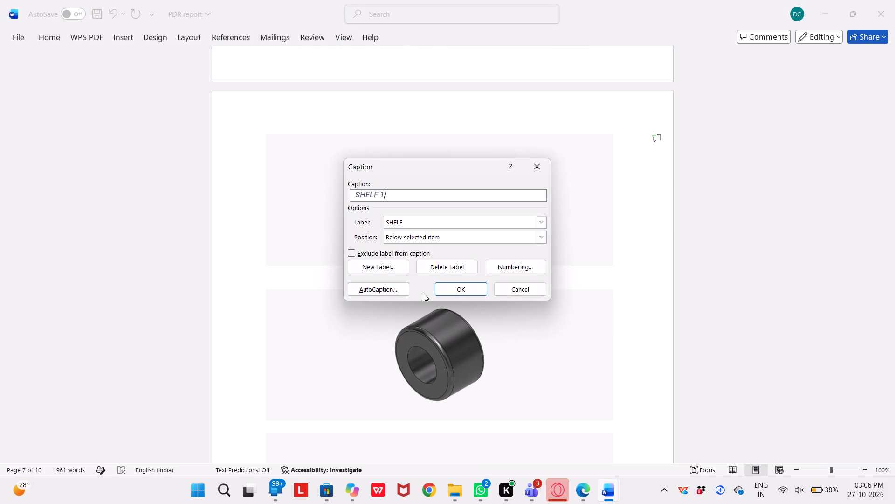
{"action": "left_click", "coordinate": [398, 266]}
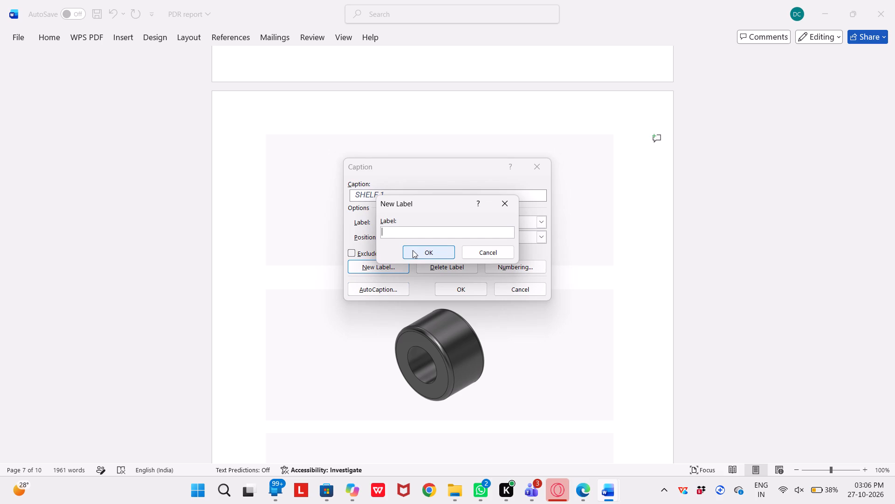
{"action": "type", "text": "BASE"}
{"action": "key", "text": "Return"}
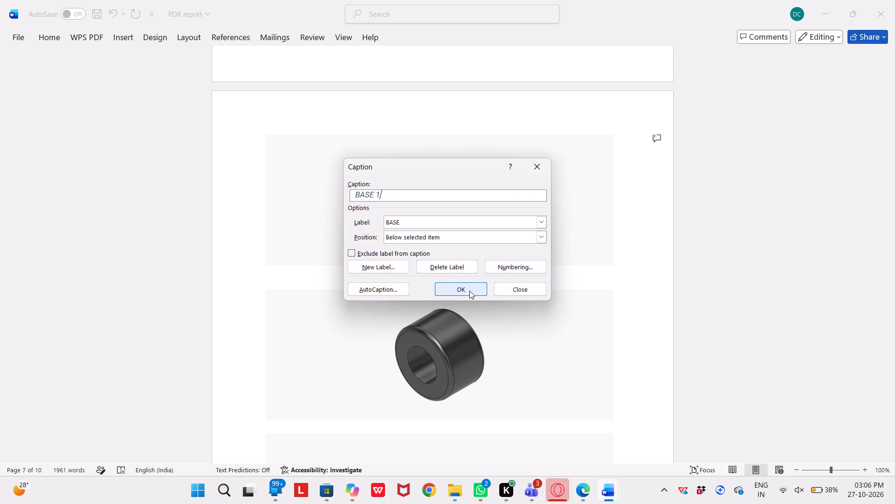
{"action": "key", "text": "Return"}
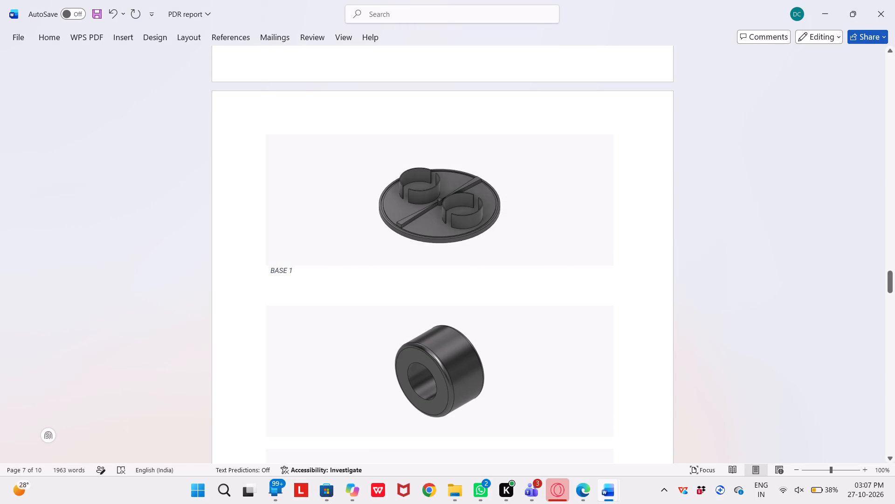
Make the BASE 1 caption bold and underlined at font size 12.
{"action": "left_click", "coordinate": [299, 269]}
{"action": "left_click_drag", "start_coordinate": [299, 269], "coordinate": [267, 267]}
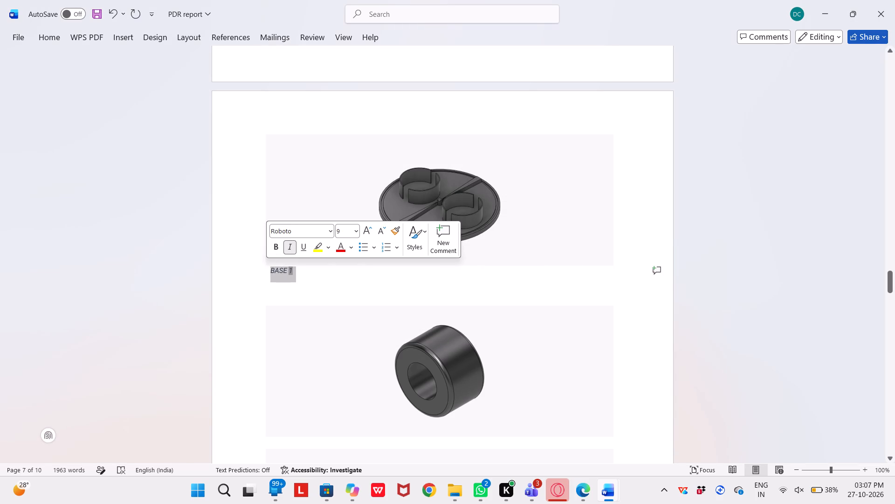
{"action": "left_click", "coordinate": [276, 248]}
{"action": "left_click", "coordinate": [304, 246]}
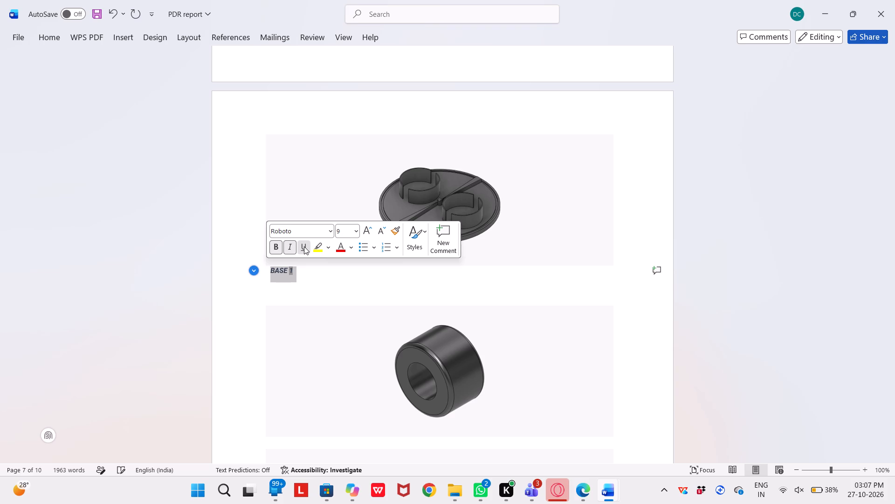
{"action": "left_click", "coordinate": [356, 231]}
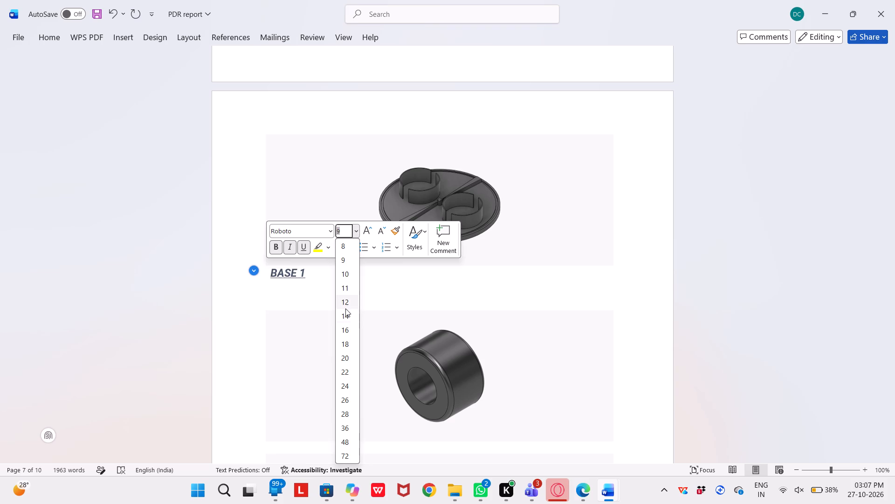
{"action": "left_click", "coordinate": [344, 305]}
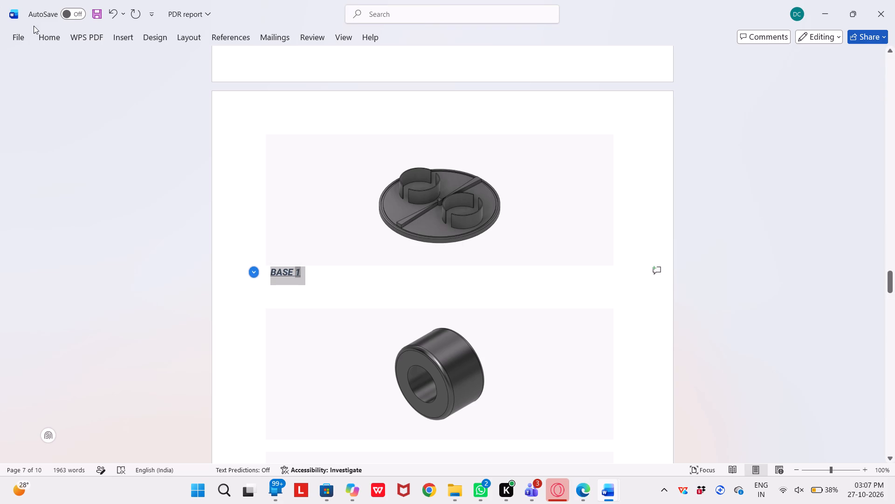
Centre the BASE 1 caption and delete its number so it reads only BASE.
{"action": "left_click", "coordinate": [48, 39]}
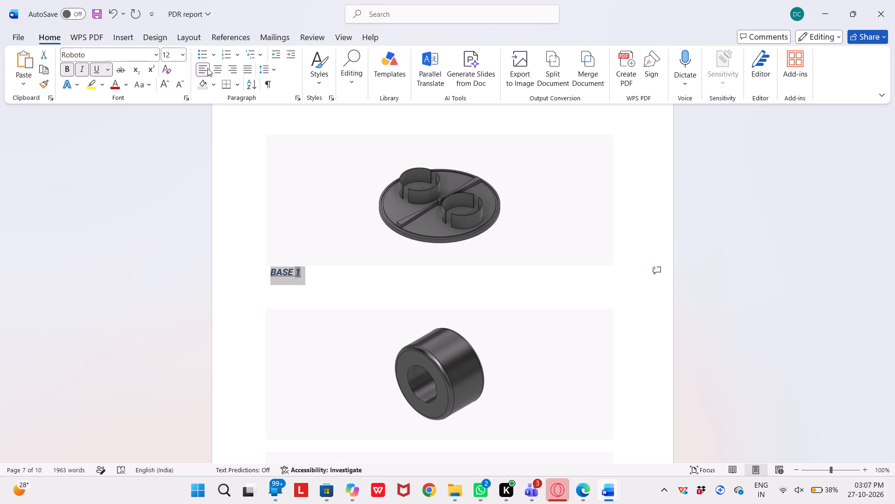
{"action": "left_click", "coordinate": [220, 68]}
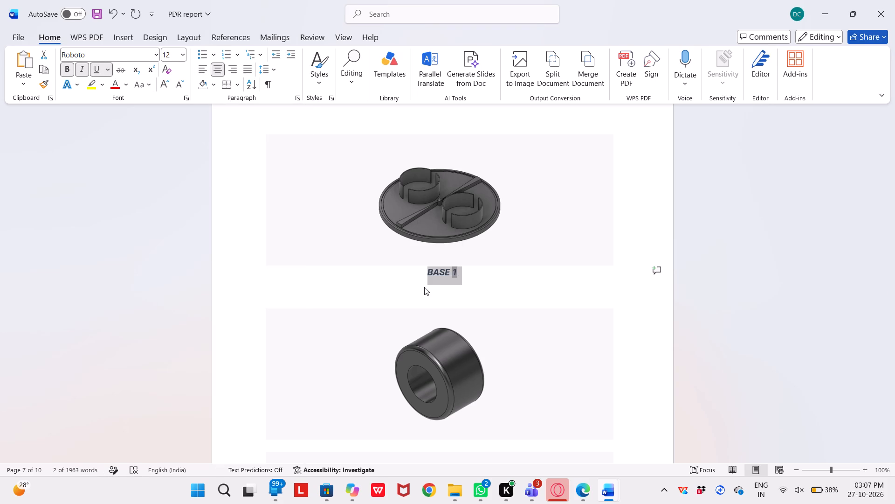
{"action": "left_click", "coordinate": [458, 273]}
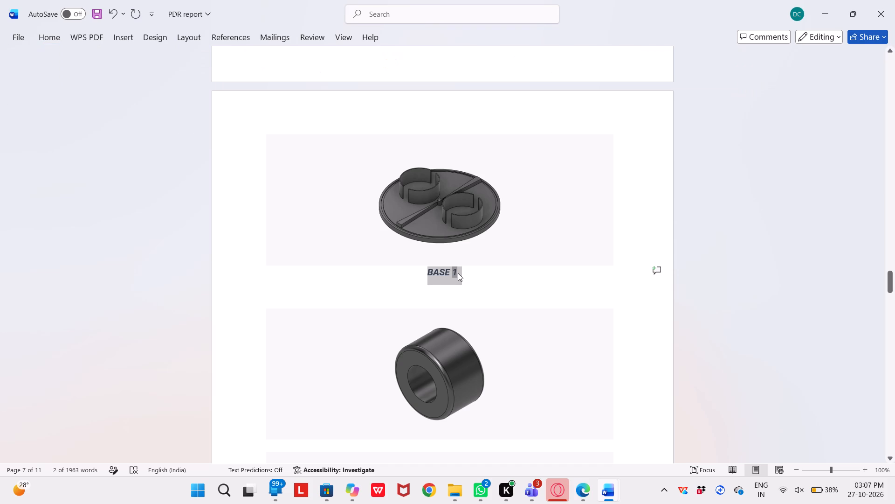
{"action": "left_click", "coordinate": [458, 273]}
{"action": "key", "text": "BackSpace"}
{"action": "key", "text": "BackSpace"}
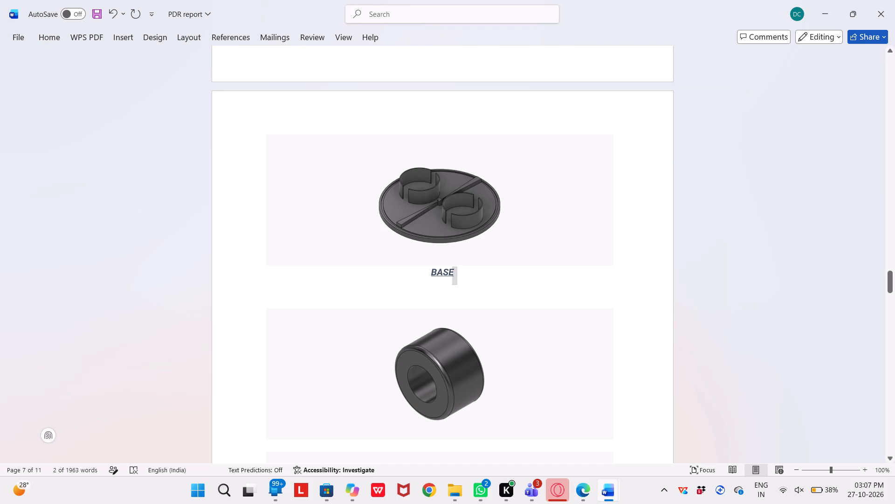
Insert a caption with a new label WHEEL below the picture of the dark hollow cylinder.
{"action": "scroll", "coordinate": [447, 275], "scroll_direction": "down", "scroll_amount": 1}
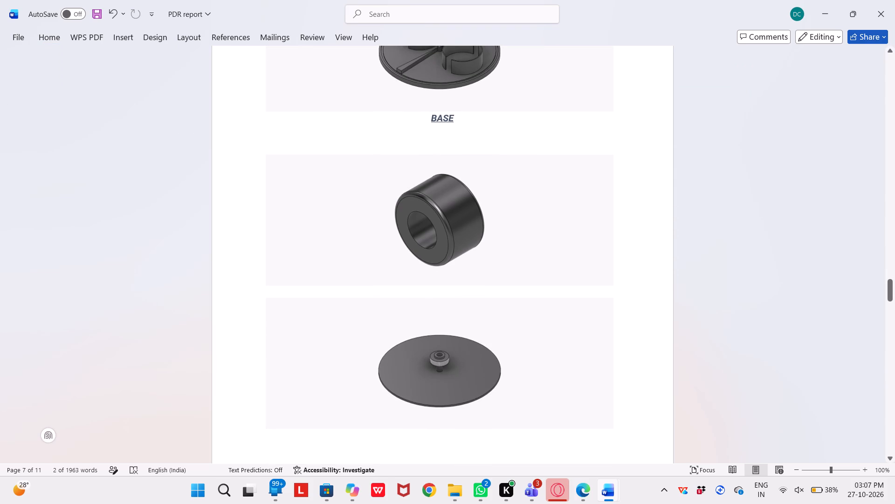
{"action": "left_click", "coordinate": [418, 227]}
{"action": "right_click", "coordinate": [418, 227]}
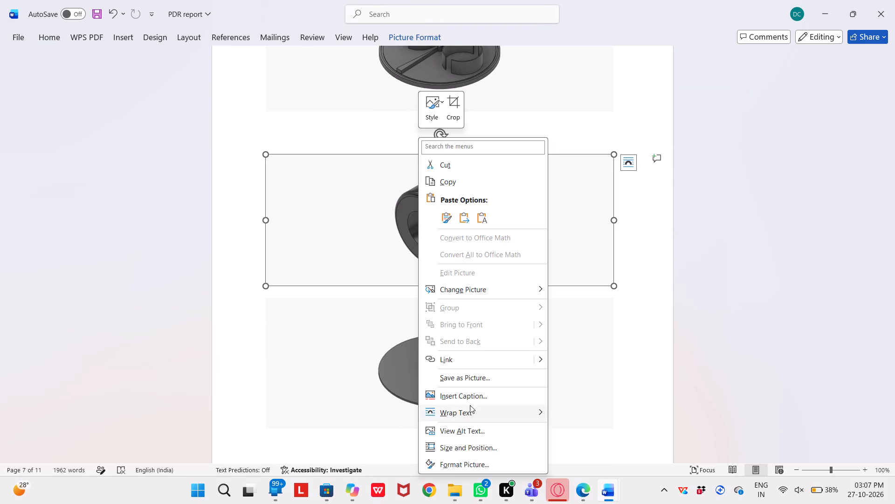
{"action": "left_click", "coordinate": [467, 396]}
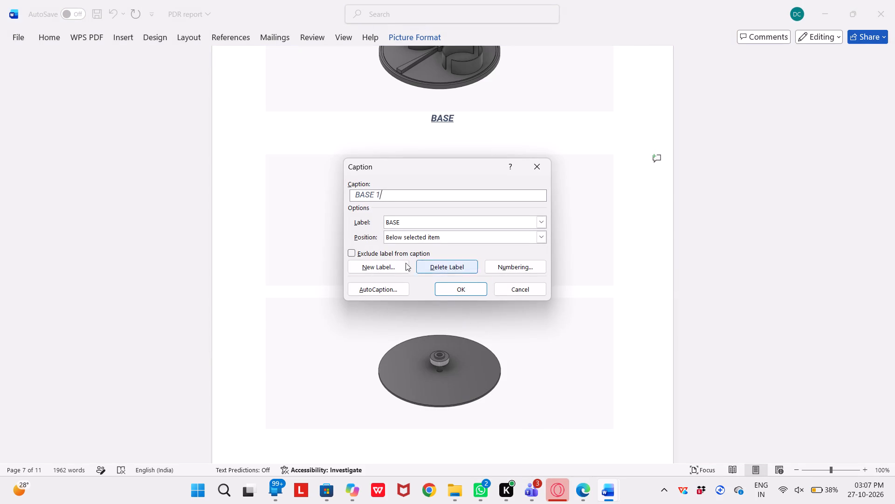
{"action": "left_click", "coordinate": [381, 267]}
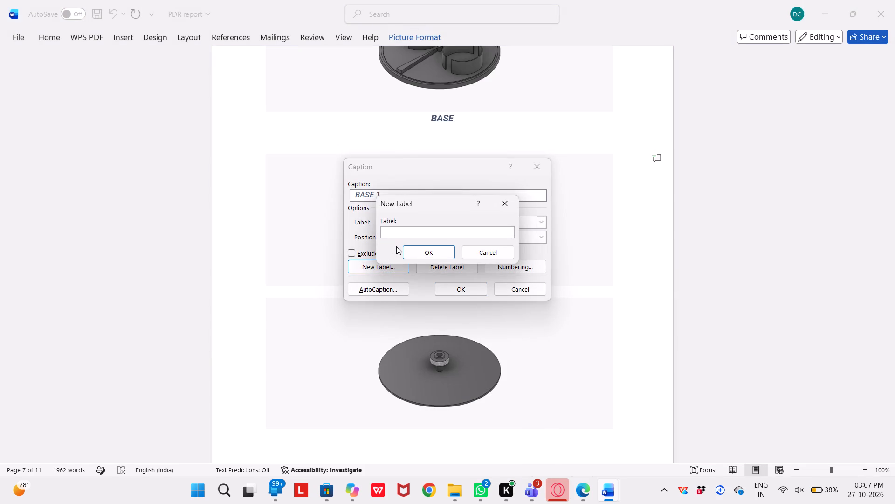
{"action": "type", "text": "WHEEK"}
{"action": "key", "text": "BackSpace"}
{"action": "key", "text": "l"}
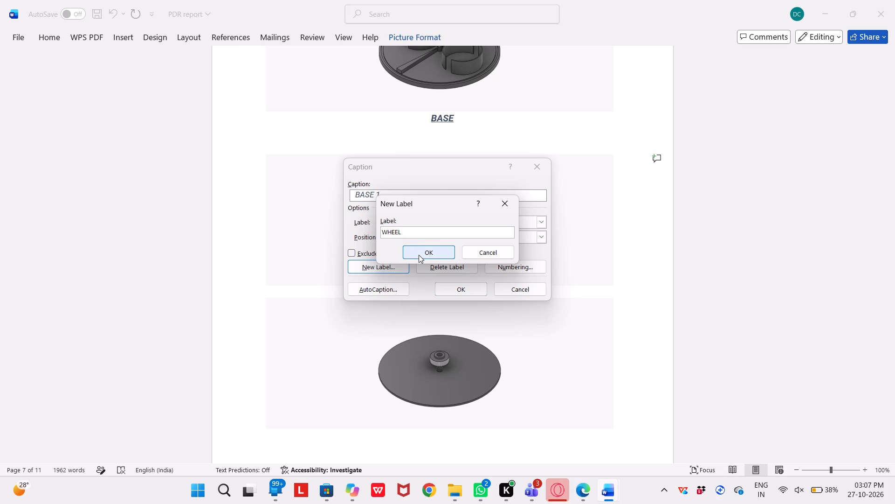
{"action": "key", "text": "Return"}
{"action": "key", "text": "Return"}
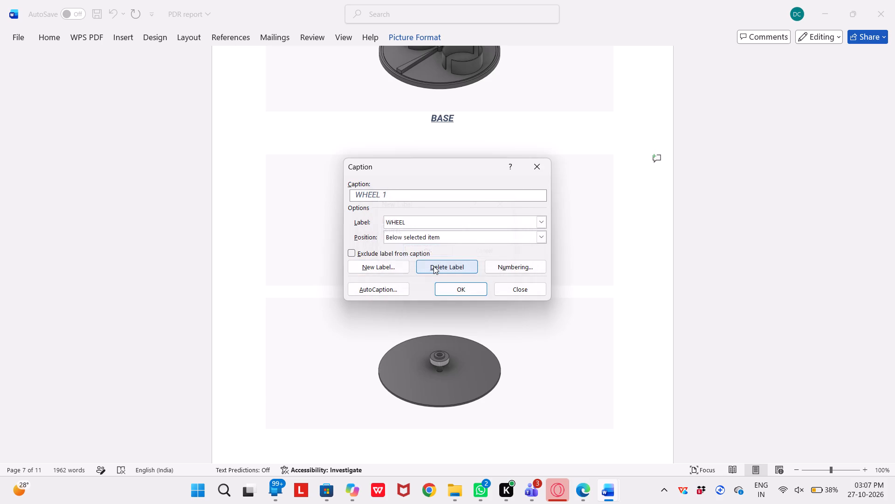
Make the WHEEL 1 caption bold at font size 12 and centre it.
{"action": "left_click_drag", "start_coordinate": [304, 293], "coordinate": [259, 284]}
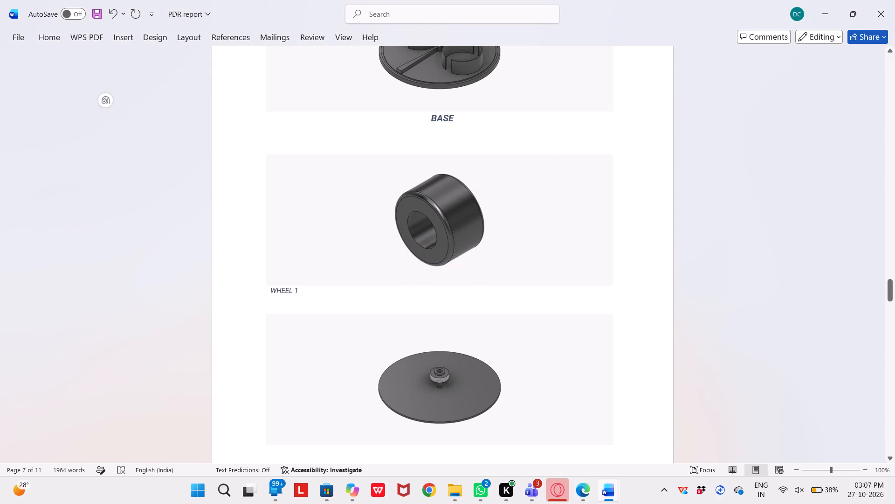
{"action": "left_click_drag", "start_coordinate": [259, 284], "coordinate": [274, 295]}
{"action": "left_click", "coordinate": [59, 35]}
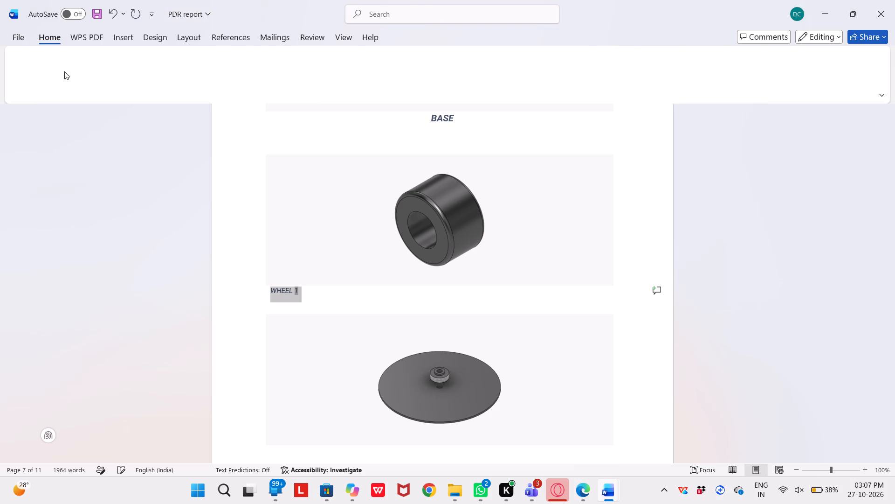
{"action": "left_click", "coordinate": [66, 69]}
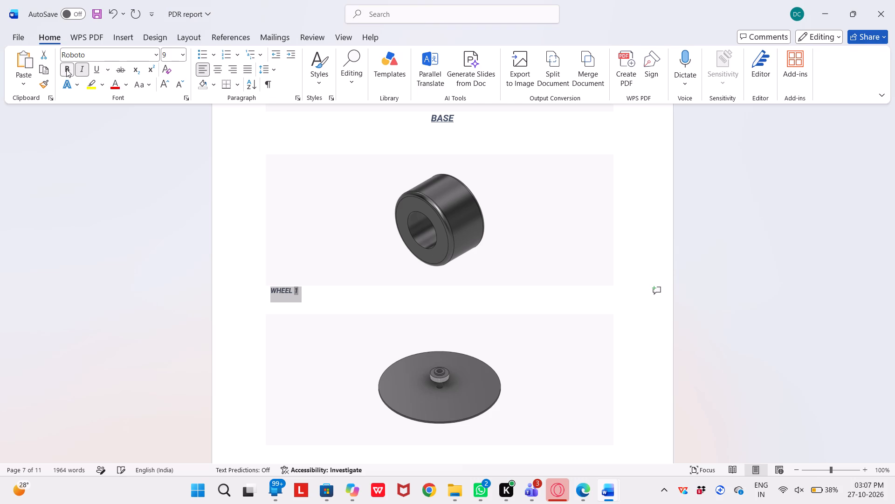
{"action": "left_click", "coordinate": [181, 53]}
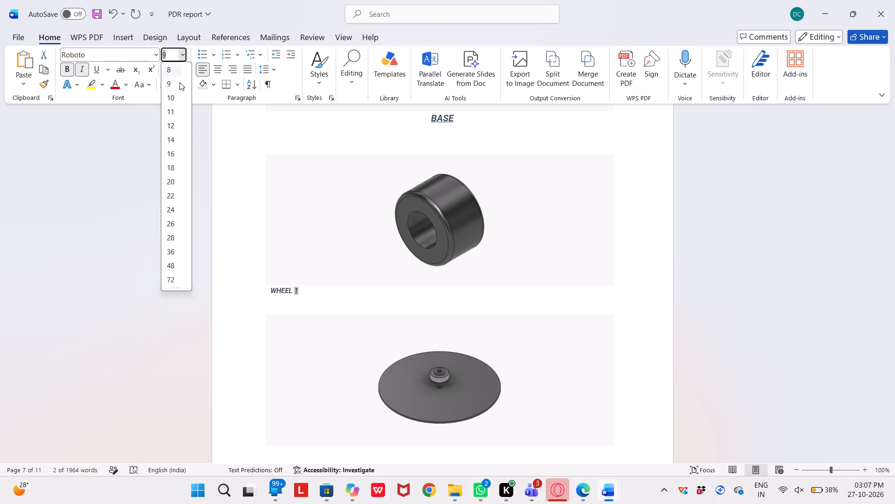
{"action": "left_click", "coordinate": [172, 127]}
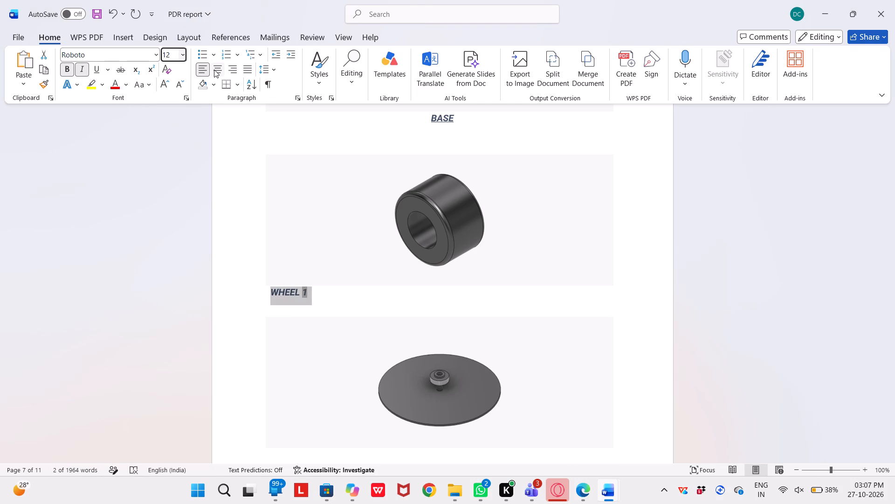
{"action": "left_click", "coordinate": [214, 70]}
Delete the number from the WHEEL 1 caption so it reads only WHEEL.
{"action": "left_click", "coordinate": [464, 293]}
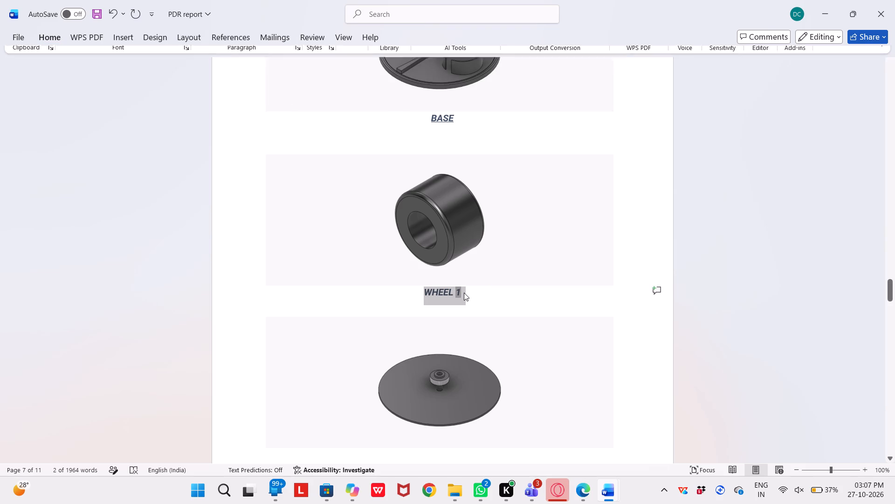
{"action": "left_click", "coordinate": [460, 293]}
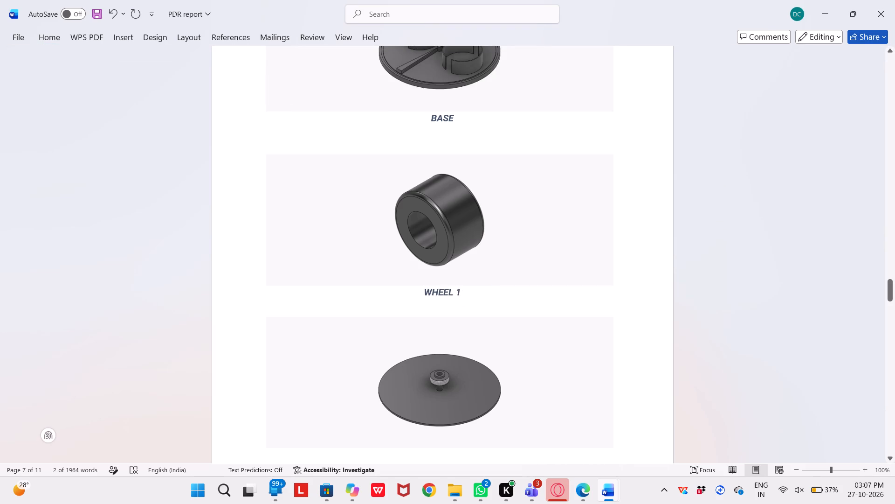
{"action": "key", "text": "BackSpace"}
{"action": "key", "text": "BackSpace"}
Insert a caption with a new label LID below the picture of the flat disc with a central knob.
{"action": "scroll", "coordinate": [460, 293], "scroll_direction": "down", "scroll_amount": 2}
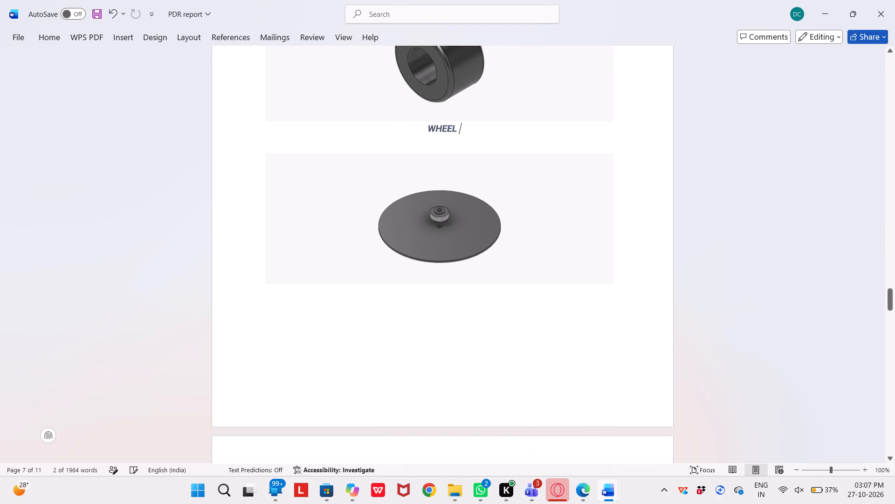
{"action": "left_click", "coordinate": [464, 237]}
{"action": "right_click", "coordinate": [464, 237]}
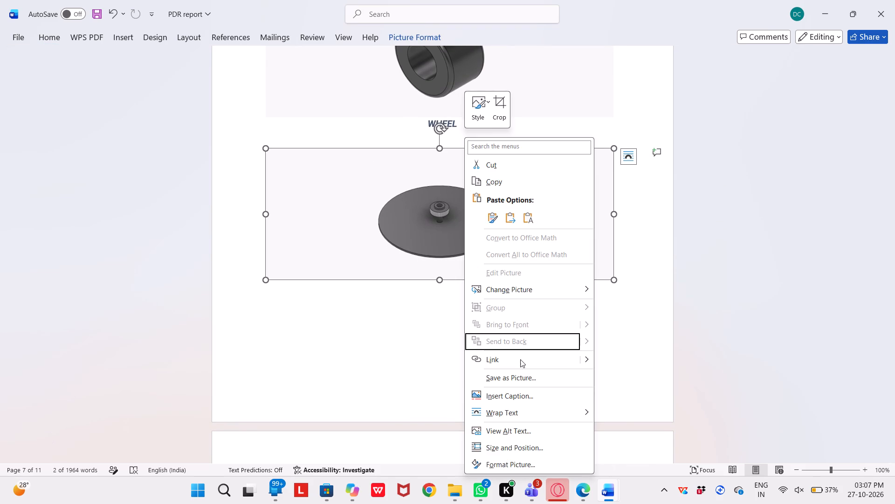
{"action": "left_click", "coordinate": [521, 397]}
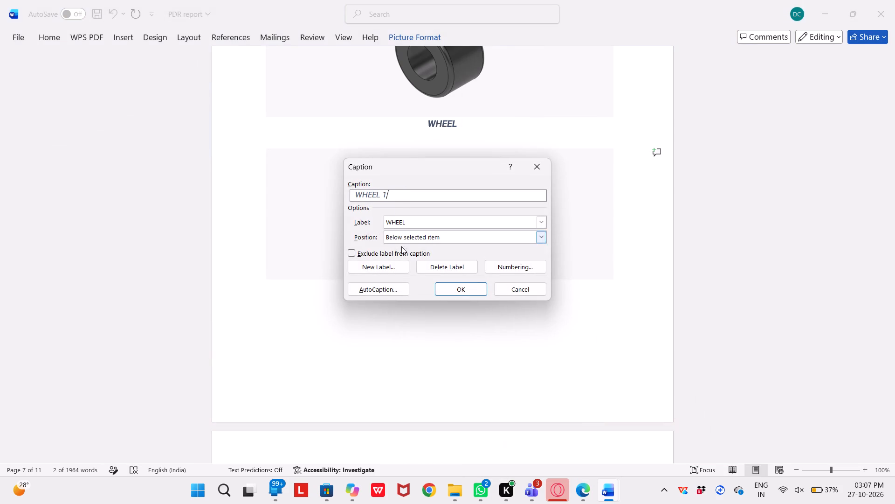
{"action": "left_click", "coordinate": [393, 265]}
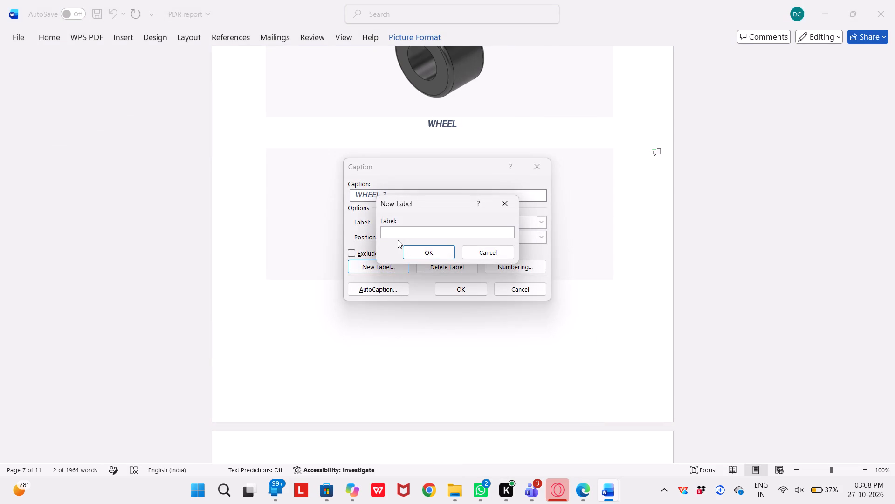
{"action": "type", "text": "LI"}
{"action": "key", "text": "b"}
{"action": "key", "text": "BackSpace"}
{"action": "key", "text": "d"}
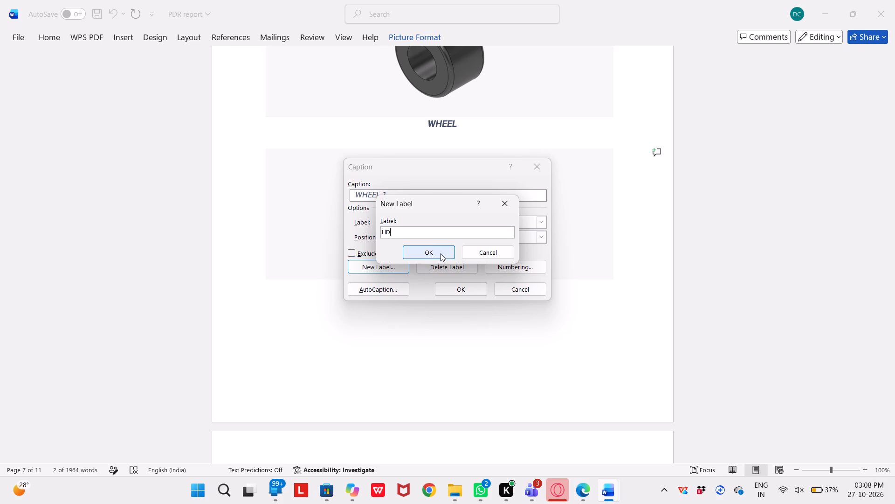
{"action": "key", "text": "Return"}
{"action": "key", "text": "Return"}
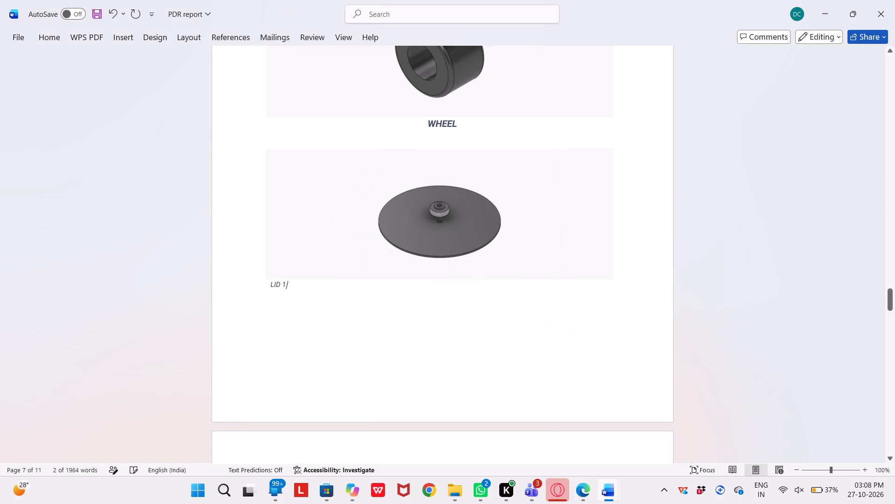
Make the LID 1 caption bold and underlined at font size 12 and centre it below its picture.
{"action": "left_click_drag", "start_coordinate": [288, 286], "coordinate": [272, 288]}
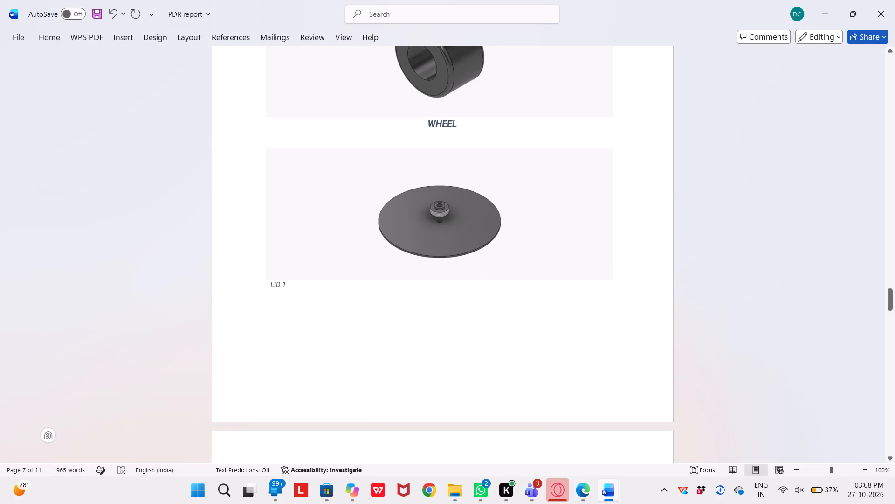
{"action": "left_click_drag", "start_coordinate": [287, 287], "coordinate": [266, 283]}
{"action": "left_click", "coordinate": [51, 36]}
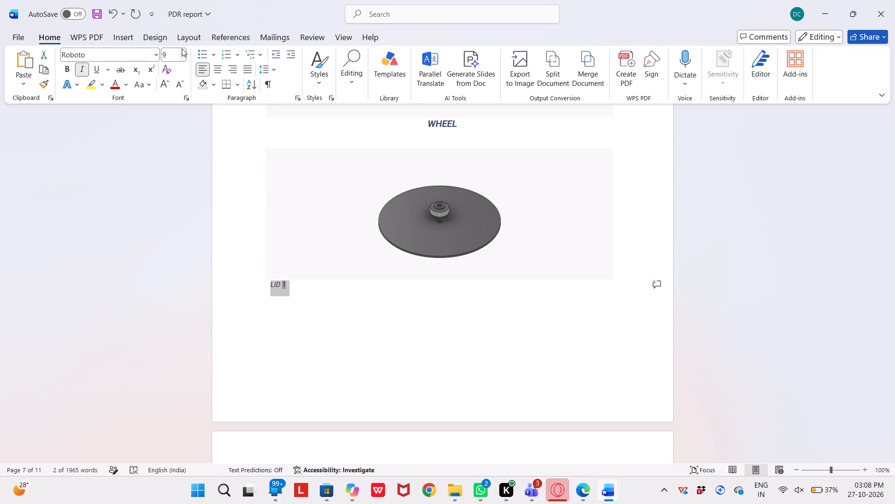
{"action": "left_click_drag", "start_coordinate": [181, 54], "coordinate": [177, 127]}
{"action": "left_click", "coordinate": [177, 127]}
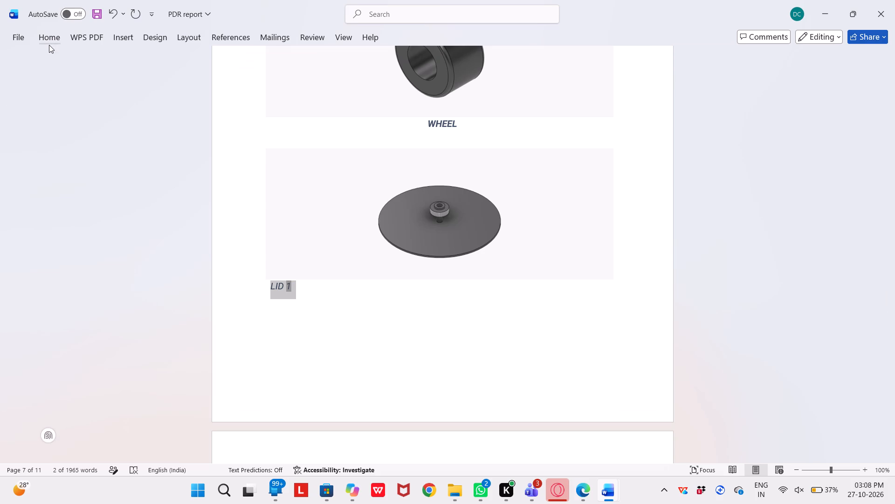
{"action": "left_click", "coordinate": [49, 45]}
{"action": "left_click", "coordinate": [49, 37]}
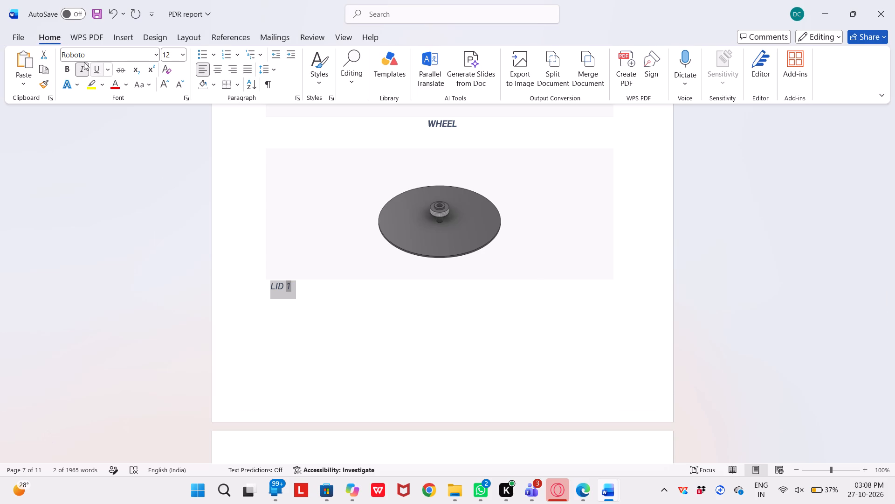
{"action": "left_click", "coordinate": [66, 67]}
{"action": "left_click", "coordinate": [98, 68]}
{"action": "left_click", "coordinate": [211, 70]}
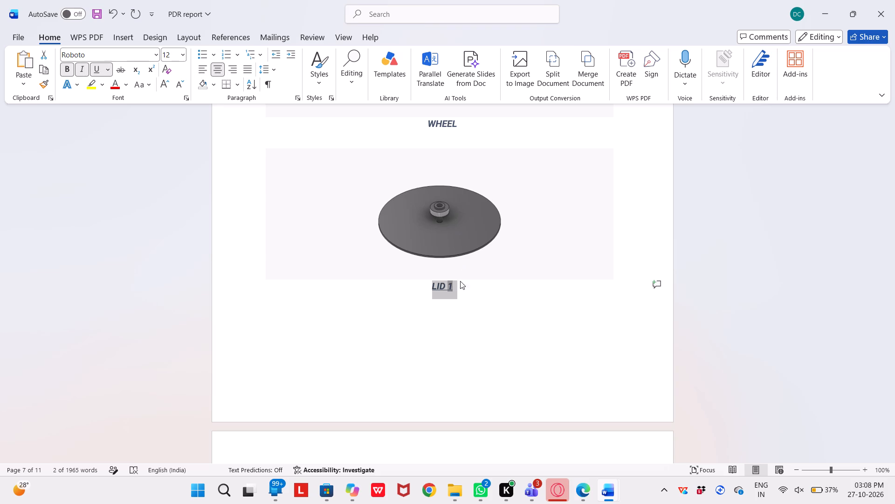
{"action": "left_click", "coordinate": [453, 283]}
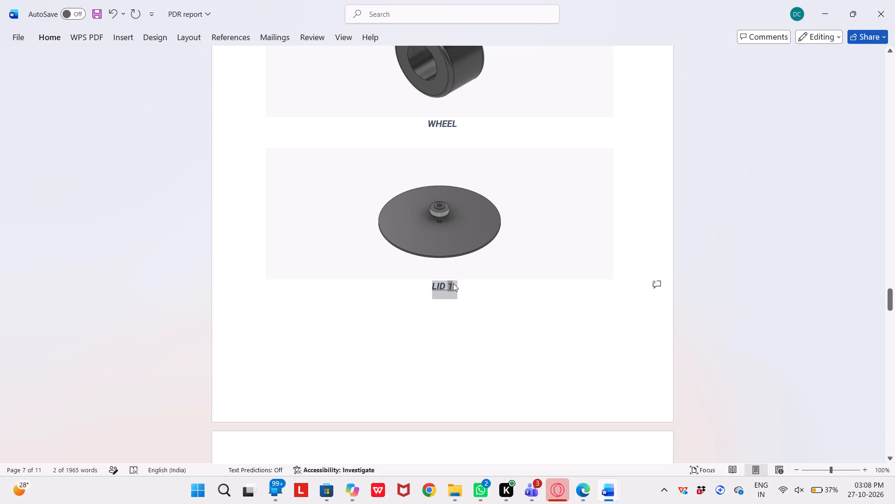
Delete the number from the LID 1 caption so it reads only LID.
{"action": "left_click", "coordinate": [453, 283]}
{"action": "left_click", "coordinate": [453, 283]}
{"action": "key", "text": "BackSpace"}
{"action": "key", "text": "BackSpace"}
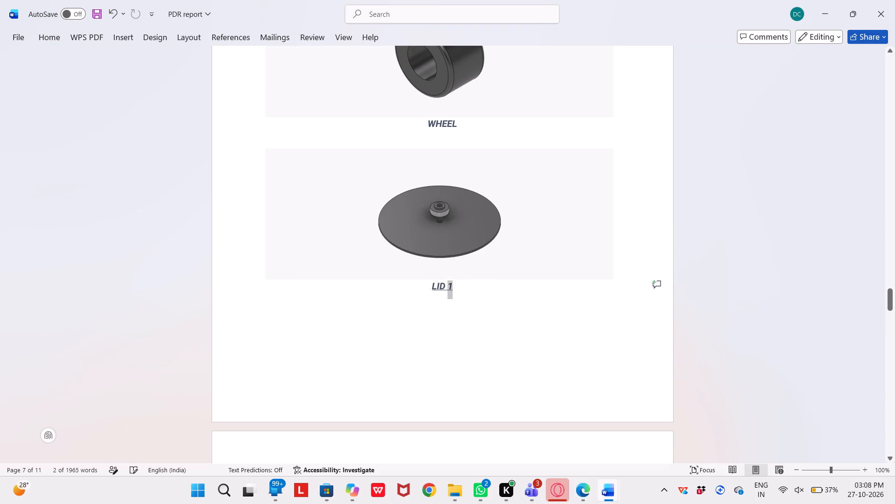
{"action": "key", "text": "BackSpace"}
Insert a caption with a new label COVERING below the picture of the black hollow cylinder.
{"action": "scroll", "coordinate": [453, 283], "scroll_direction": "down", "scroll_amount": 5}
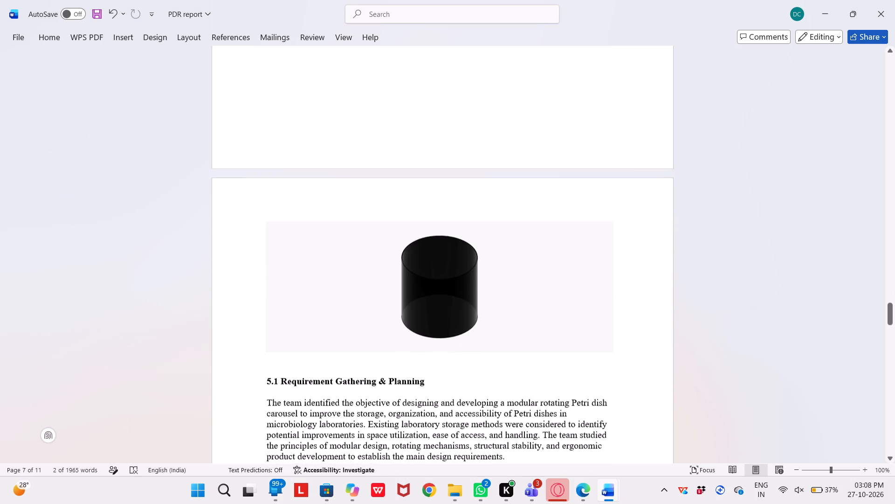
{"action": "left_click", "coordinate": [453, 283]}
{"action": "left_click", "coordinate": [453, 283]}
{"action": "right_click", "coordinate": [453, 283]}
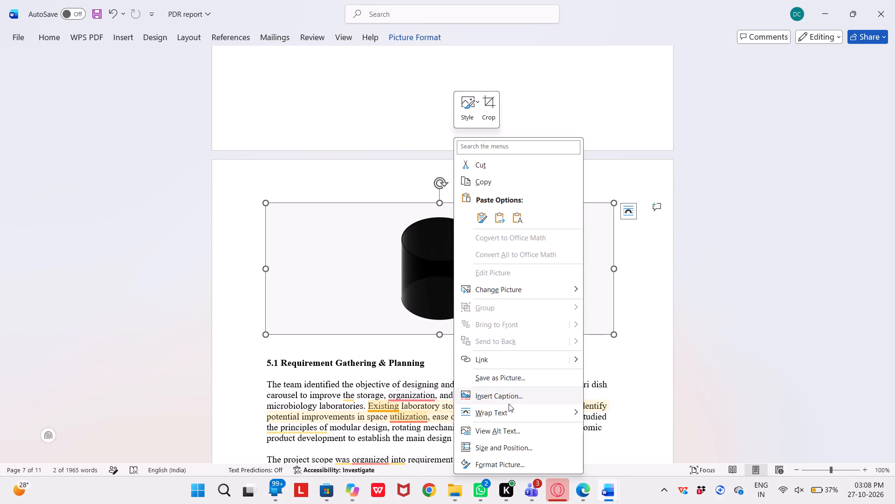
{"action": "left_click", "coordinate": [509, 404]}
{"action": "left_click", "coordinate": [523, 399]}
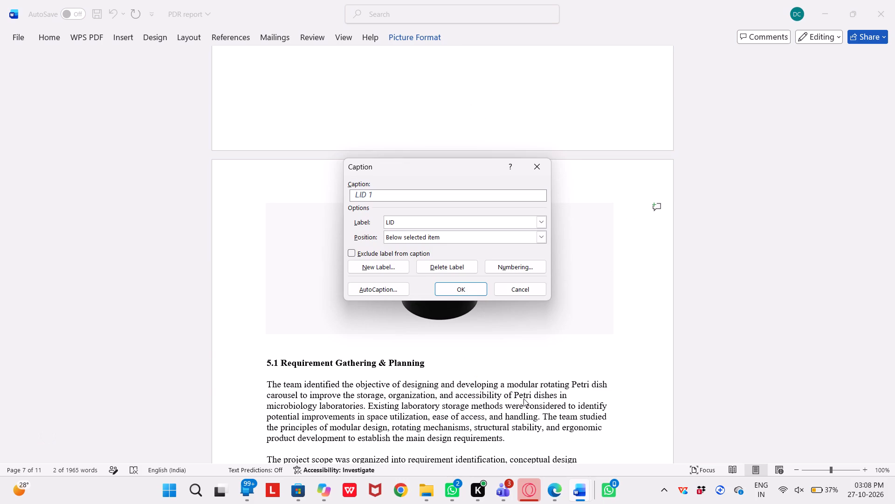
{"action": "left_click", "coordinate": [388, 265]}
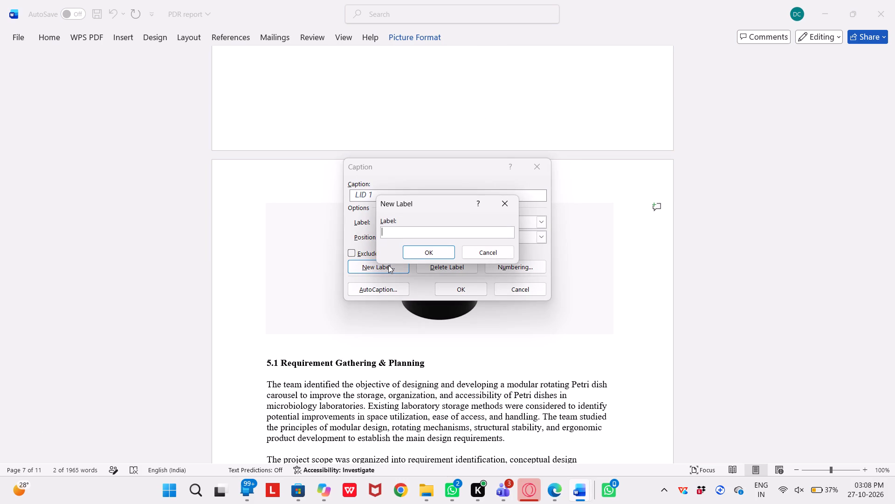
{"action": "type", "text": "COVERING"}
{"action": "key", "text": "Return"}
{"action": "key", "text": "Return"}
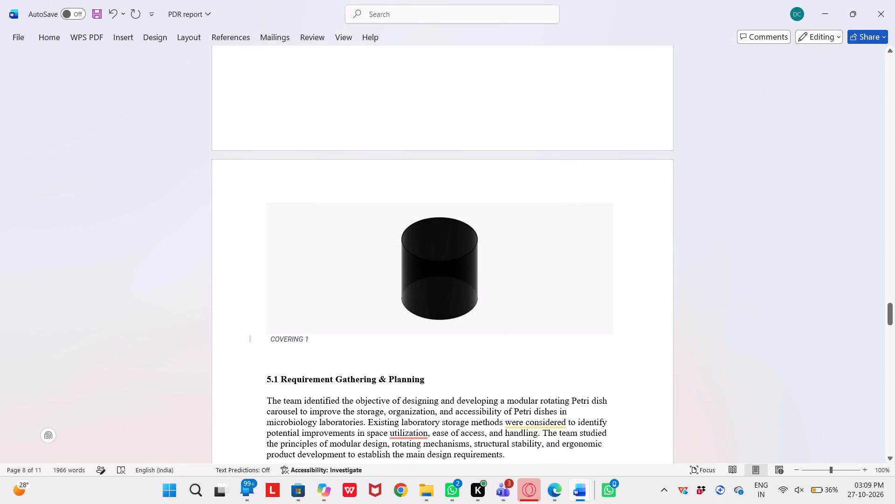
Make the COVERING 1 caption bold and underlined at font size 12 and centre it below its picture.
{"action": "left_click_drag", "start_coordinate": [310, 341], "coordinate": [275, 336]}
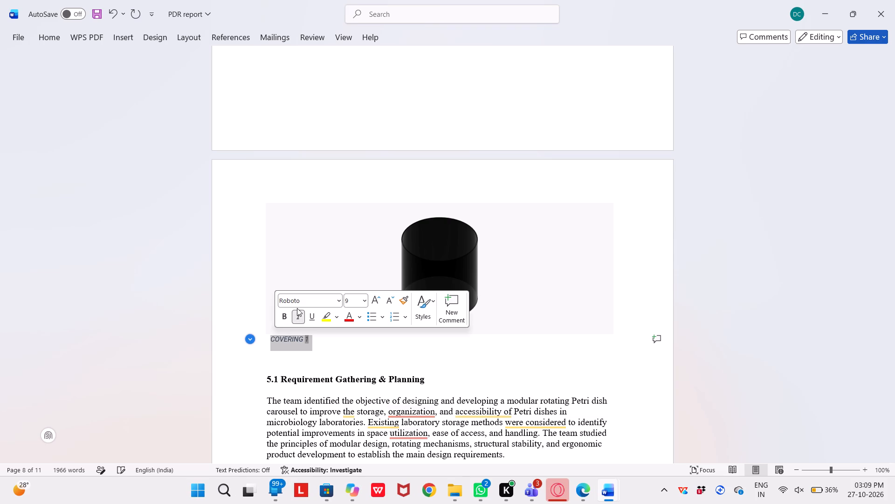
{"action": "left_click", "coordinate": [366, 298]}
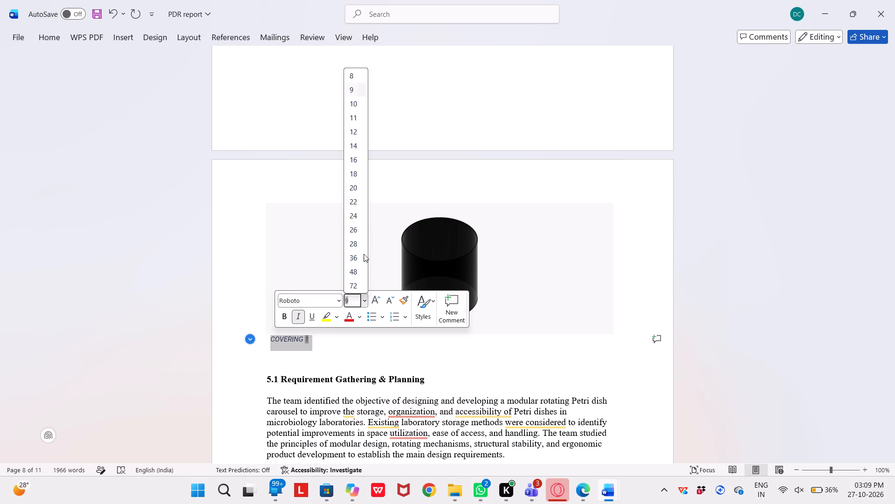
{"action": "left_click", "coordinate": [353, 132]}
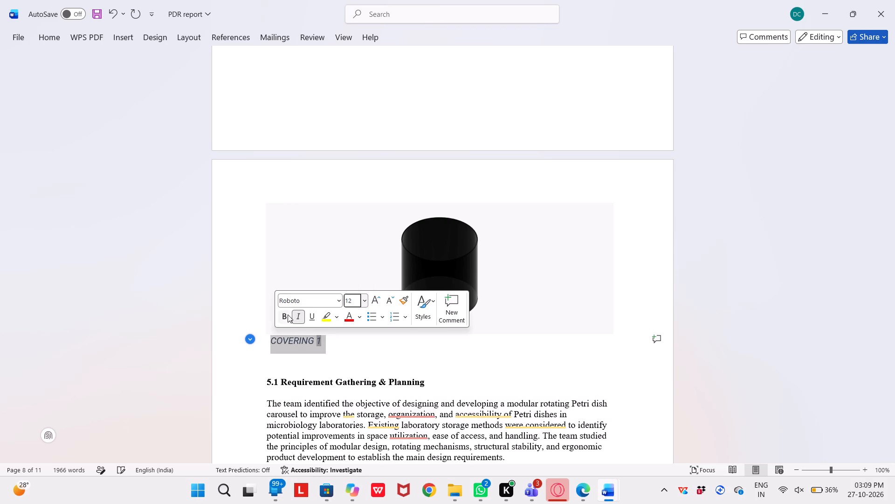
{"action": "left_click", "coordinate": [281, 318]}
{"action": "left_click", "coordinate": [312, 320]}
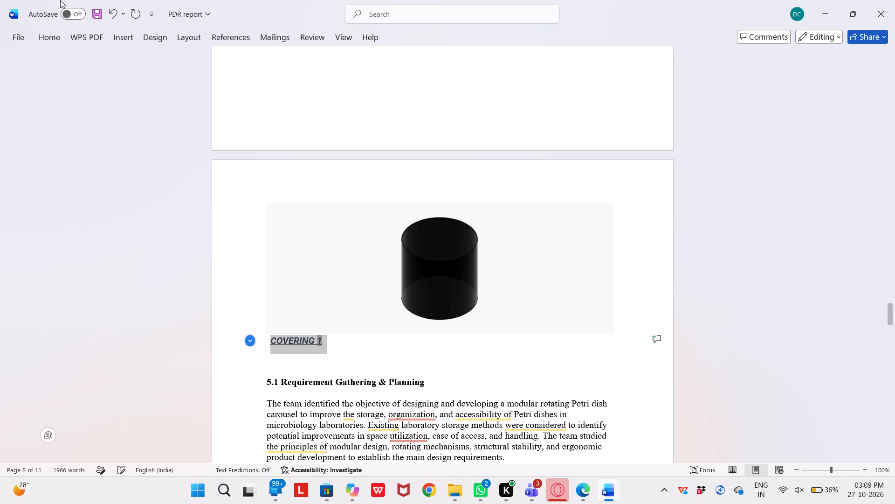
{"action": "left_click", "coordinate": [47, 31]}
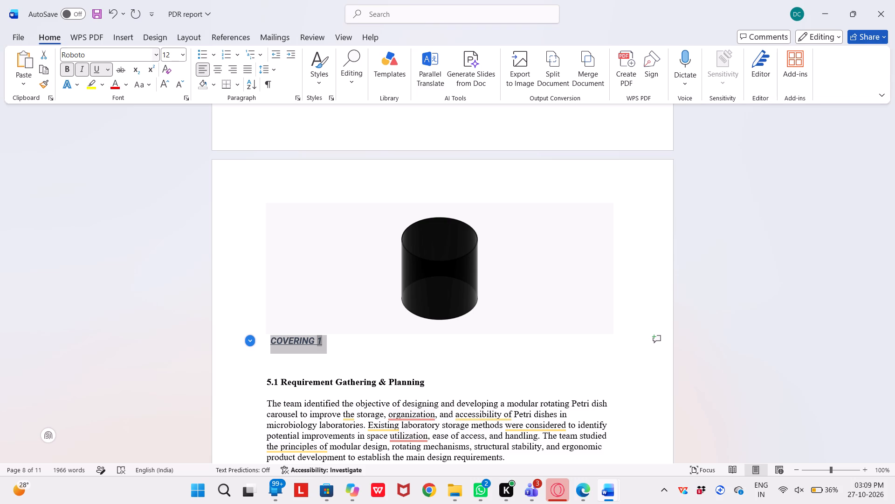
{"action": "left_click", "coordinate": [218, 74]}
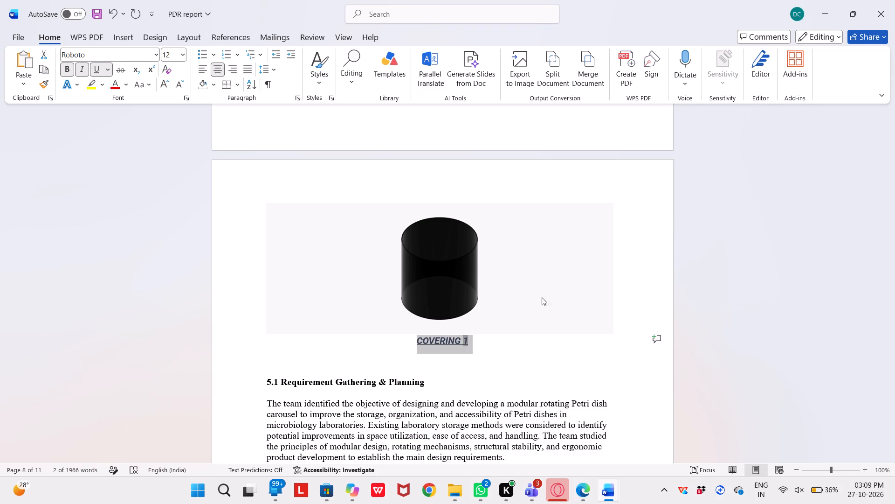
{"action": "left_click", "coordinate": [544, 347]}
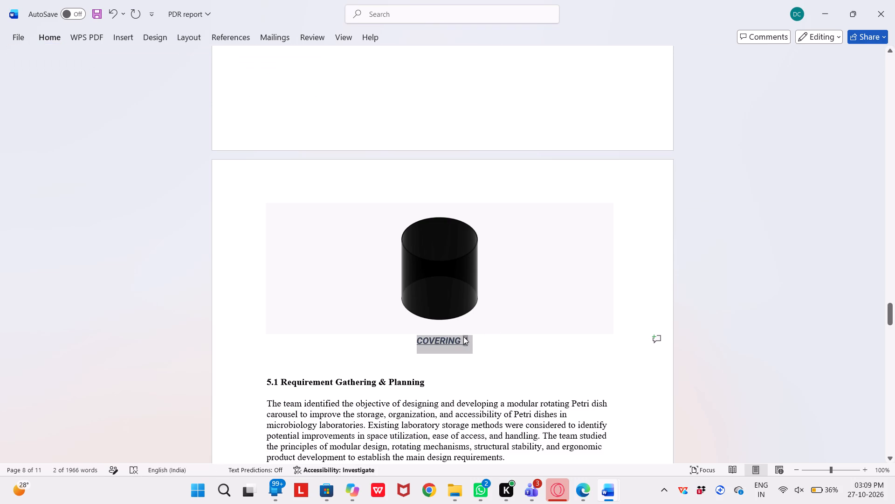
Delete the number from the COVERING 1 caption so it reads only COVERING.
{"action": "left_click", "coordinate": [469, 340]}
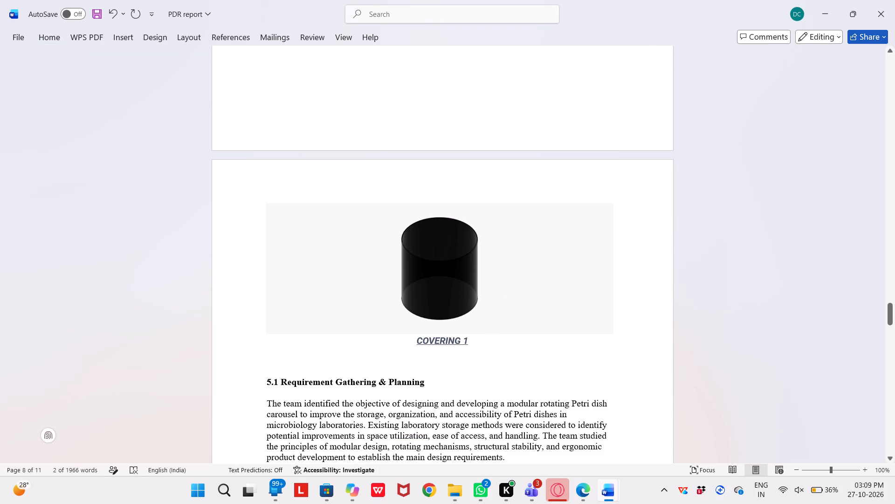
{"action": "key", "text": "BackSpace"}
{"action": "key", "text": "BackSpace"}
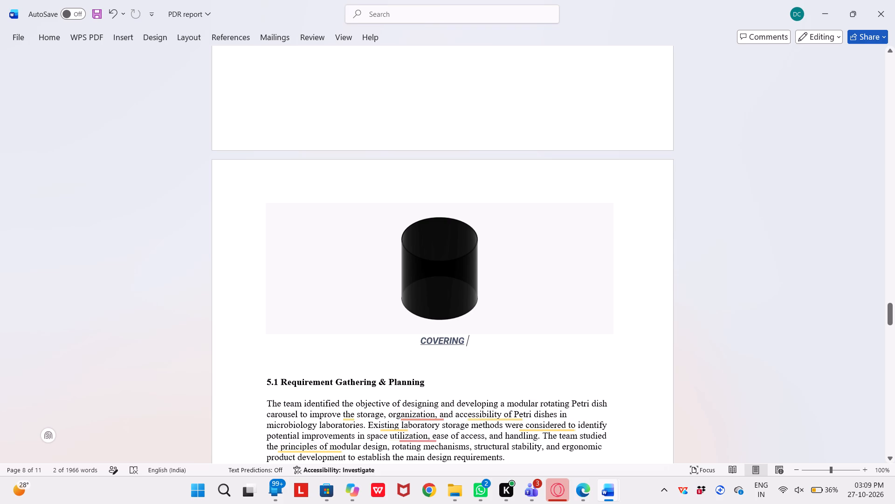
Set the text of the entire document to Times New Roman at font size 12.
{"action": "key", "text": "ctrl+a"}
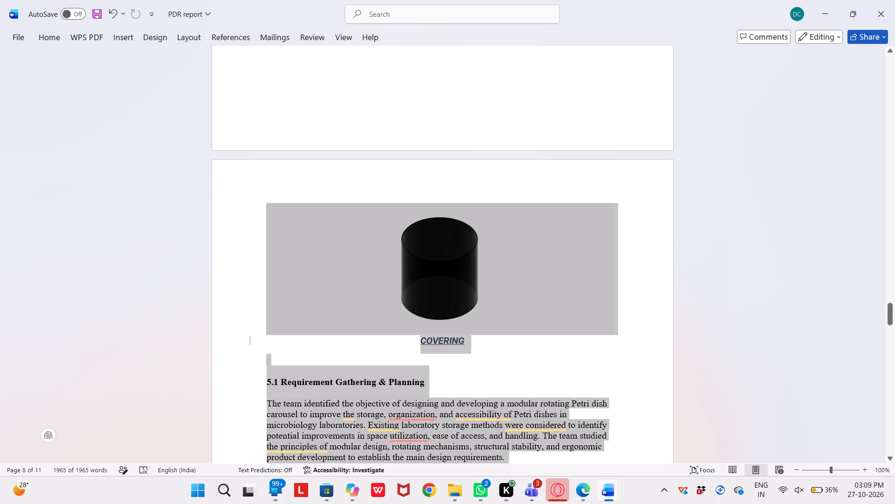
{"action": "left_click", "coordinate": [48, 39]}
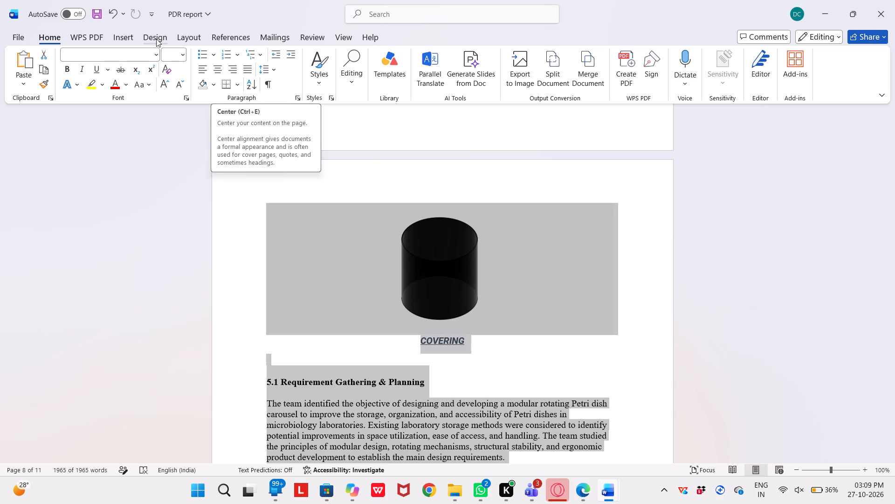
{"action": "left_click", "coordinate": [156, 53]}
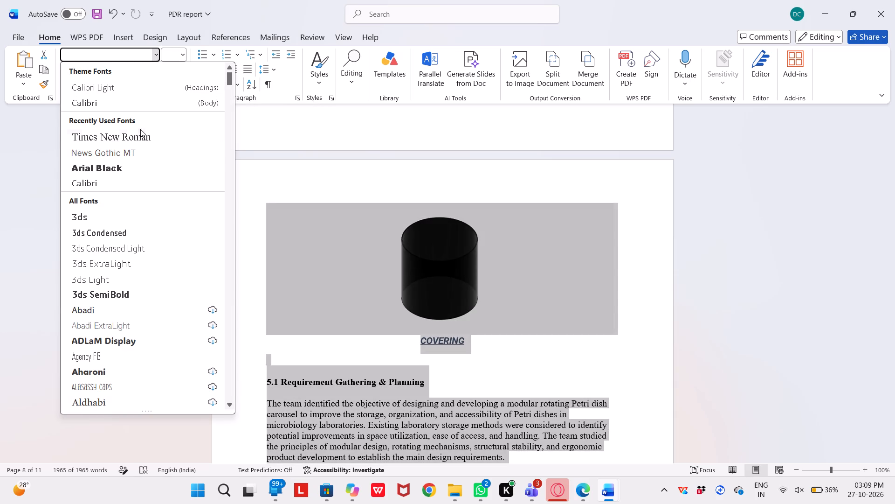
{"action": "left_click", "coordinate": [141, 133]}
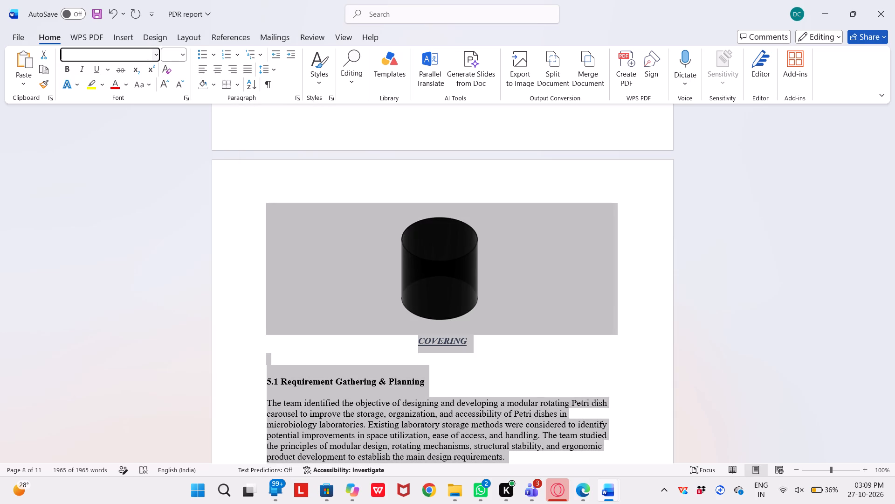
{"action": "left_click", "coordinate": [185, 51]}
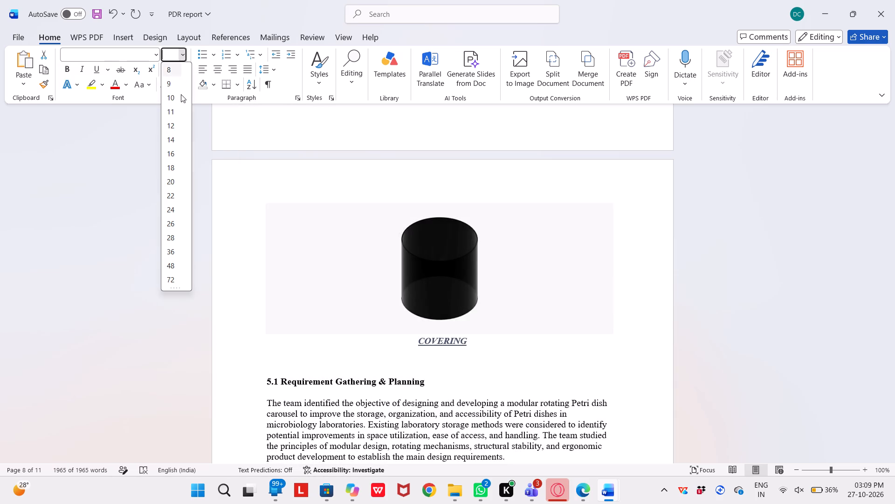
{"action": "left_click", "coordinate": [177, 127]}
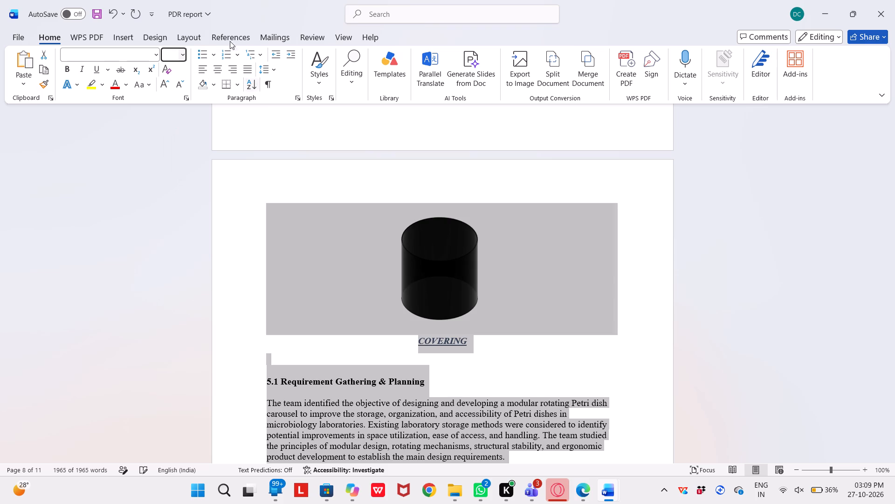
Justify all paragraphs of the document and clear the selection.
{"action": "left_click", "coordinate": [253, 69]}
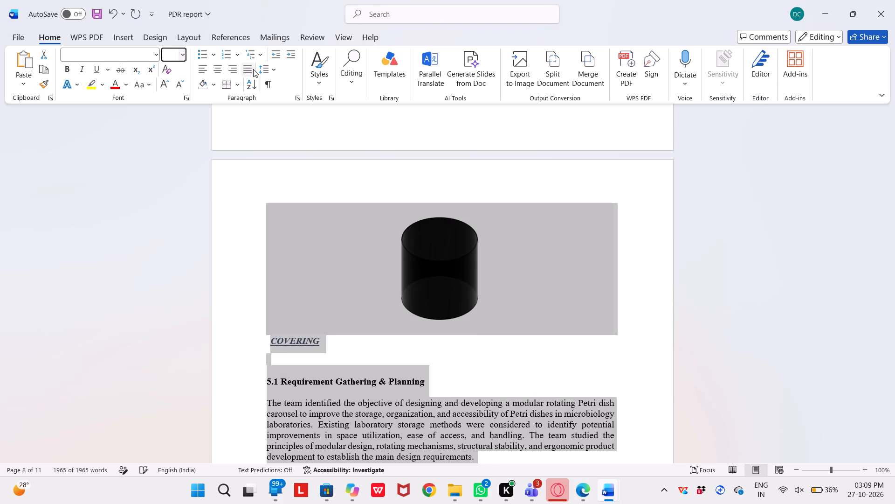
{"action": "left_click", "coordinate": [247, 69]}
{"action": "left_click", "coordinate": [716, 299]}
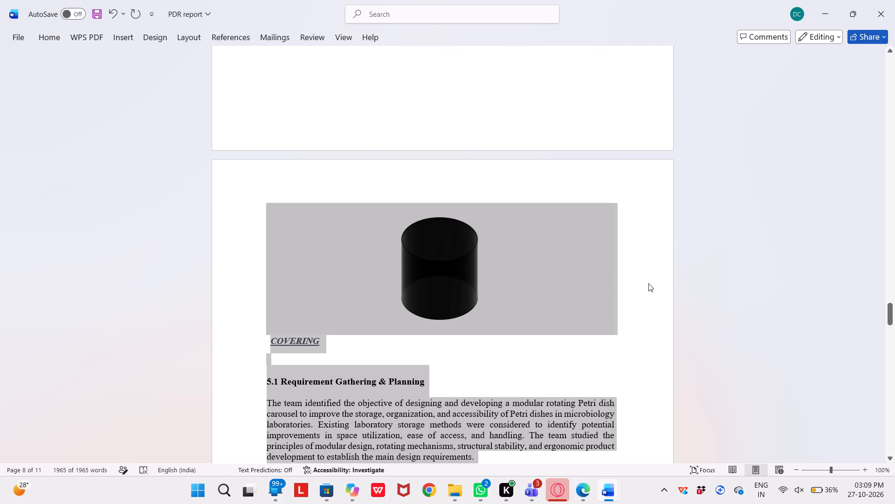
{"action": "left_click", "coordinate": [648, 283]}
Look through the whole report, from the cover page to the last page, to check the layout, alignment and captions.
{"action": "scroll", "coordinate": [587, 243], "scroll_direction": "up", "scroll_amount": 3}
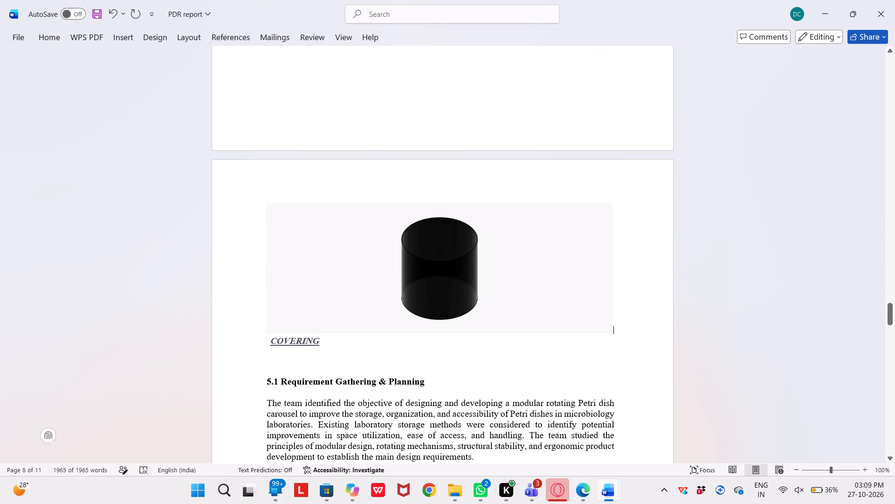
{"action": "scroll", "coordinate": [587, 243], "scroll_direction": "down", "scroll_amount": 6}
{"action": "scroll", "coordinate": [786, 315], "scroll_direction": "up", "scroll_amount": 5}
{"action": "scroll", "coordinate": [786, 315], "scroll_direction": "down", "scroll_amount": 13}
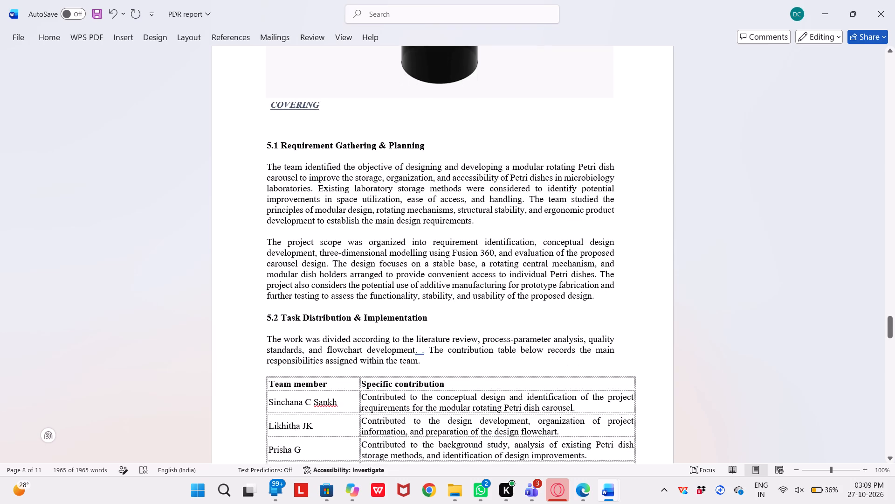
{"action": "scroll", "coordinate": [629, 376], "scroll_direction": "down", "scroll_amount": 16}
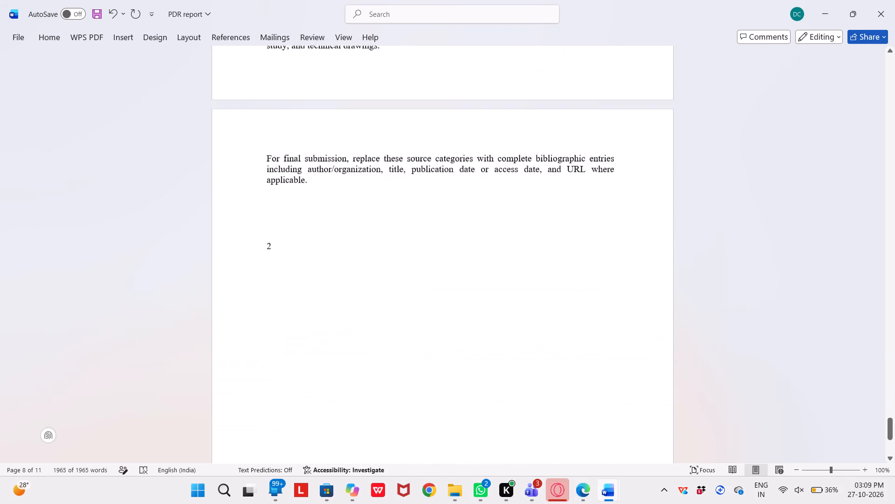
{"action": "scroll", "coordinate": [629, 375], "scroll_direction": "down", "scroll_amount": 5}
{"action": "scroll", "coordinate": [629, 375], "scroll_direction": "up", "scroll_amount": 11}
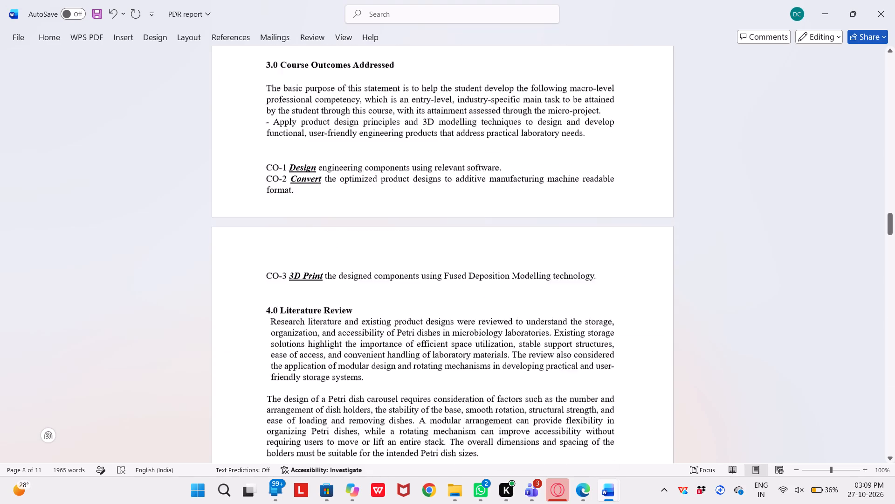
{"action": "scroll", "coordinate": [629, 375], "scroll_direction": "up", "scroll_amount": 11}
{"action": "scroll", "coordinate": [620, 433], "scroll_direction": "up", "scroll_amount": 1}
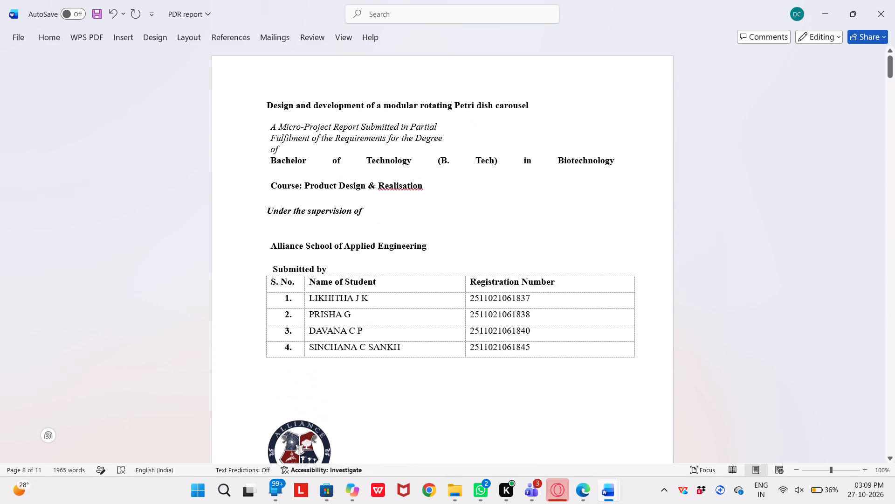
{"action": "scroll", "coordinate": [618, 457], "scroll_direction": "up", "scroll_amount": 3}
{"action": "scroll", "coordinate": [618, 457], "scroll_direction": "down", "scroll_amount": 5}
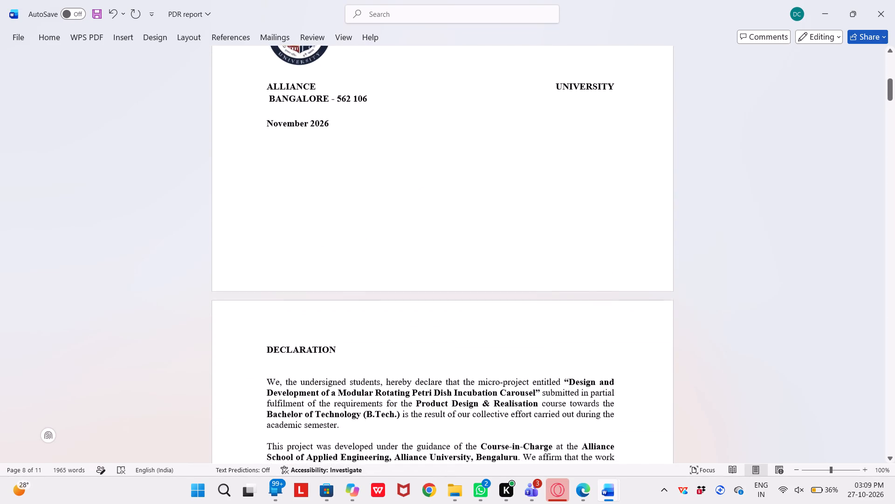
{"action": "scroll", "coordinate": [618, 457], "scroll_direction": "down", "scroll_amount": 7}
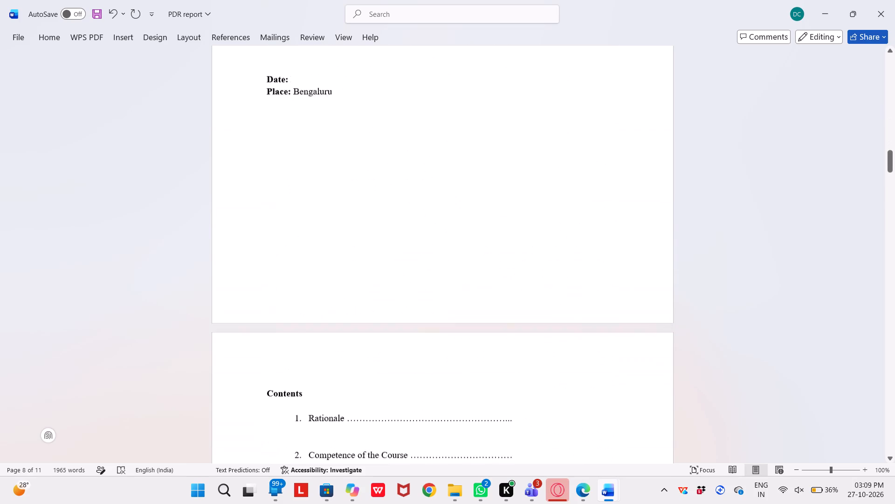
{"action": "scroll", "coordinate": [618, 457], "scroll_direction": "down", "scroll_amount": 9}
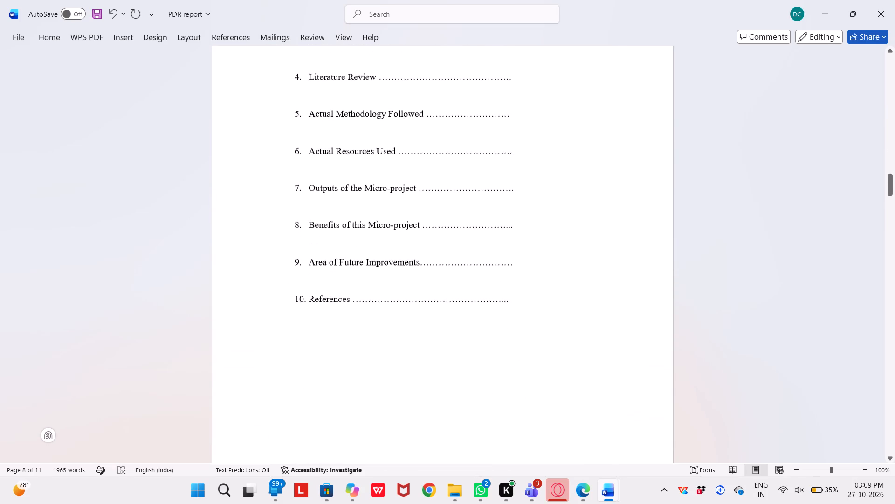
{"action": "scroll", "coordinate": [618, 457], "scroll_direction": "down", "scroll_amount": 7}
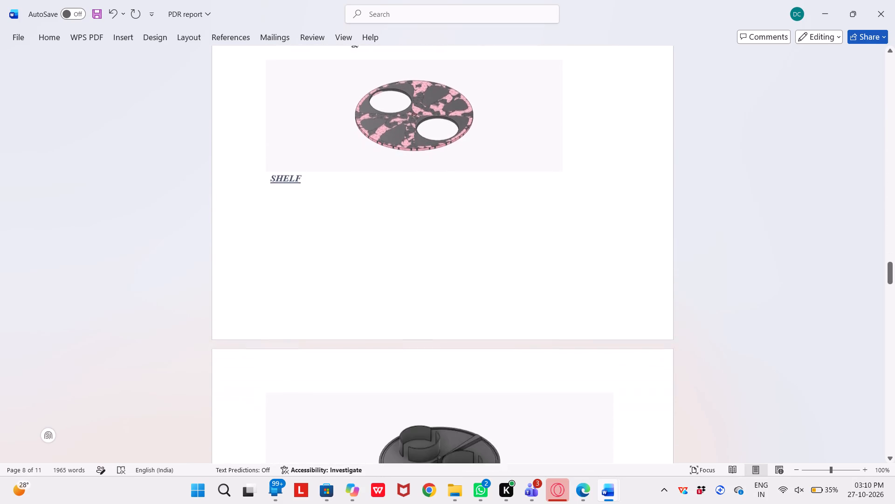
{"action": "scroll", "coordinate": [618, 457], "scroll_direction": "down", "scroll_amount": 7}
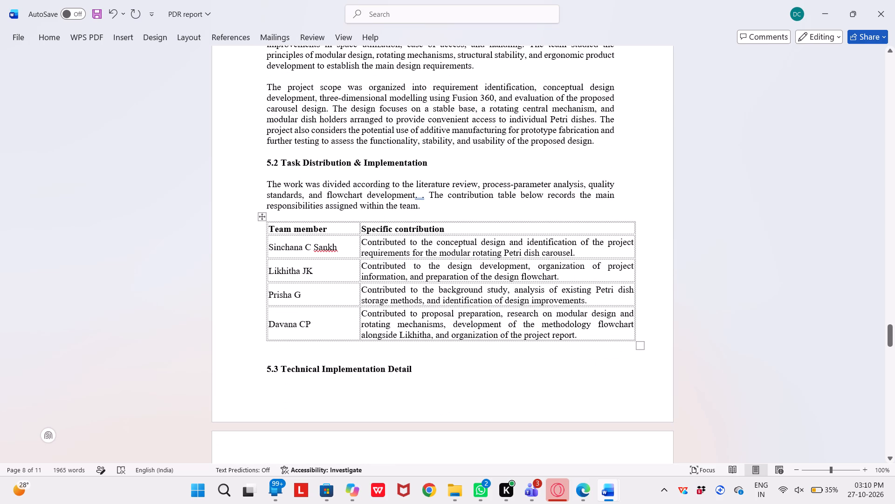
{"action": "scroll", "coordinate": [618, 457], "scroll_direction": "up", "scroll_amount": 20}
{"action": "scroll", "coordinate": [618, 457], "scroll_direction": "up", "scroll_amount": 20}
{"action": "scroll", "coordinate": [618, 457], "scroll_direction": "up", "scroll_amount": 20}
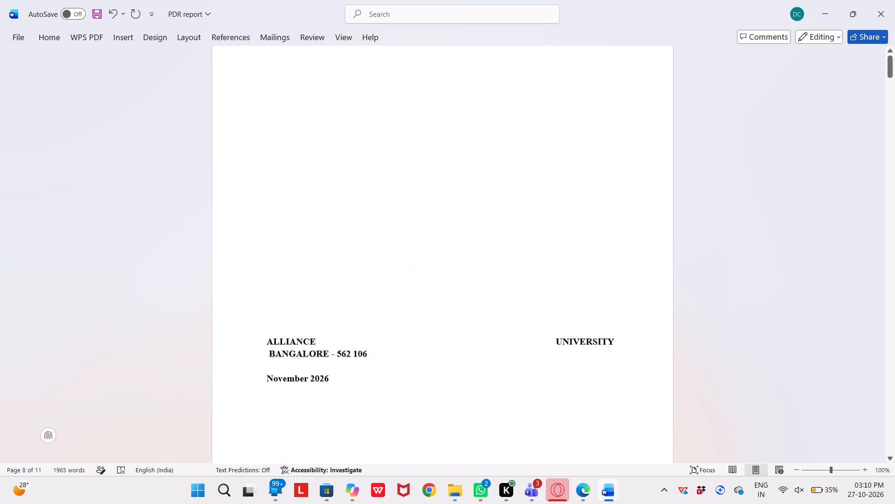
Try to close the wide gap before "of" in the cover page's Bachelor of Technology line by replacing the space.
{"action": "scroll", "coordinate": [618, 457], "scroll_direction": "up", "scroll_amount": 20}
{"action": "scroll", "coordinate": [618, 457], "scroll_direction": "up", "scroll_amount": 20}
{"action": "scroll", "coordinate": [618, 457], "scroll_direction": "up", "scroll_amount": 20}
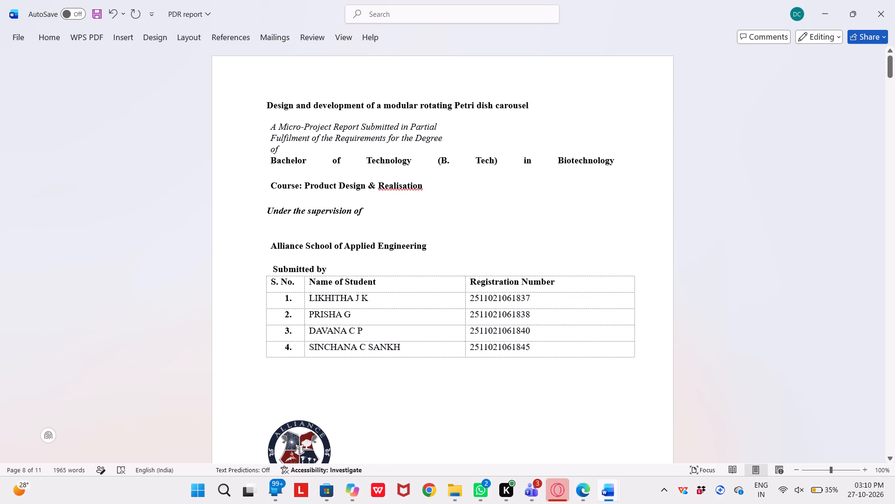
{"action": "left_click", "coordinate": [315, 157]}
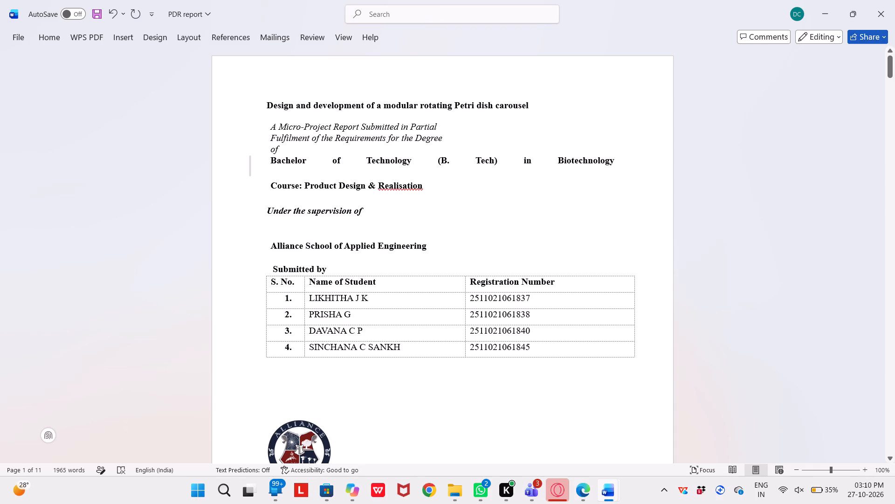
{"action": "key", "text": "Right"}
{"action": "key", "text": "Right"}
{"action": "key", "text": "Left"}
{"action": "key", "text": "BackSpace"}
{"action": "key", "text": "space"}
Centre all the cover page content, from the report title through the student table and university logo to the November 2026 line.
{"action": "scroll", "coordinate": [257, 96], "scroll_direction": "down", "scroll_amount": 3}
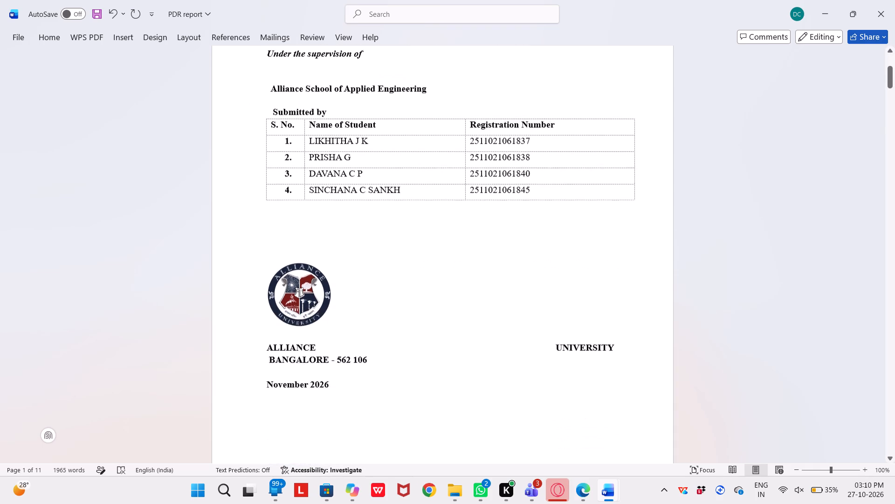
{"action": "scroll", "coordinate": [257, 96], "scroll_direction": "down", "scroll_amount": 3}
{"action": "scroll", "coordinate": [257, 96], "scroll_direction": "up", "scroll_amount": 3}
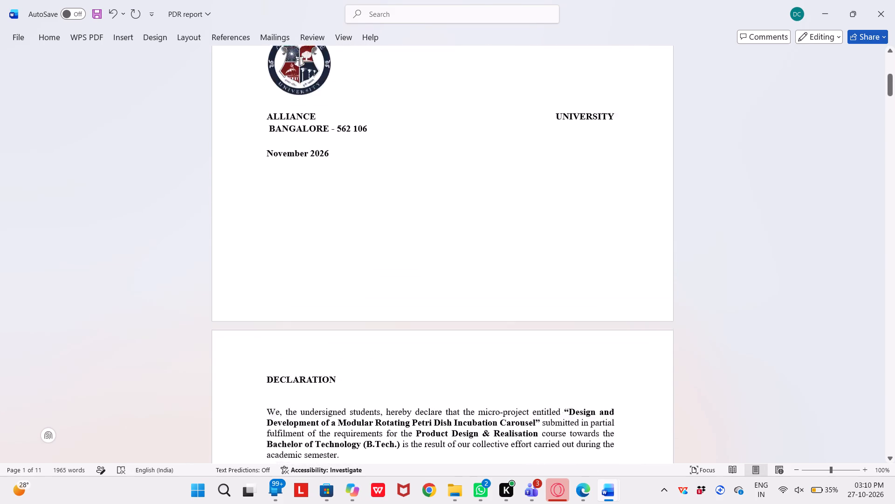
{"action": "scroll", "coordinate": [257, 96], "scroll_direction": "up", "scroll_amount": 6}
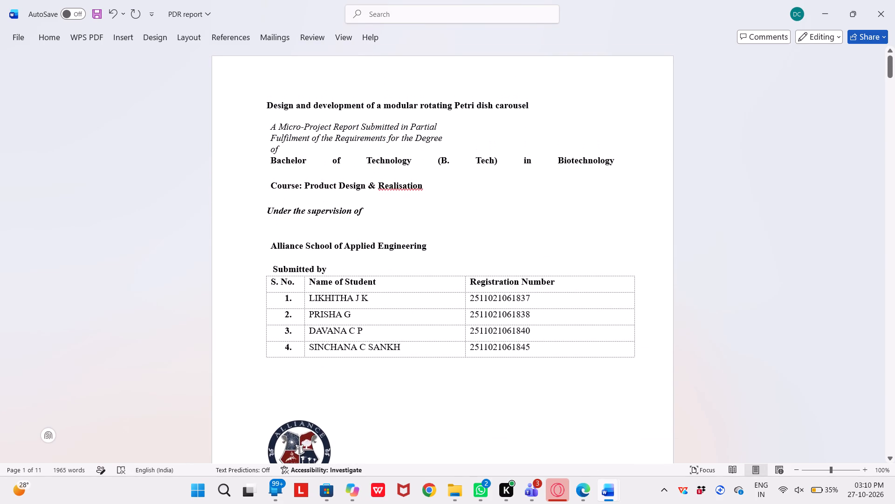
{"action": "left_click_drag", "start_coordinate": [267, 97], "coordinate": [417, 298]}
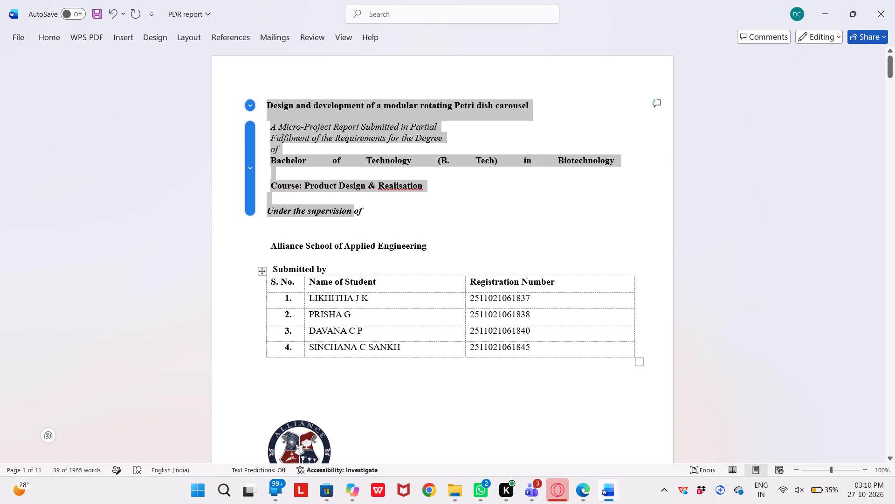
{"action": "left_click", "coordinate": [771, 364]}
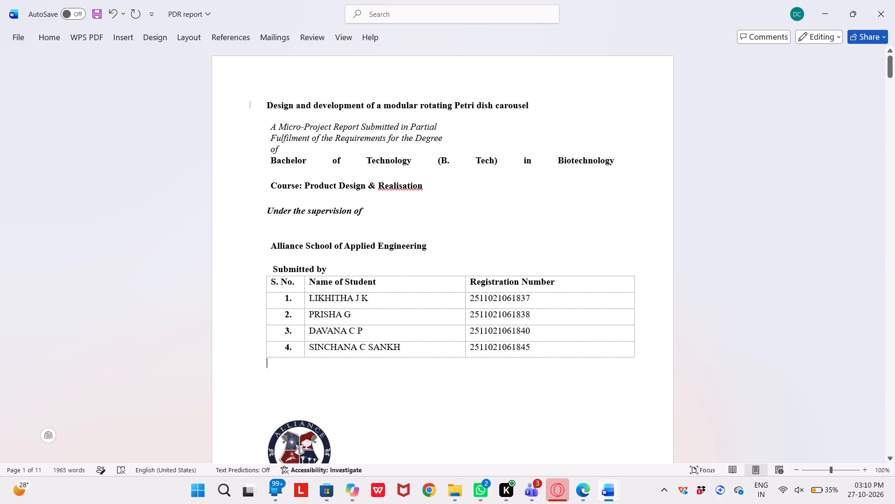
{"action": "scroll", "coordinate": [281, 101], "scroll_direction": "down", "scroll_amount": 1}
{"action": "left_click_drag", "start_coordinate": [265, 86], "coordinate": [324, 137]}
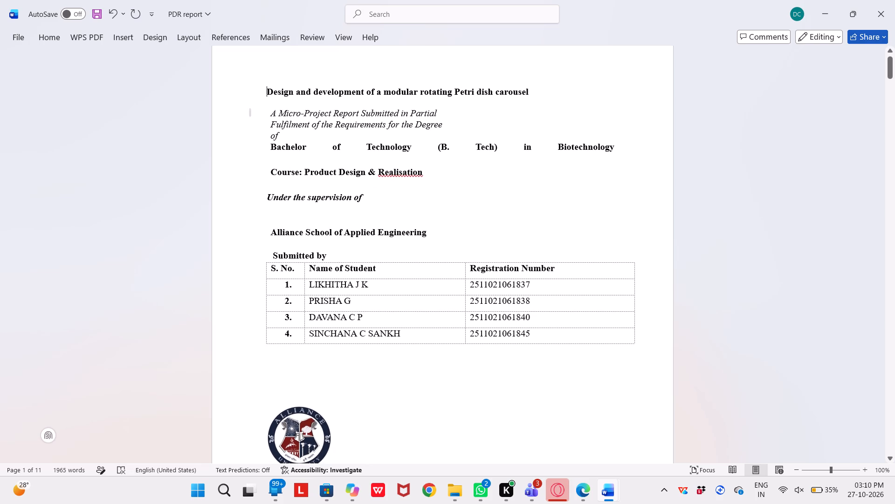
{"action": "left_click_drag", "start_coordinate": [324, 137], "coordinate": [514, 434]}
{"action": "scroll", "coordinate": [503, 404], "scroll_direction": "up", "scroll_amount": 1}
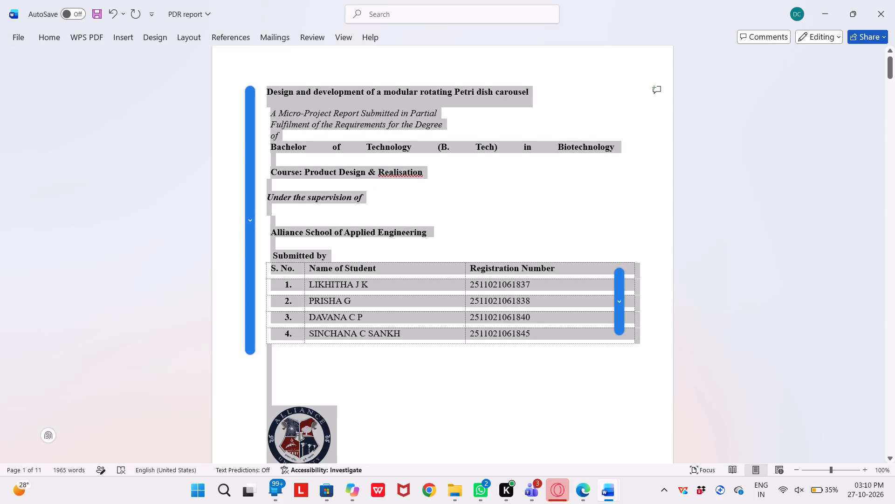
{"action": "left_click_drag", "start_coordinate": [514, 434], "coordinate": [376, 174]}
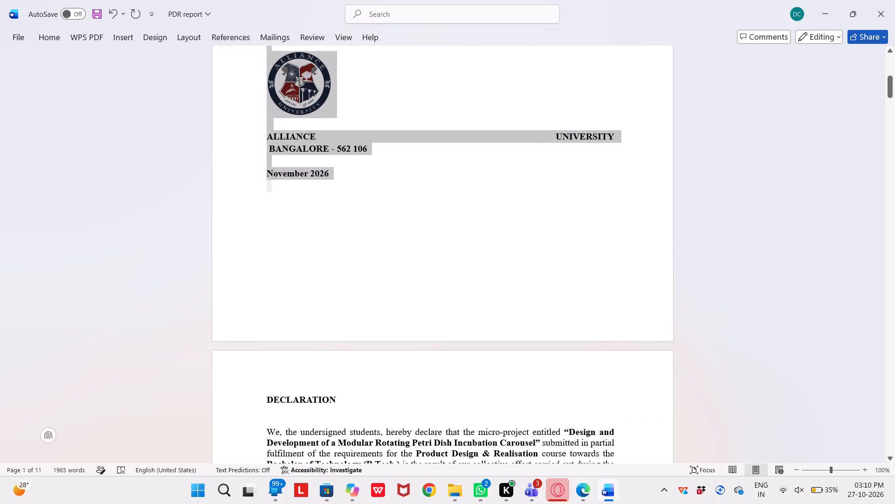
{"action": "left_click_drag", "start_coordinate": [376, 174], "coordinate": [374, 174]}
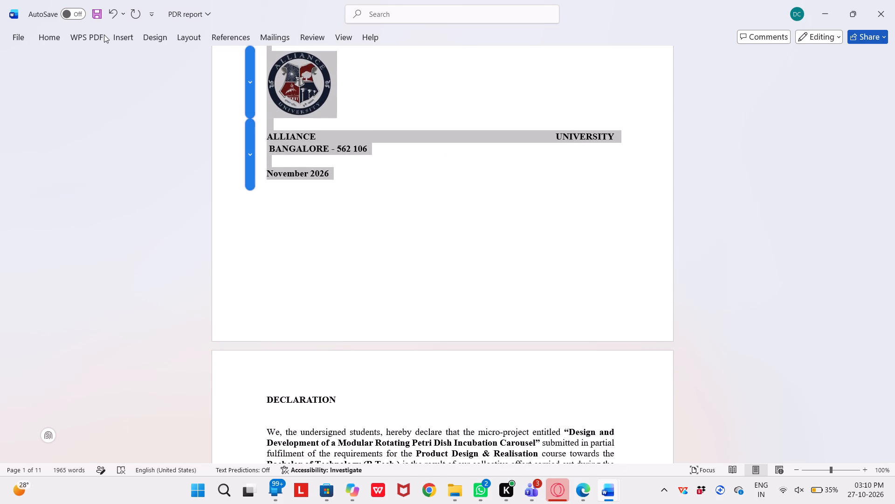
{"action": "left_click", "coordinate": [53, 33]}
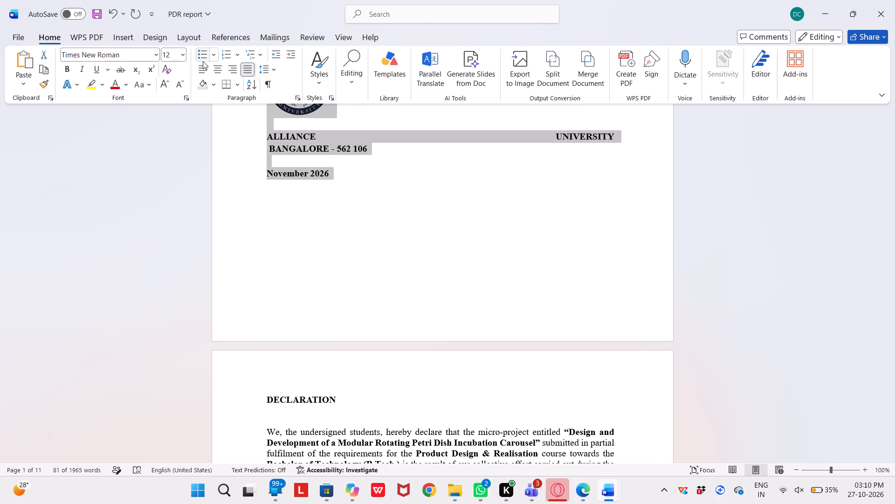
{"action": "left_click", "coordinate": [220, 69]}
{"action": "left_click", "coordinate": [785, 256]}
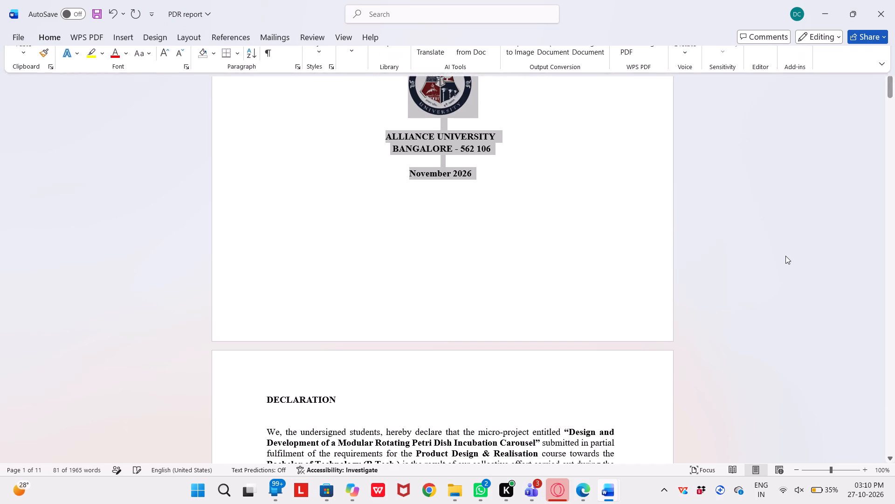
{"action": "scroll", "coordinate": [785, 256], "scroll_direction": "up", "scroll_amount": 7}
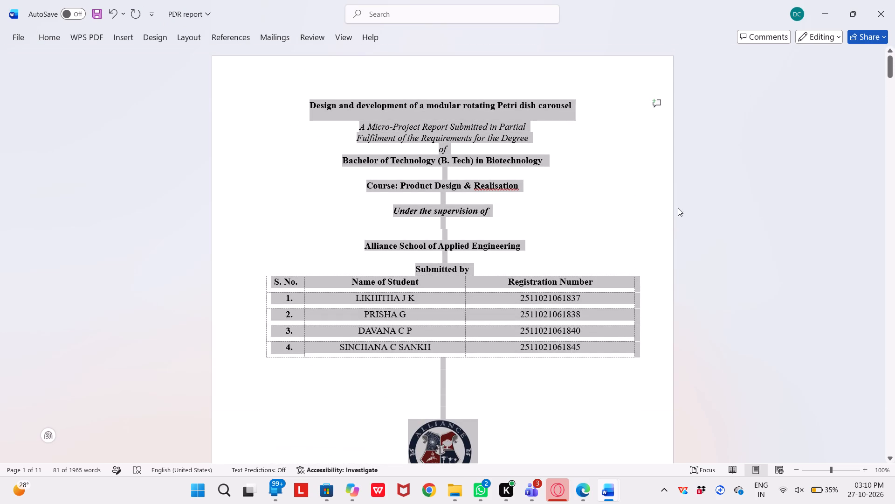
{"action": "left_click", "coordinate": [654, 185]}
Review the cover, declaration and certificate pages up to the Contents page, checking the text alignment.
{"action": "scroll", "coordinate": [782, 279], "scroll_direction": "down", "scroll_amount": 3}
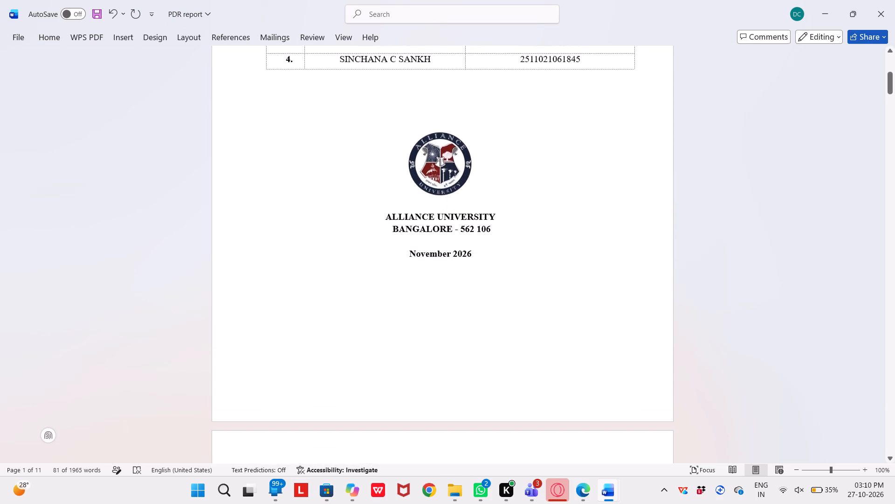
{"action": "scroll", "coordinate": [782, 279], "scroll_direction": "down", "scroll_amount": 6}
{"action": "scroll", "coordinate": [782, 279], "scroll_direction": "up", "scroll_amount": 1}
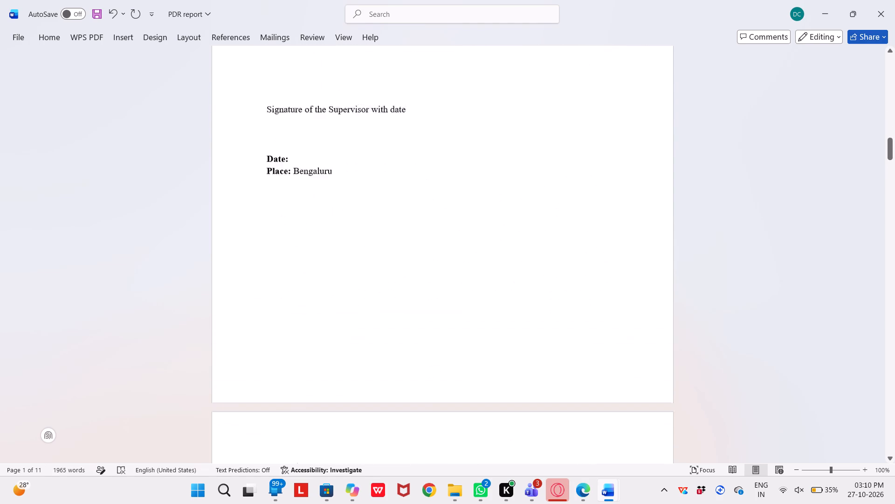
{"action": "scroll", "coordinate": [782, 279], "scroll_direction": "up", "scroll_amount": 1}
{"action": "scroll", "coordinate": [782, 279], "scroll_direction": "down", "scroll_amount": 1}
{"action": "scroll", "coordinate": [782, 279], "scroll_direction": "up", "scroll_amount": 1}
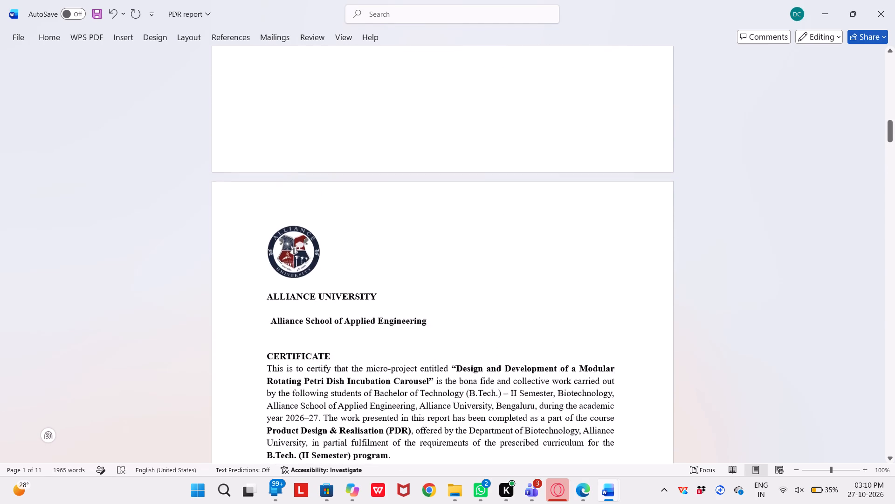
{"action": "scroll", "coordinate": [782, 279], "scroll_direction": "up", "scroll_amount": 1}
{"action": "scroll", "coordinate": [782, 279], "scroll_direction": "down", "scroll_amount": 1}
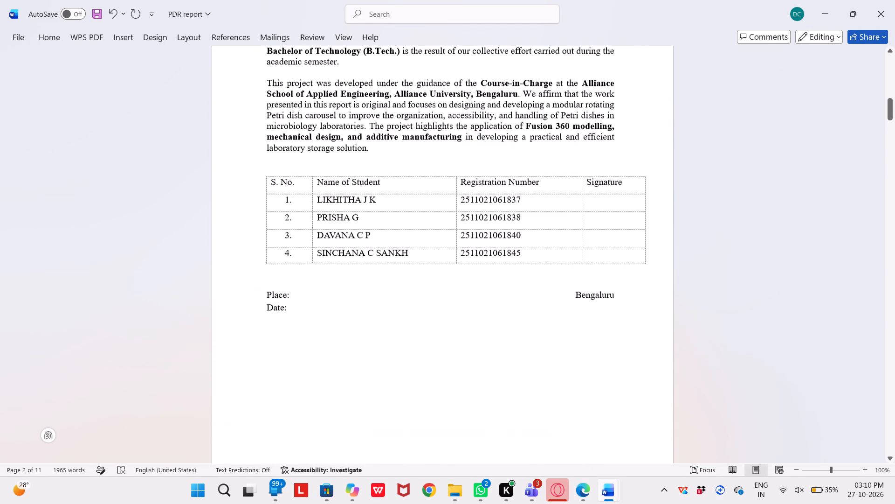
{"action": "scroll", "coordinate": [782, 279], "scroll_direction": "down", "scroll_amount": 1}
{"action": "scroll", "coordinate": [782, 279], "scroll_direction": "up", "scroll_amount": 2}
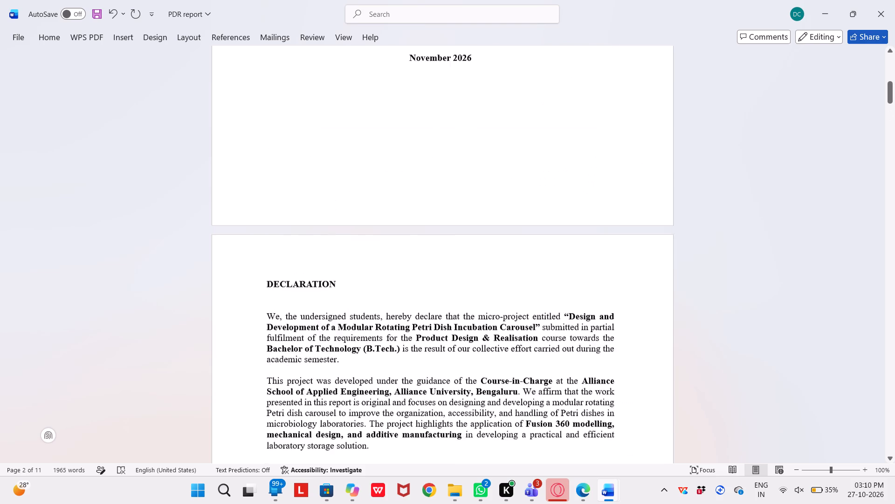
{"action": "scroll", "coordinate": [782, 279], "scroll_direction": "up", "scroll_amount": 2}
{"action": "scroll", "coordinate": [782, 279], "scroll_direction": "down", "scroll_amount": 1}
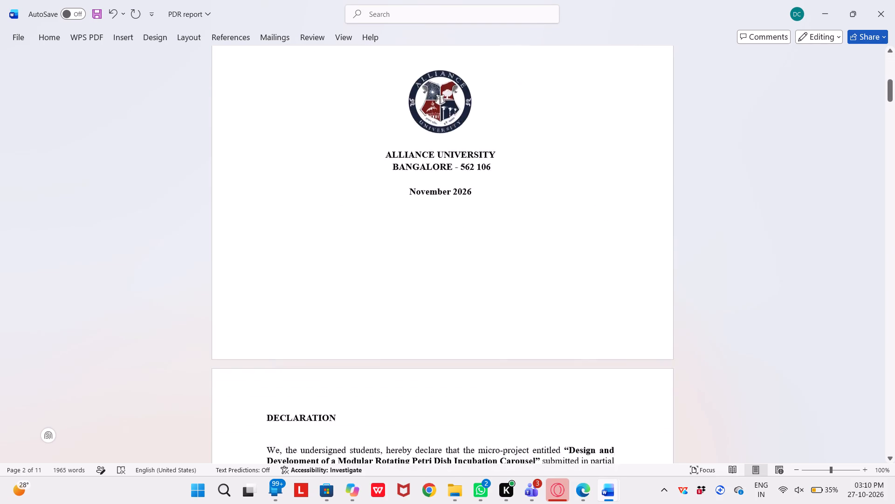
{"action": "scroll", "coordinate": [782, 279], "scroll_direction": "down", "scroll_amount": 9}
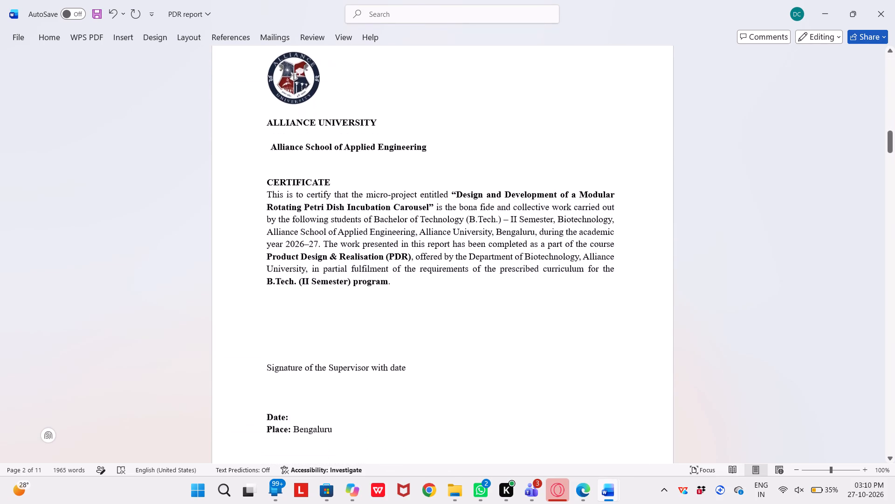
{"action": "scroll", "coordinate": [782, 279], "scroll_direction": "down", "scroll_amount": 1}
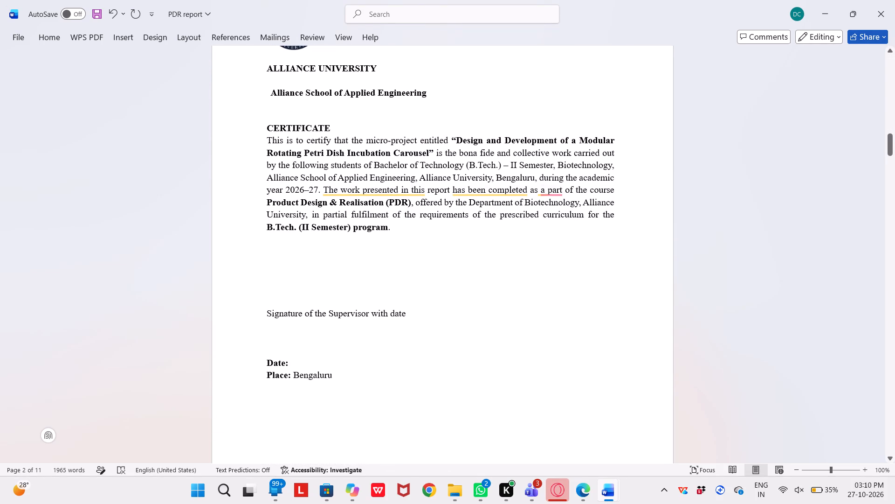
{"action": "scroll", "coordinate": [782, 279], "scroll_direction": "down", "scroll_amount": 4}
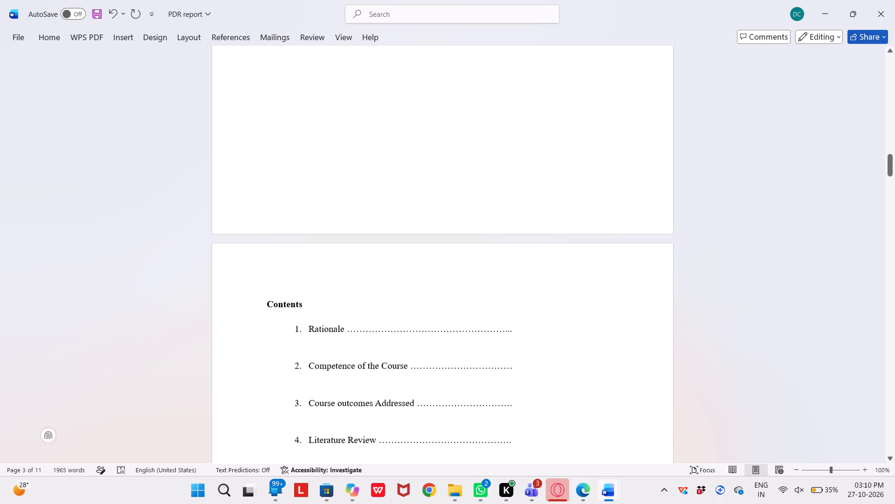
Centre the heading block above the project title on the Rationale page, from ALLIANCE UNIVERSITY through the Name of Course Incharge line.
{"action": "scroll", "coordinate": [782, 279], "scroll_direction": "down", "scroll_amount": 4}
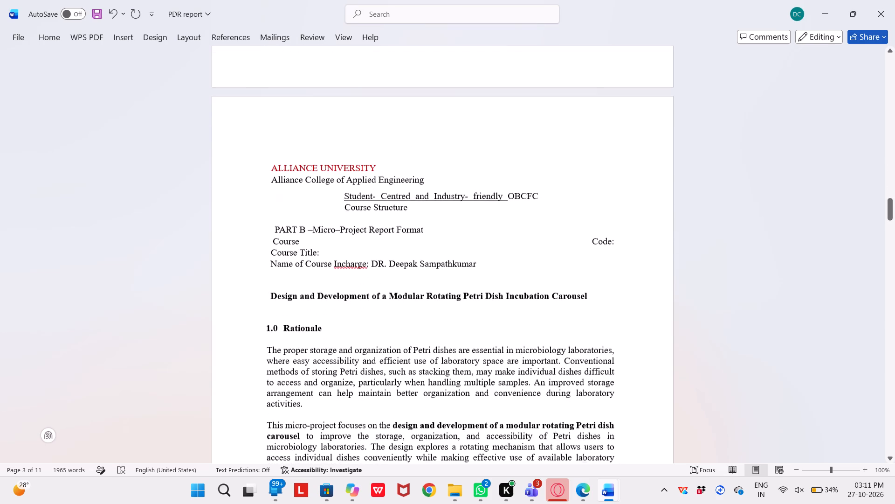
{"action": "scroll", "coordinate": [782, 279], "scroll_direction": "down", "scroll_amount": 4}
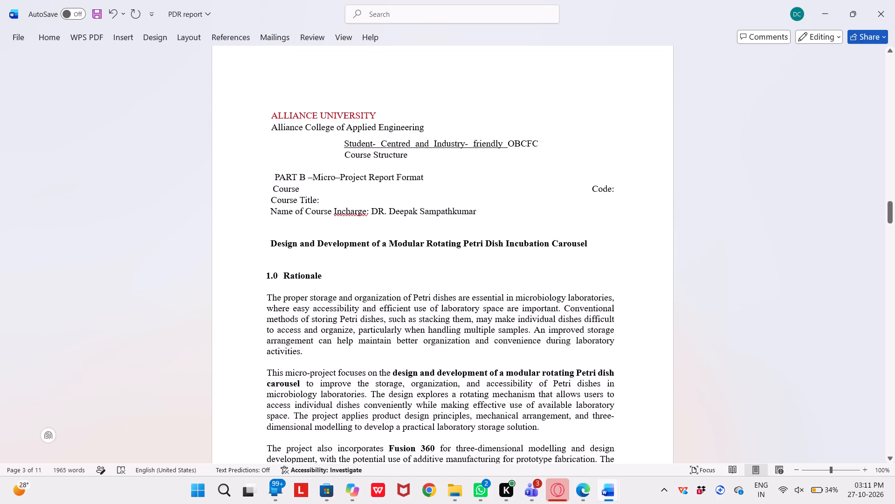
{"action": "scroll", "coordinate": [782, 279], "scroll_direction": "down", "scroll_amount": 1}
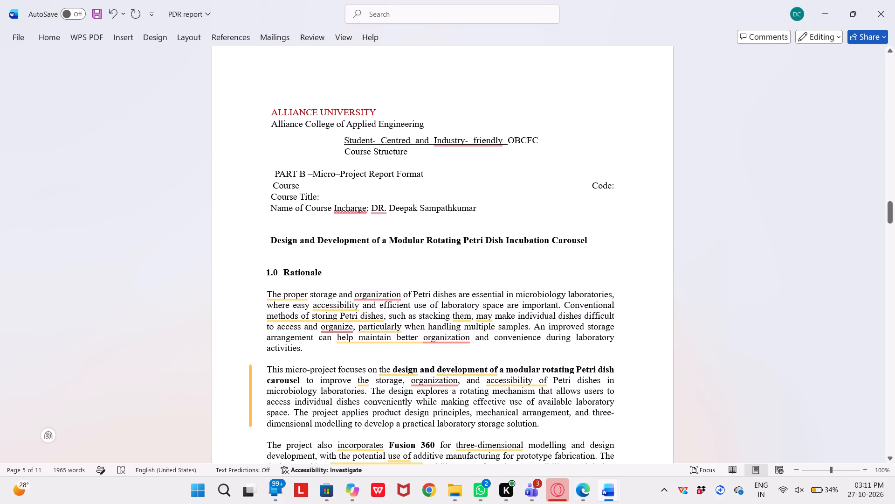
{"action": "left_click_drag", "start_coordinate": [269, 109], "coordinate": [490, 216]}
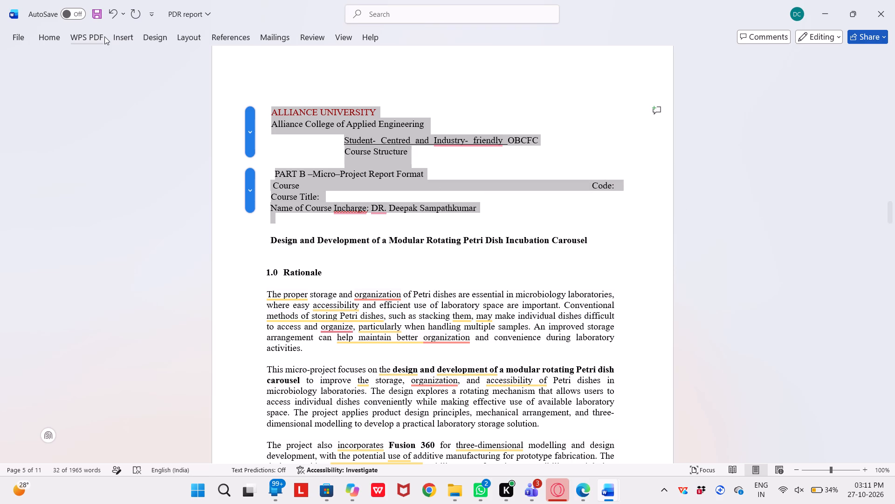
{"action": "left_click", "coordinate": [41, 35]}
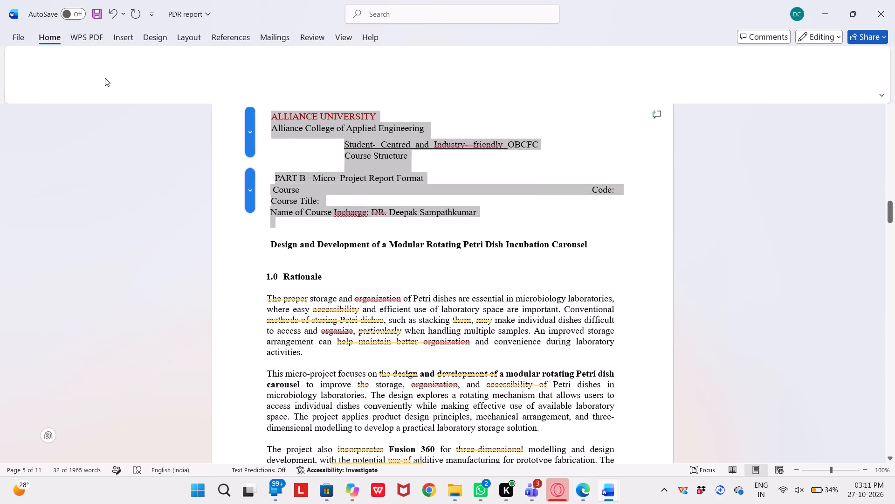
{"action": "left_click", "coordinate": [215, 69]}
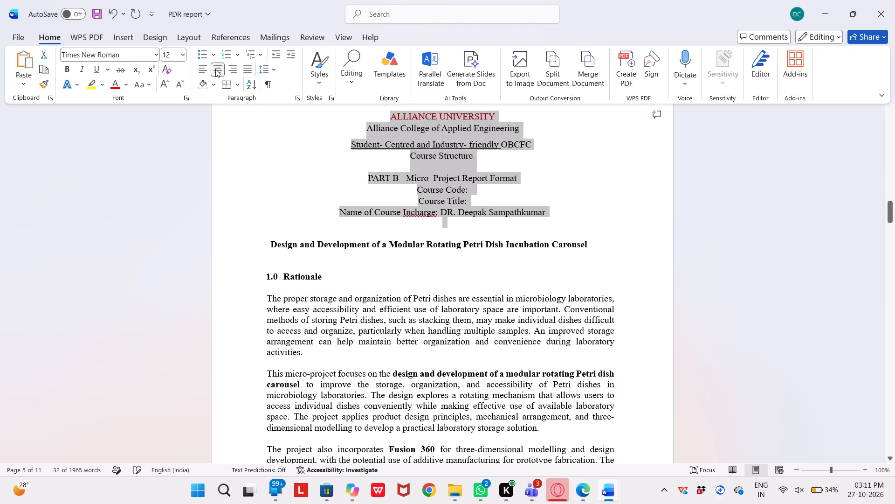
{"action": "left_click", "coordinate": [603, 129]}
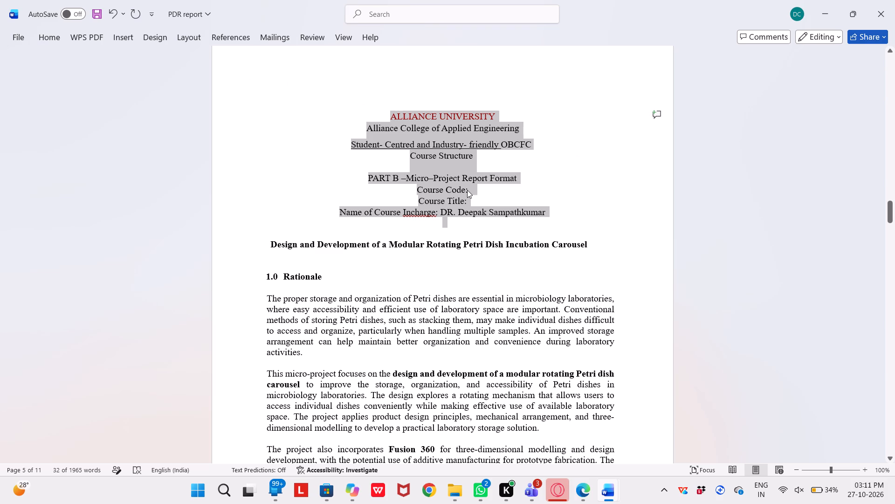
{"action": "left_click", "coordinate": [467, 190]}
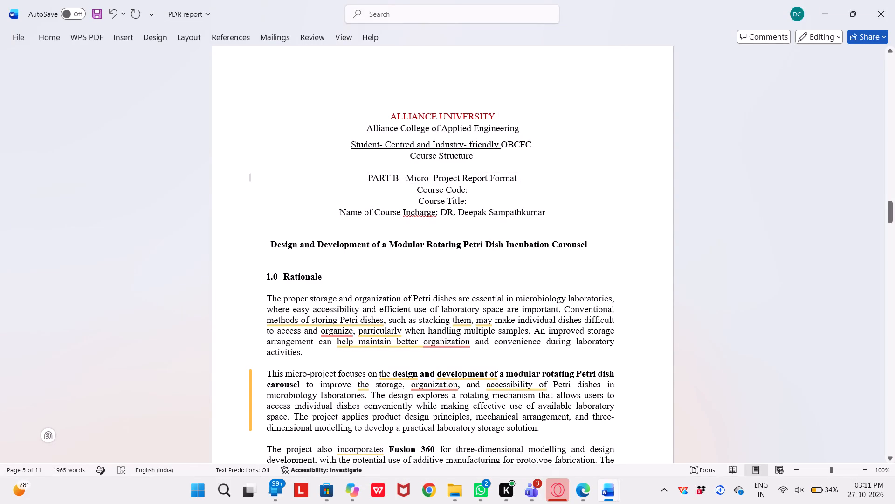
Left-align the lines from PART B –Micro–Project Report Format through Name of Course Incharge on the Rationale page.
{"action": "left_click_drag", "start_coordinate": [363, 176], "coordinate": [548, 222]}
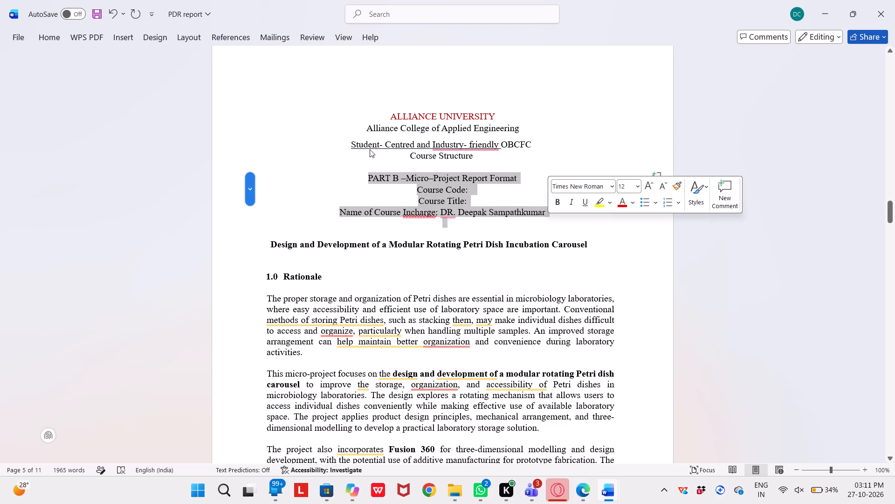
{"action": "left_click_drag", "start_coordinate": [50, 40], "coordinate": [168, 85]}
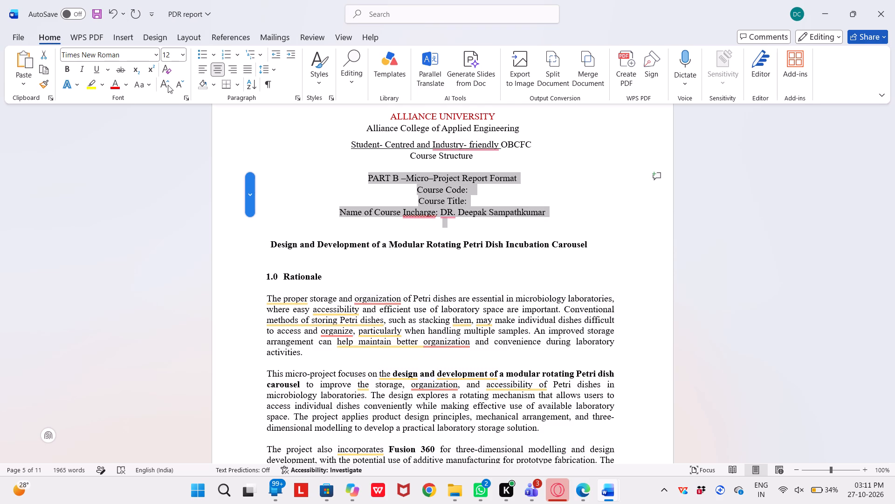
{"action": "left_click_drag", "start_coordinate": [168, 85], "coordinate": [202, 75]}
{"action": "left_click", "coordinate": [202, 75]}
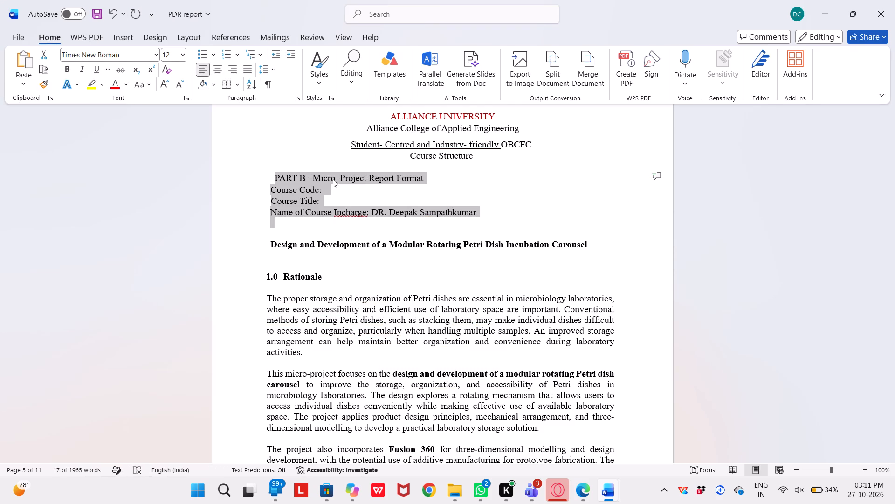
{"action": "left_click", "coordinate": [324, 189]}
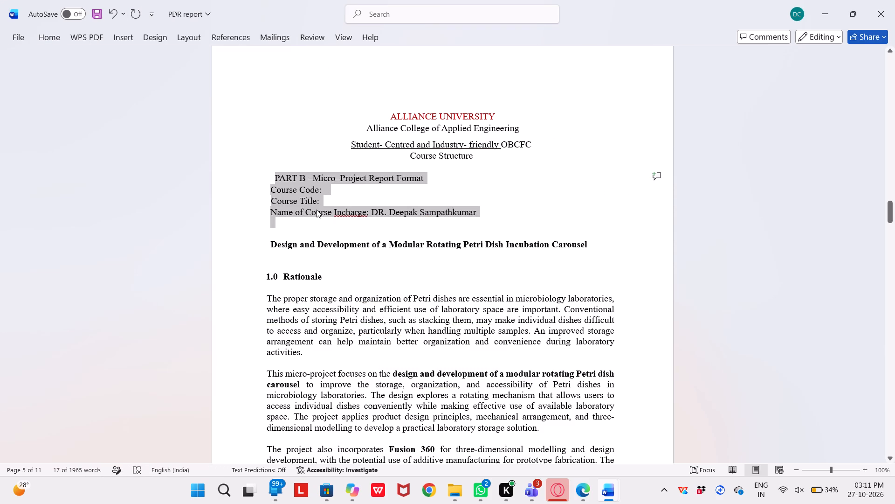
Fill in the Course Title line with "Product Design and Realisation".
{"action": "left_click", "coordinate": [372, 196]}
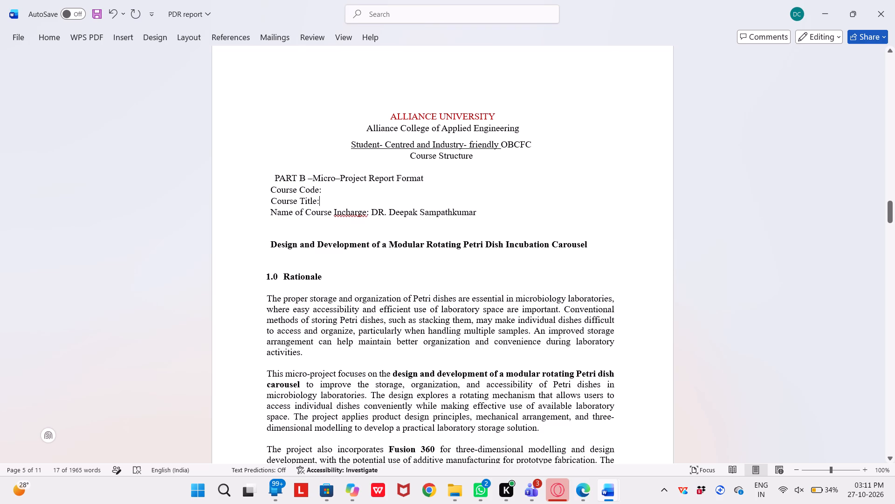
{"action": "key", "text": "space"}
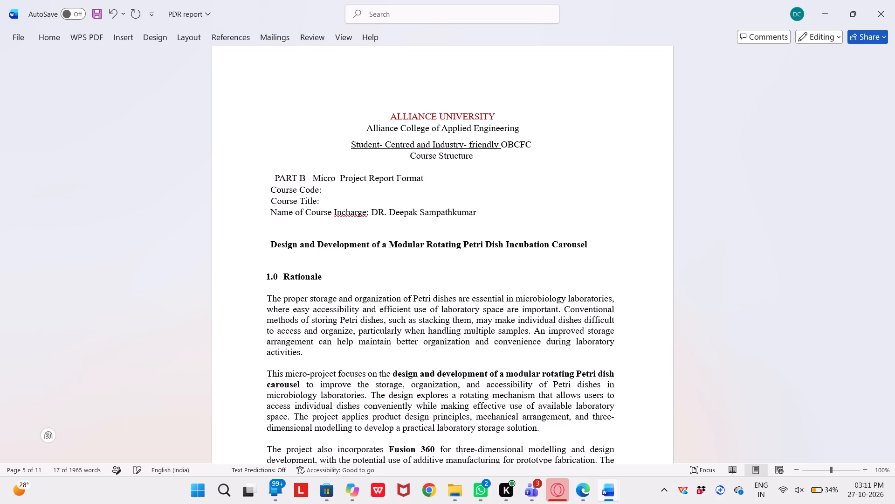
{"action": "type", "text": "roduct"}
{"action": "key", "text": "space"}
{"action": "type", "text": "esign and"}
{"action": "key", "text": "space"}
{"action": "key", "text": "r"}
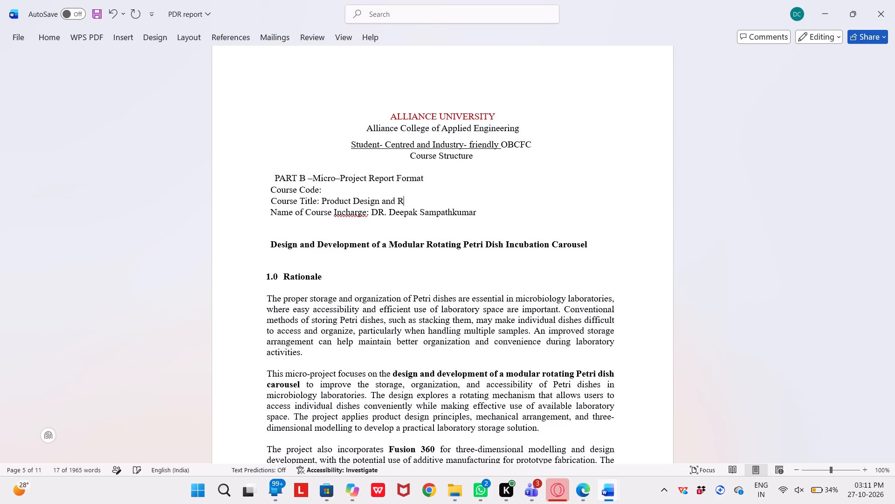
{"action": "type", "text": "alisa"}
{"action": "type", "text": "tion"}
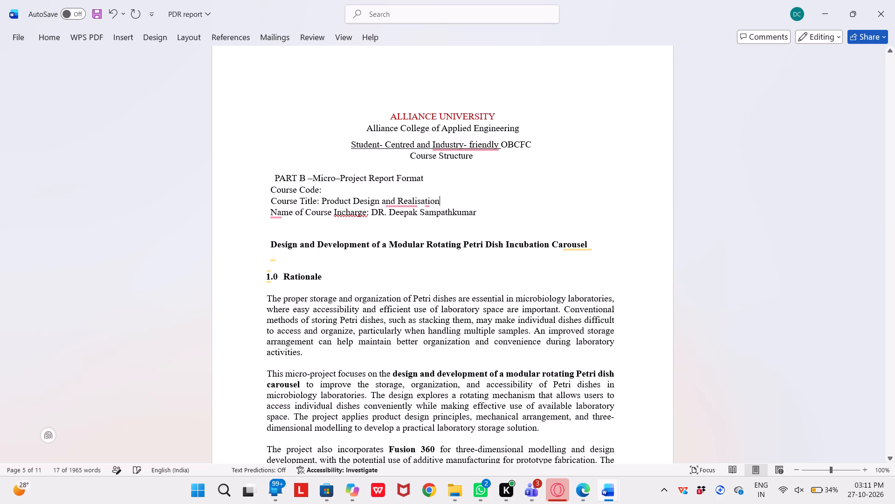
Fill in the Course Code line with "E1MEA25102".
{"action": "left_click", "coordinate": [332, 189]}
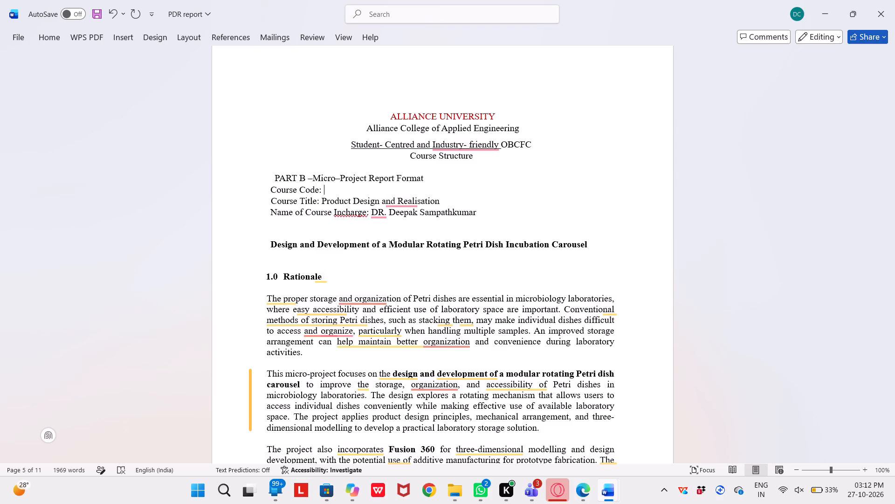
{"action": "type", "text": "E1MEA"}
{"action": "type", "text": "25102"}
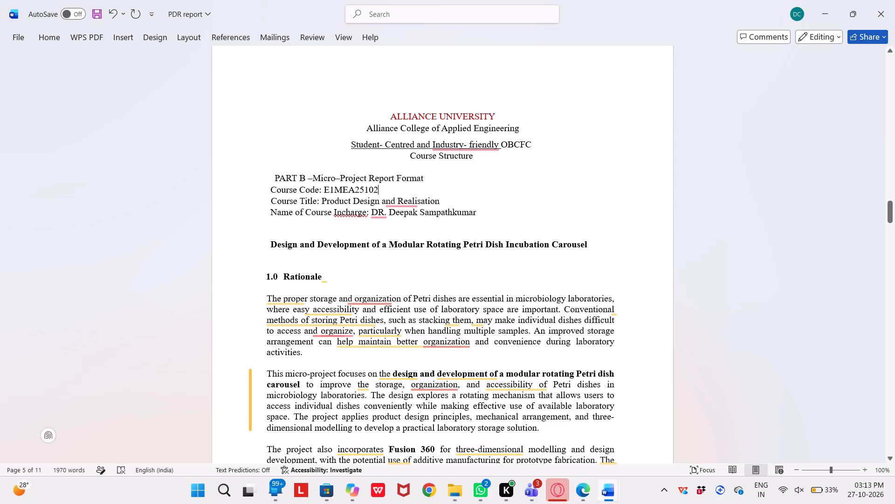
Make the heading lines bold, from ALLIANCE UNIVERSITY through PART B –Micro–Project Report Format.
{"action": "left_click_drag", "start_coordinate": [475, 158], "coordinate": [384, 101]}
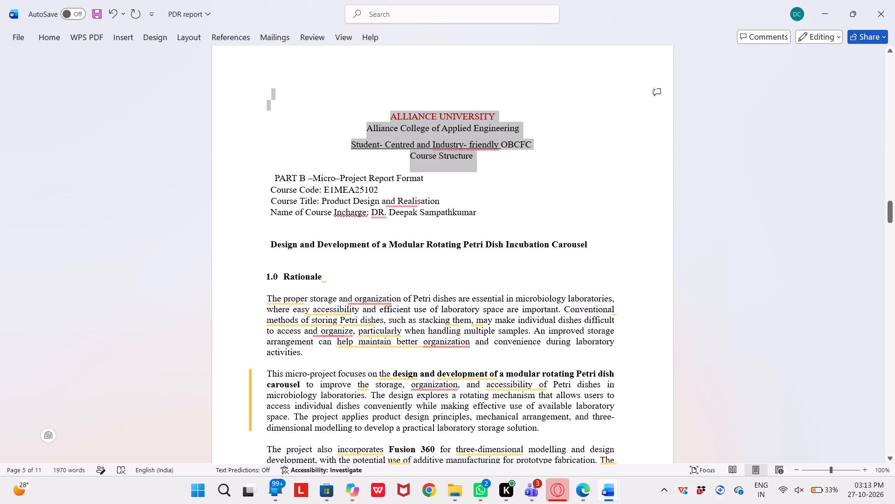
{"action": "left_click_drag", "start_coordinate": [384, 101], "coordinate": [390, 107]}
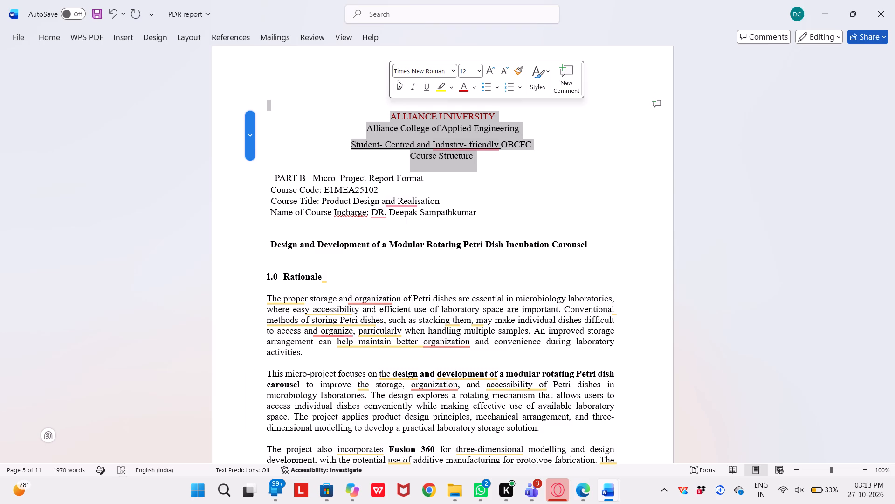
{"action": "left_click", "coordinate": [399, 84]}
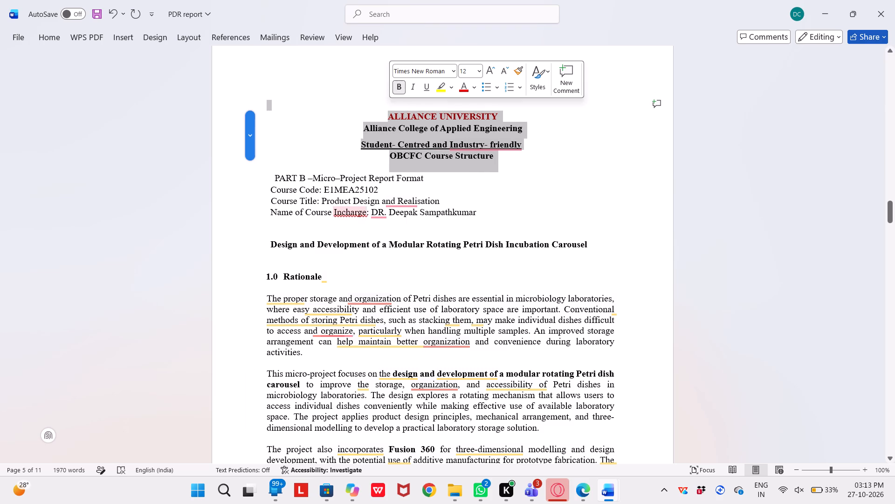
{"action": "left_click_drag", "start_coordinate": [273, 175], "coordinate": [282, 174]}
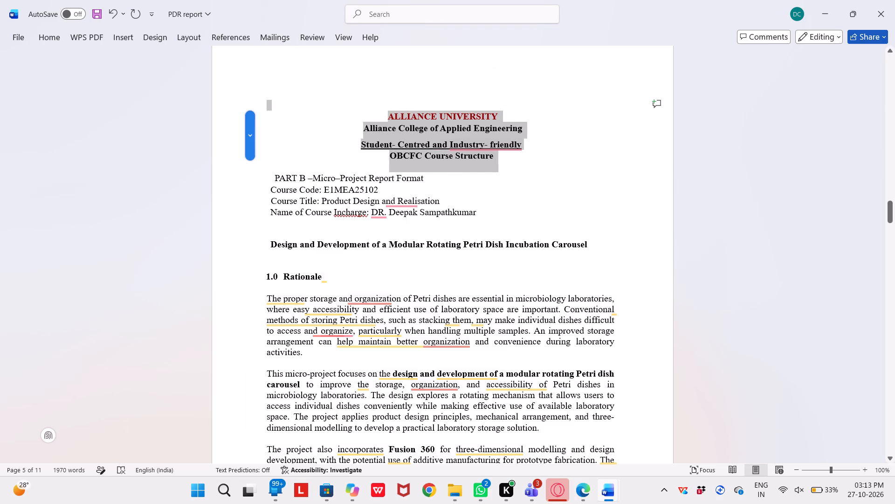
{"action": "left_click_drag", "start_coordinate": [282, 174], "coordinate": [425, 177]}
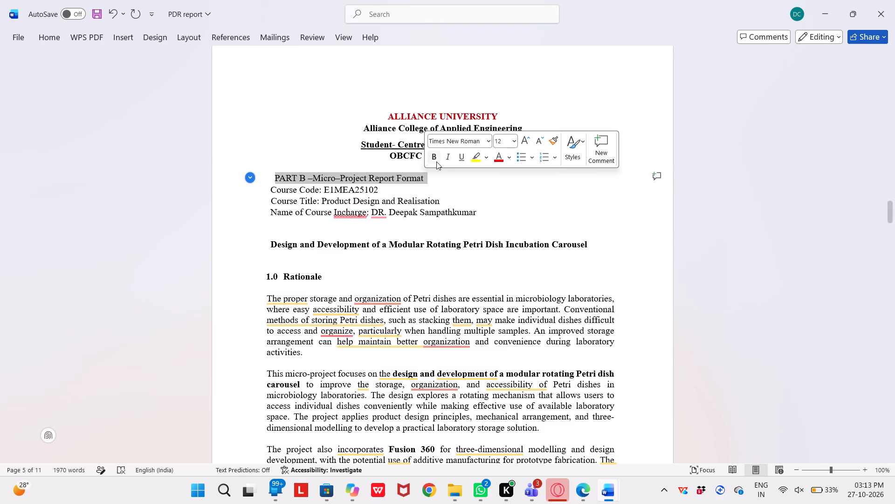
{"action": "left_click", "coordinate": [436, 161]}
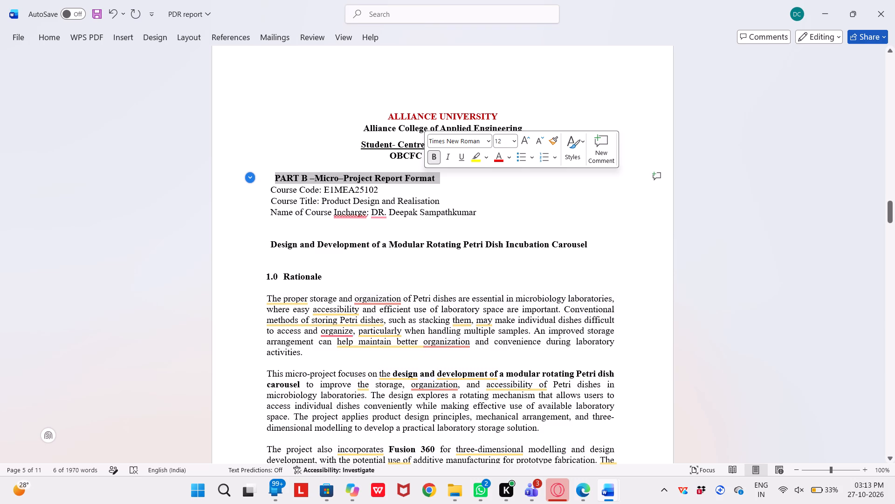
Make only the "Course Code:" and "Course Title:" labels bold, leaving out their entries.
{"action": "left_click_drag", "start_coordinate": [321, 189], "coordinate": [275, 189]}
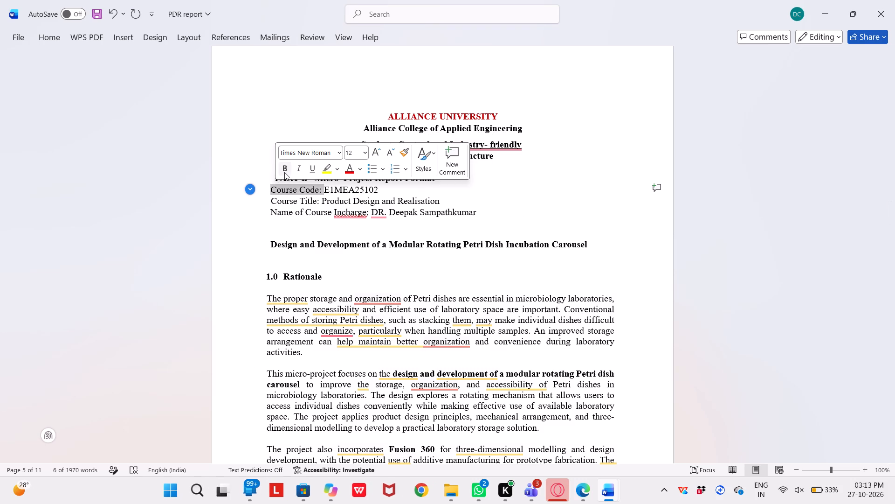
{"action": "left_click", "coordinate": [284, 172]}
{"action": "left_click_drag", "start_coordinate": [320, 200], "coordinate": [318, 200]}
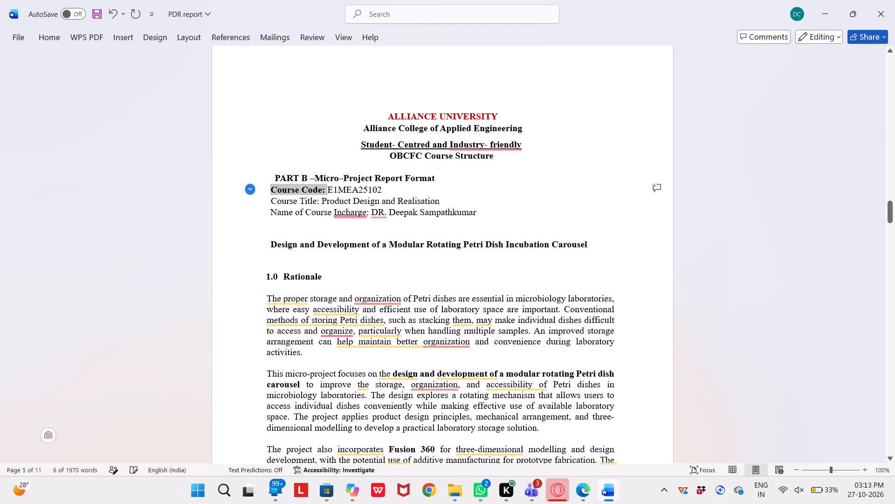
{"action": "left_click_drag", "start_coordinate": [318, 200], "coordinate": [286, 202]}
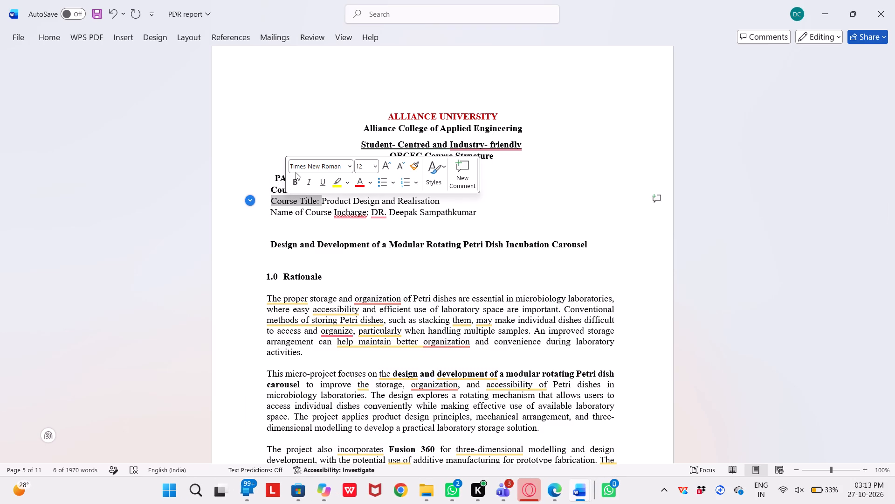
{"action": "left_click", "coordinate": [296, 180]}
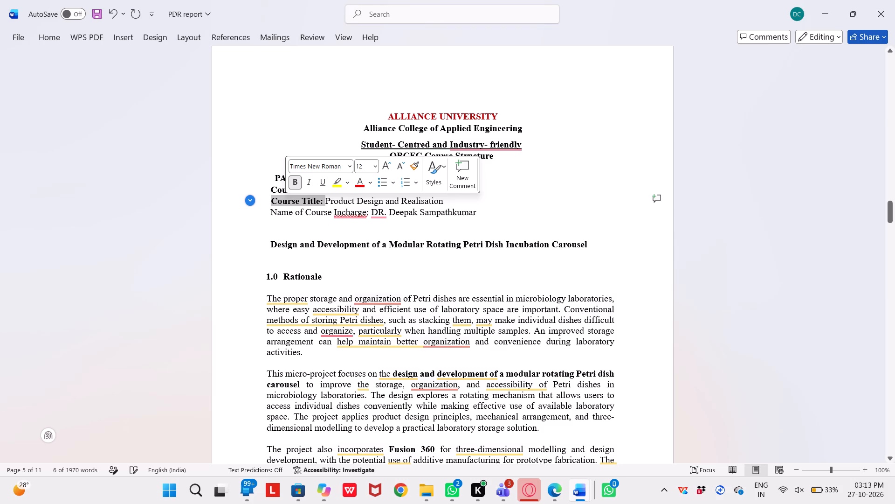
Correct the spelling of "Incharge" to "In-charge" in the Name of Course line.
{"action": "left_click", "coordinate": [331, 213]}
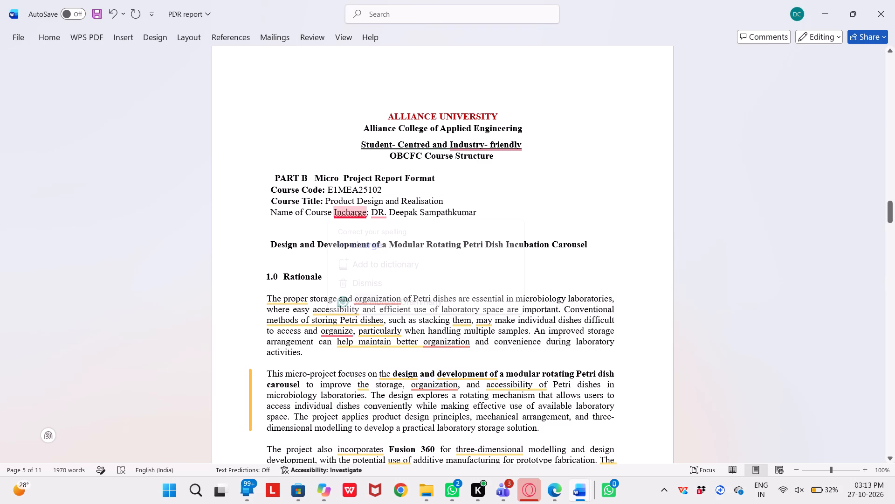
{"action": "left_click", "coordinate": [359, 248]}
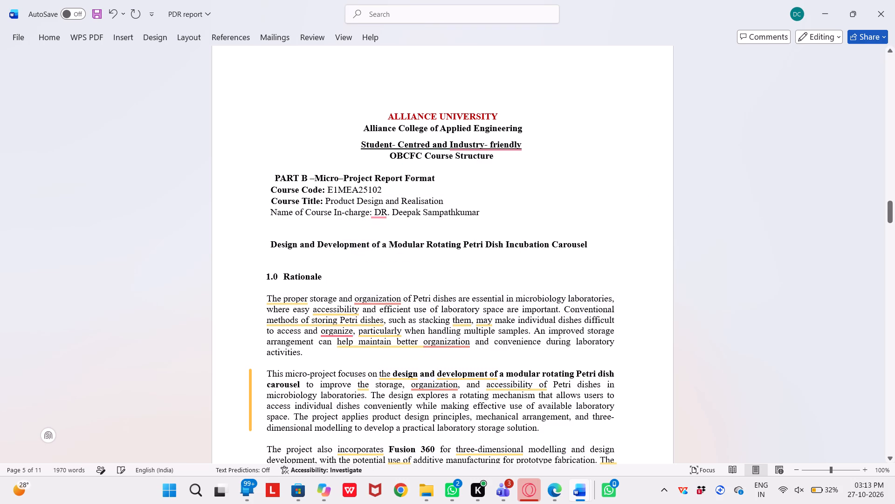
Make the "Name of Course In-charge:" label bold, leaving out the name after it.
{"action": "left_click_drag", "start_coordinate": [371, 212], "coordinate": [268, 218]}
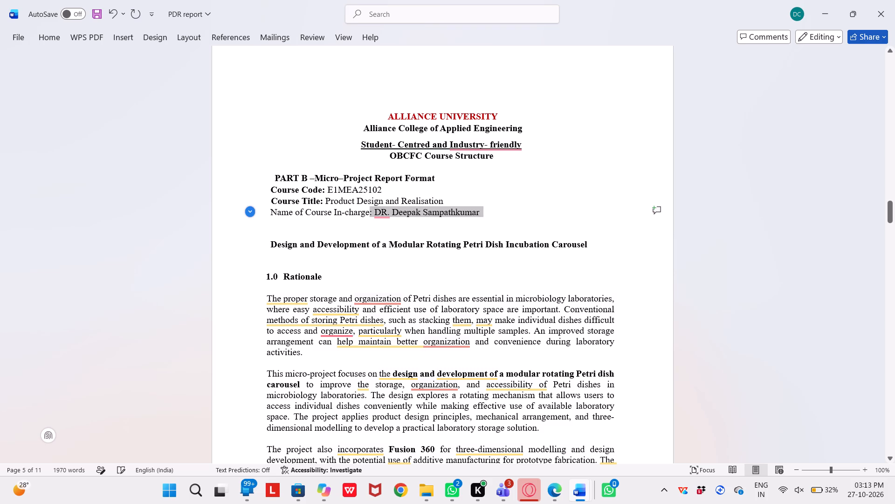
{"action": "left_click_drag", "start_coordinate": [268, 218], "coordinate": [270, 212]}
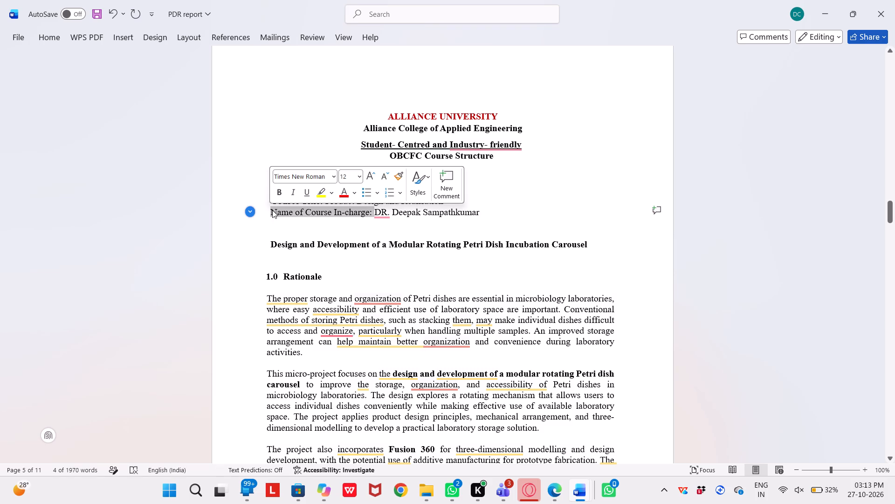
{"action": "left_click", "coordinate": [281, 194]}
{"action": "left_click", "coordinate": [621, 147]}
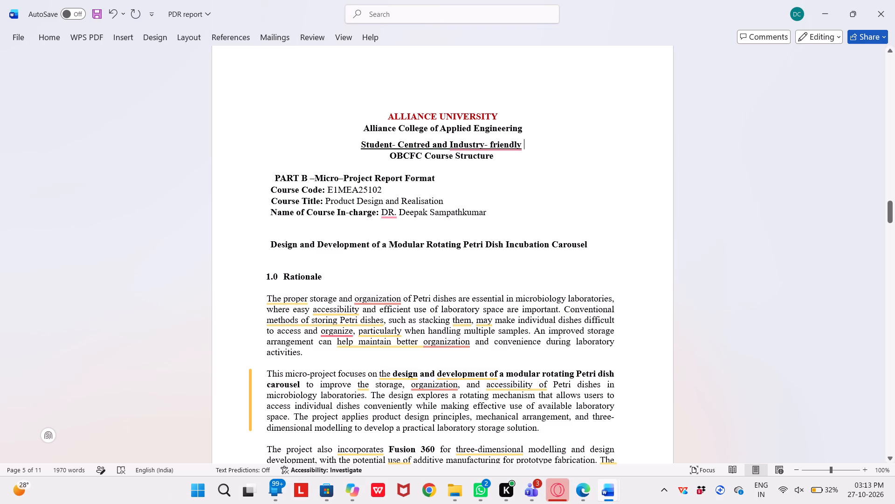
Remove bold from the heading block, from Alliance College of Applied Engineering through the Name of Course In-charge line.
{"action": "left_click_drag", "start_coordinate": [357, 126], "coordinate": [369, 199]}
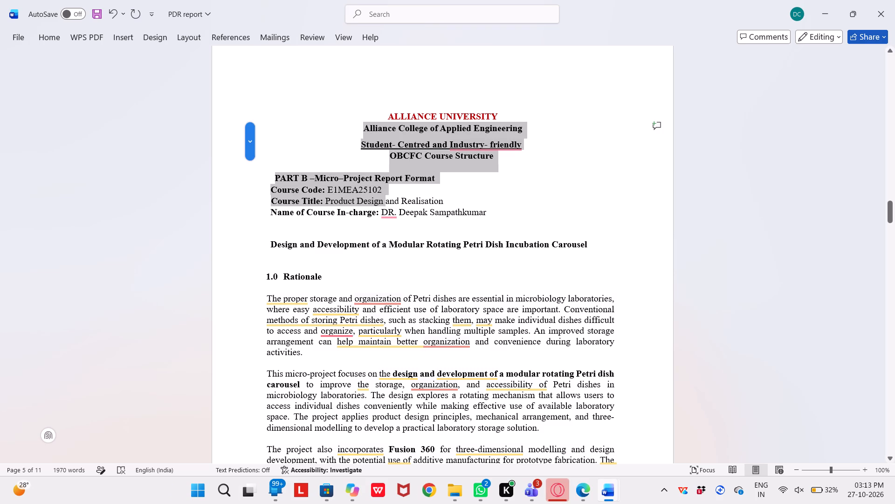
{"action": "left_click_drag", "start_coordinate": [369, 199], "coordinate": [377, 213]}
{"action": "left_click", "coordinate": [377, 213]}
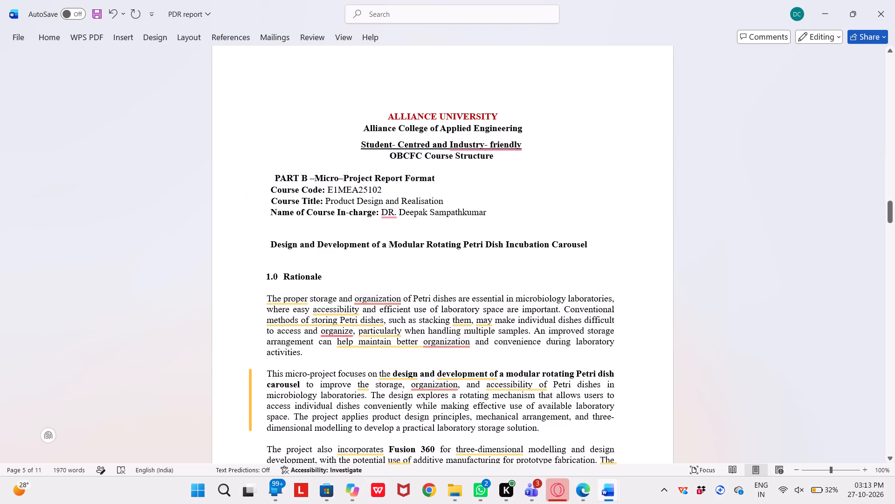
{"action": "left_click_drag", "start_coordinate": [355, 126], "coordinate": [389, 184]}
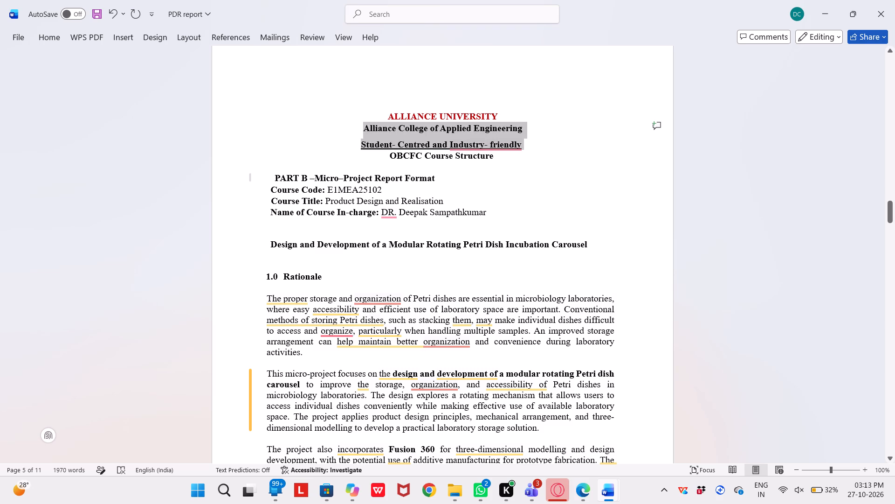
{"action": "left_click_drag", "start_coordinate": [389, 184], "coordinate": [471, 216]}
{"action": "left_click", "coordinate": [471, 216]}
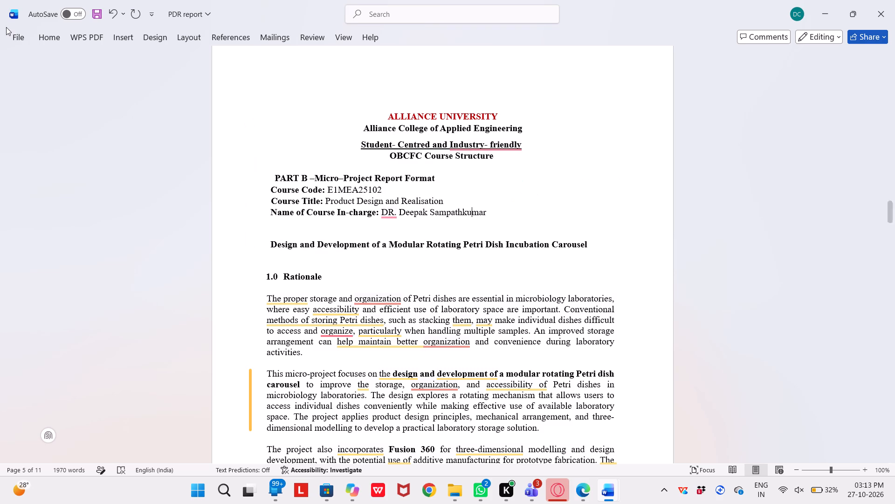
{"action": "left_click_drag", "start_coordinate": [505, 220], "coordinate": [381, 141]}
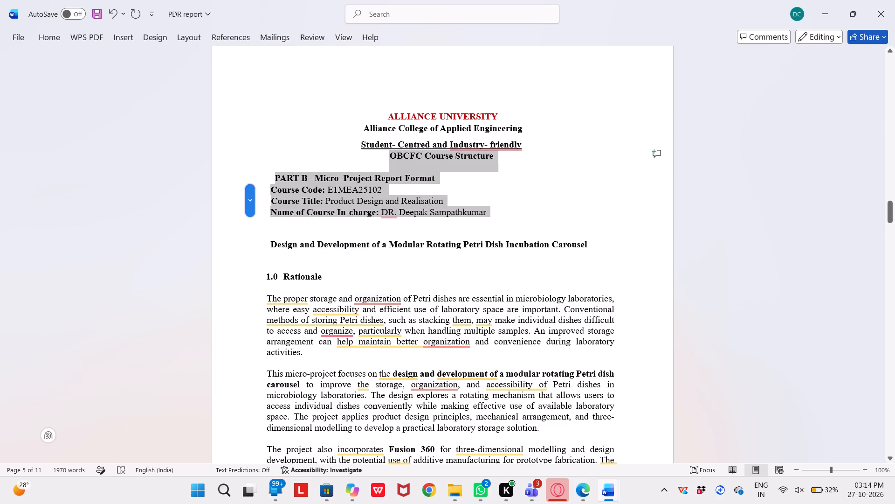
{"action": "left_click_drag", "start_coordinate": [381, 141], "coordinate": [373, 132]}
{"action": "left_click", "coordinate": [56, 35]}
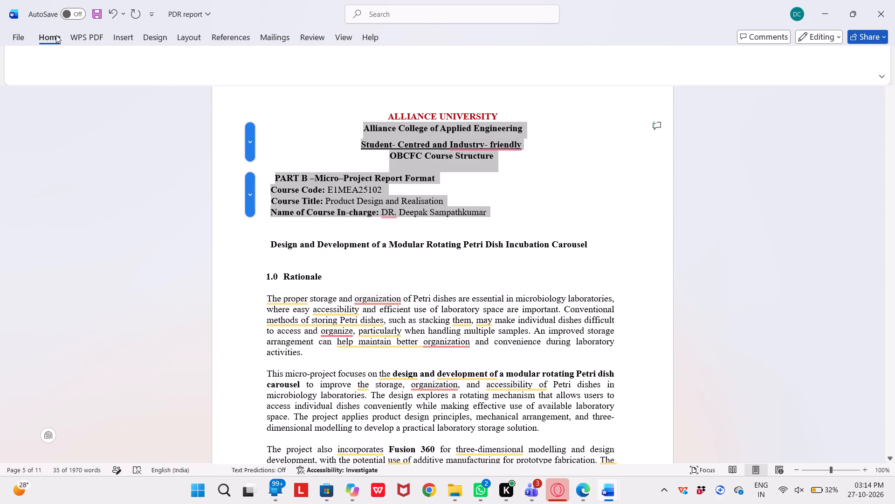
{"action": "left_click", "coordinate": [65, 72]}
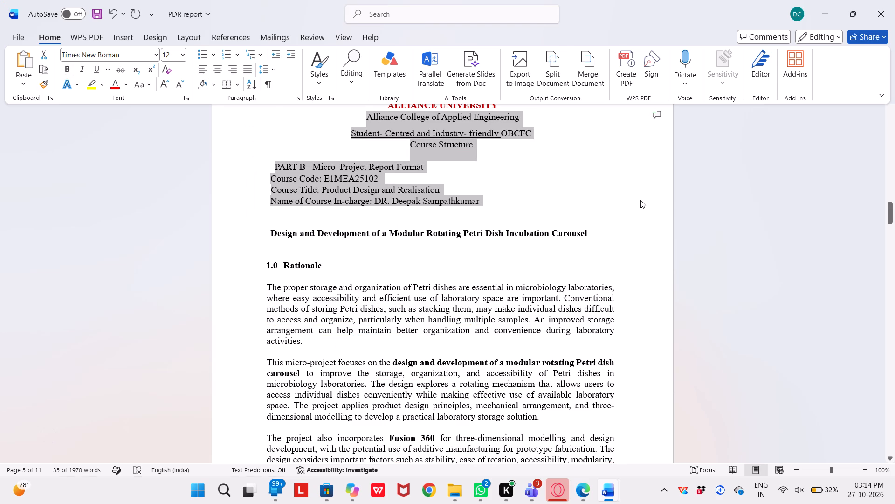
Save the changes to the PDR report under its existing name and clear the selection of the heading block.
{"action": "left_click", "coordinate": [641, 200]}
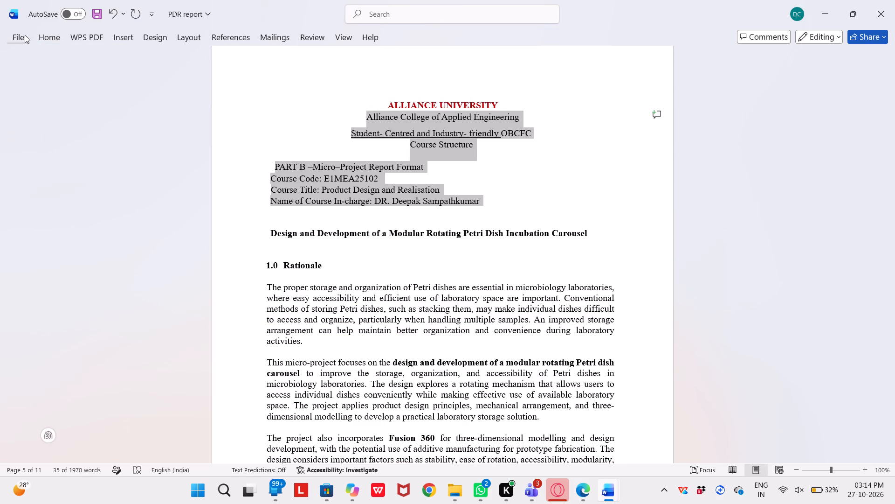
{"action": "left_click", "coordinate": [25, 35]}
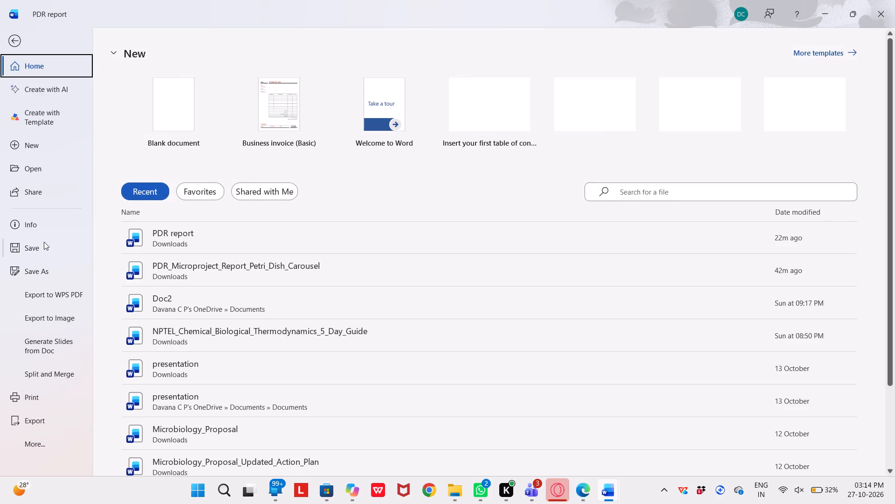
{"action": "left_click", "coordinate": [40, 250]}
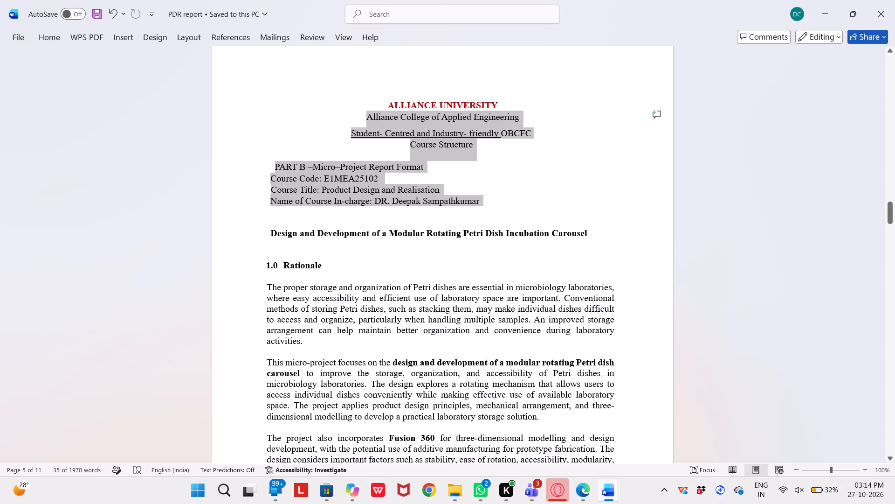
{"action": "left_click", "coordinate": [95, 16]}
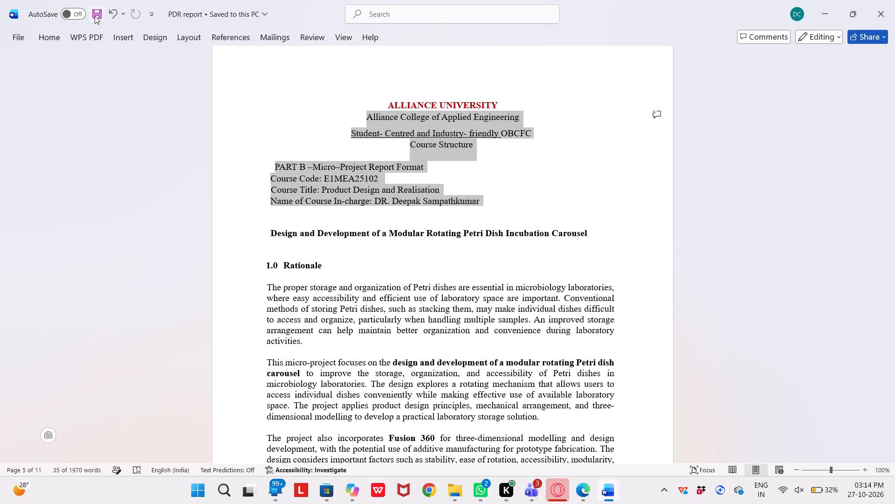
{"action": "double_click", "coordinate": [95, 16]}
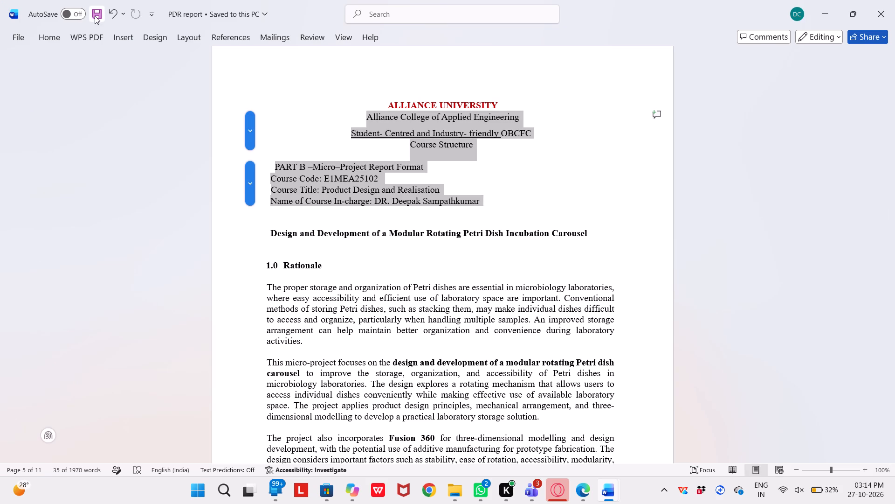
{"action": "double_click", "coordinate": [303, 110]}
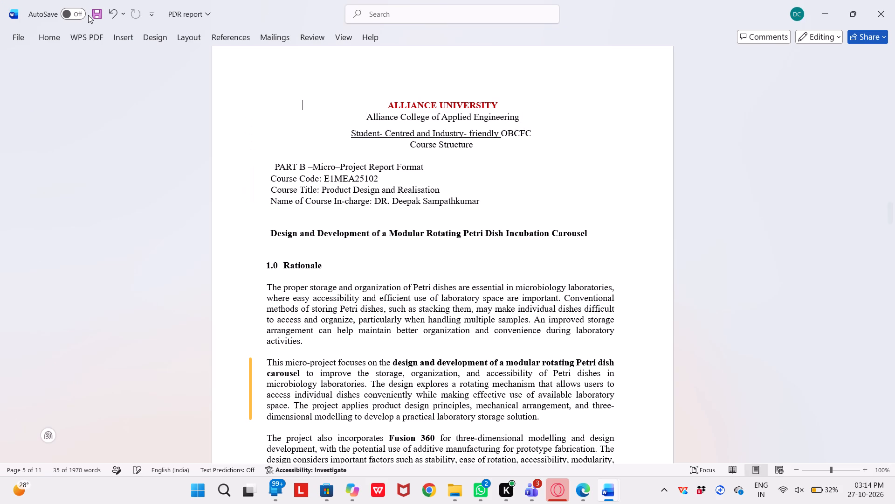
{"action": "double_click", "coordinate": [90, 16]}
{"action": "left_click", "coordinate": [54, 43]}
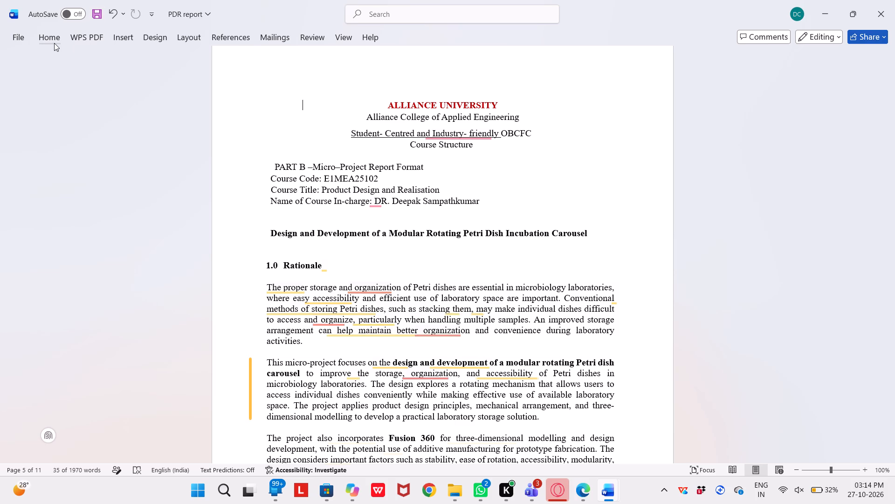
{"action": "double_click", "coordinate": [99, 8]}
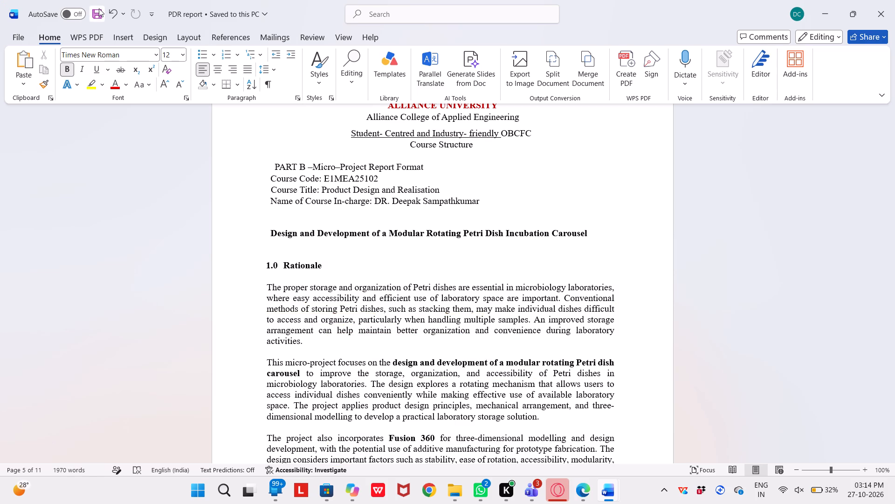
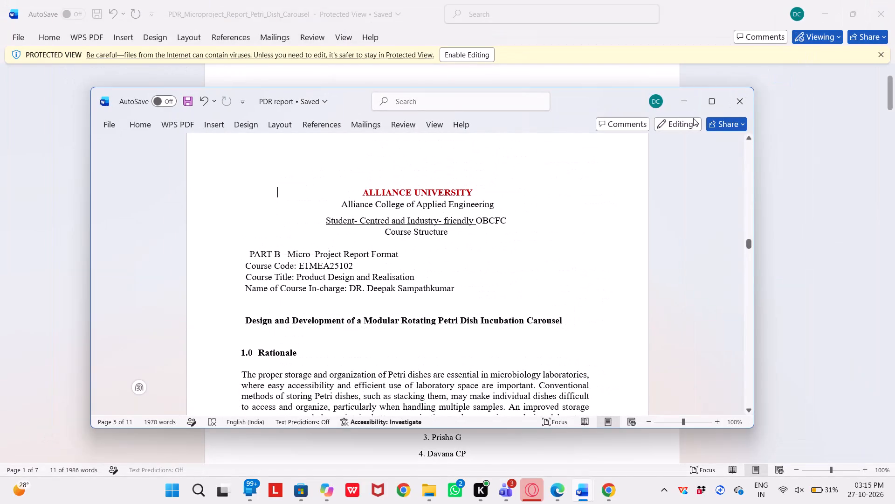
Close the PDR report, the protected-view PDR_Microproject_Report_Petri_Dish_Carousel document and the ChatGPT browser window.
{"action": "left_click", "coordinate": [724, 106]}
{"action": "left_click", "coordinate": [894, 0]}
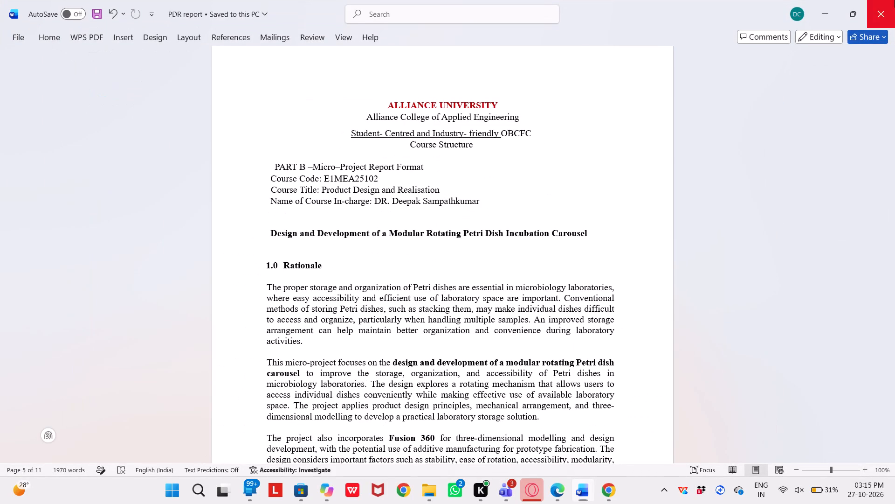
{"action": "left_click_drag", "start_coordinate": [894, 0], "coordinate": [888, 1]}
{"action": "left_click", "coordinate": [888, 1]}
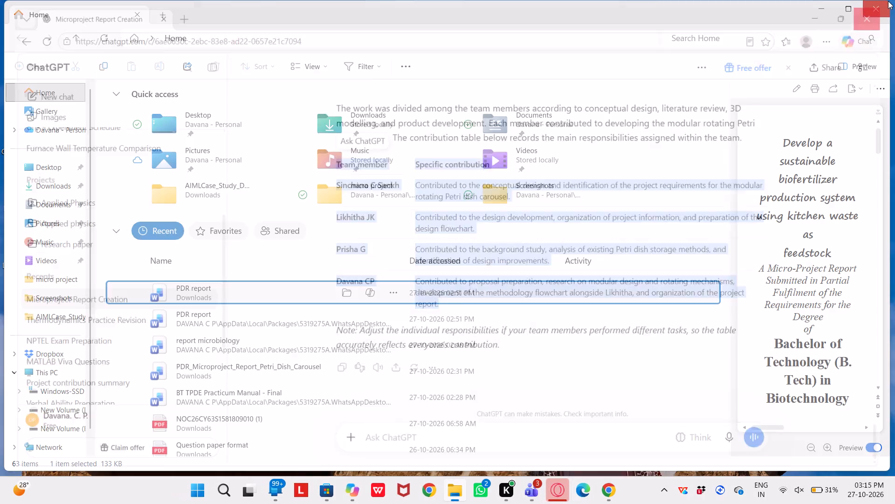
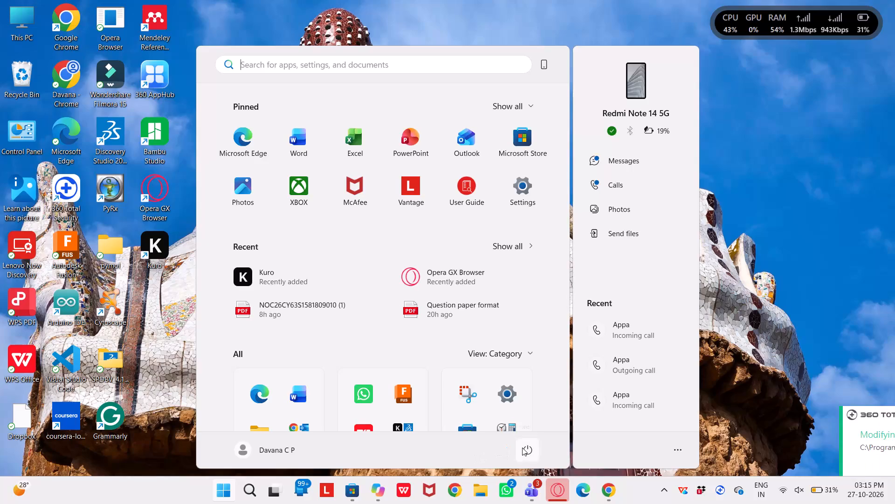
Shut down the computer.
{"action": "left_click", "coordinate": [522, 448]}
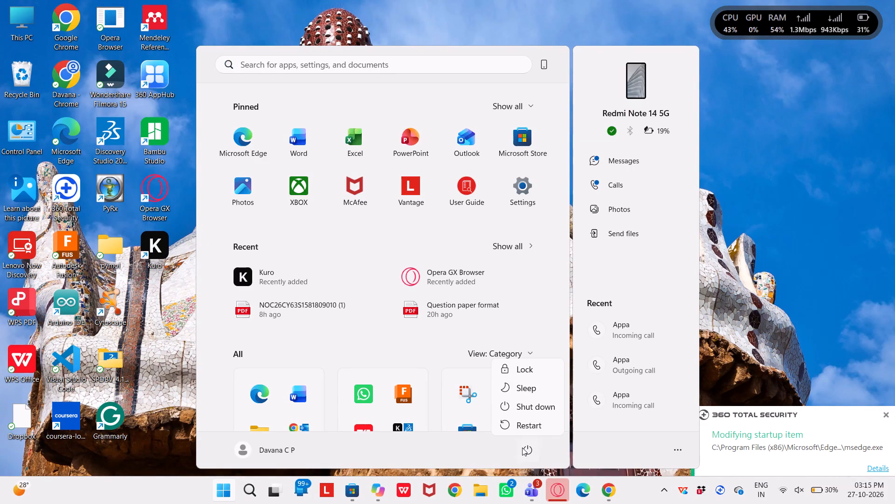
{"action": "left_click", "coordinate": [523, 408]}
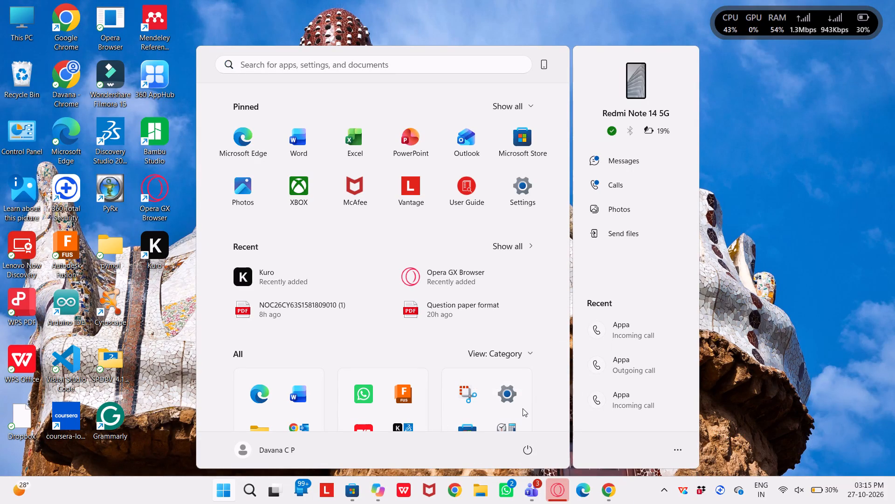